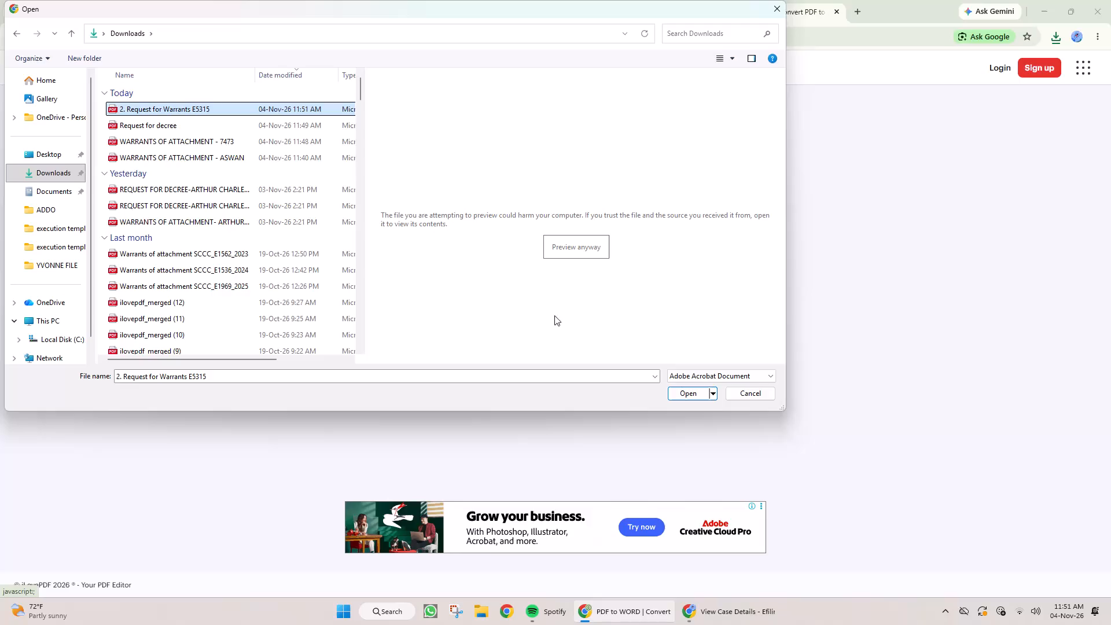
Convert the PDF "2. Request for Warrants E5315" to Word without OCR and download the result.
{"action": "left_click", "coordinate": [685, 395]}
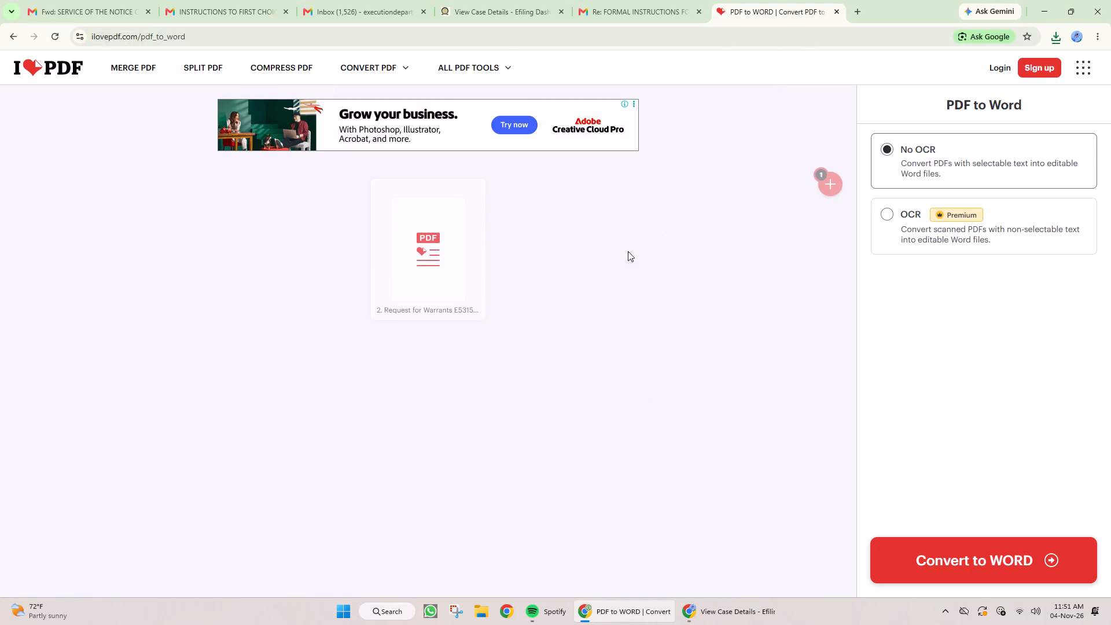
{"action": "left_click", "coordinate": [958, 560]}
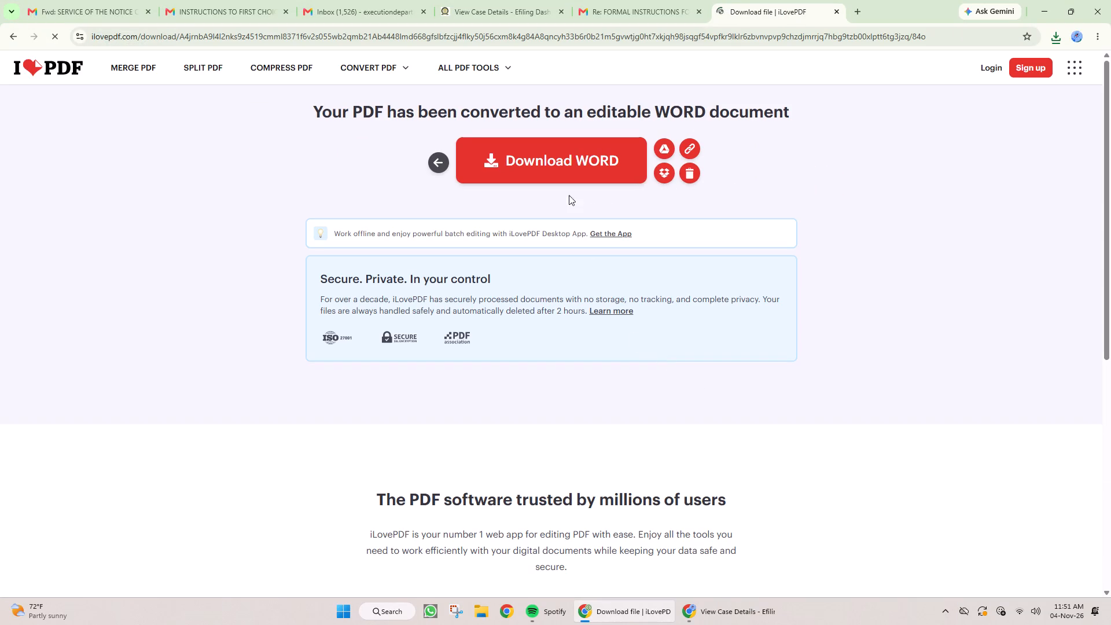
{"action": "left_click", "coordinate": [575, 166]}
Open the downloaded Word version of "2. Request for Warrants E5315" in a maximised window and enable editing.
{"action": "left_click", "coordinate": [1058, 37]}
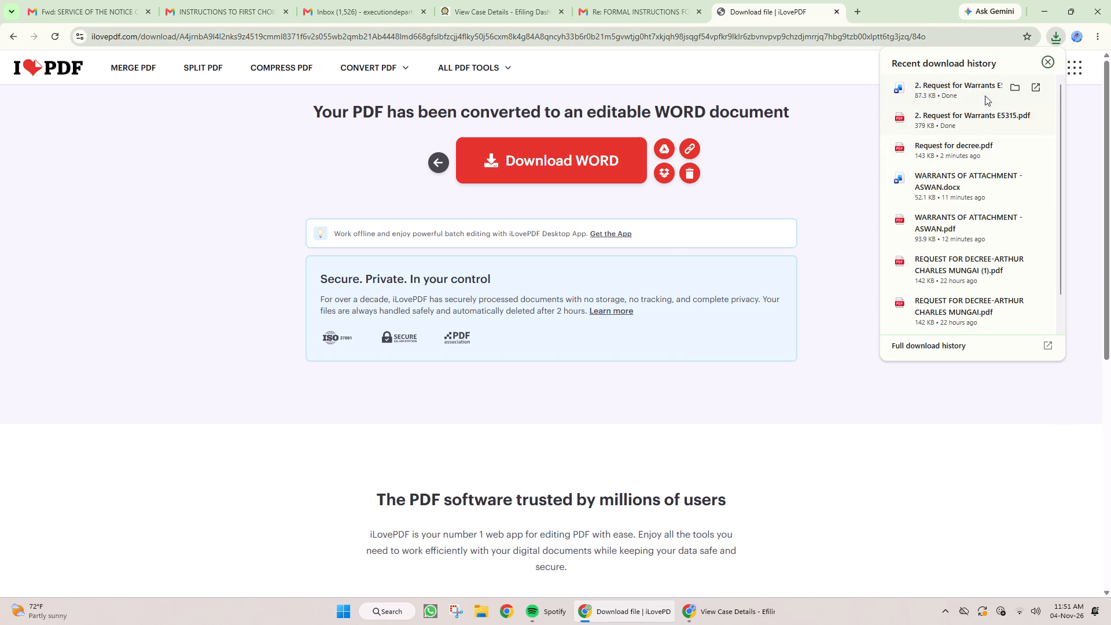
{"action": "left_click", "coordinate": [985, 95]}
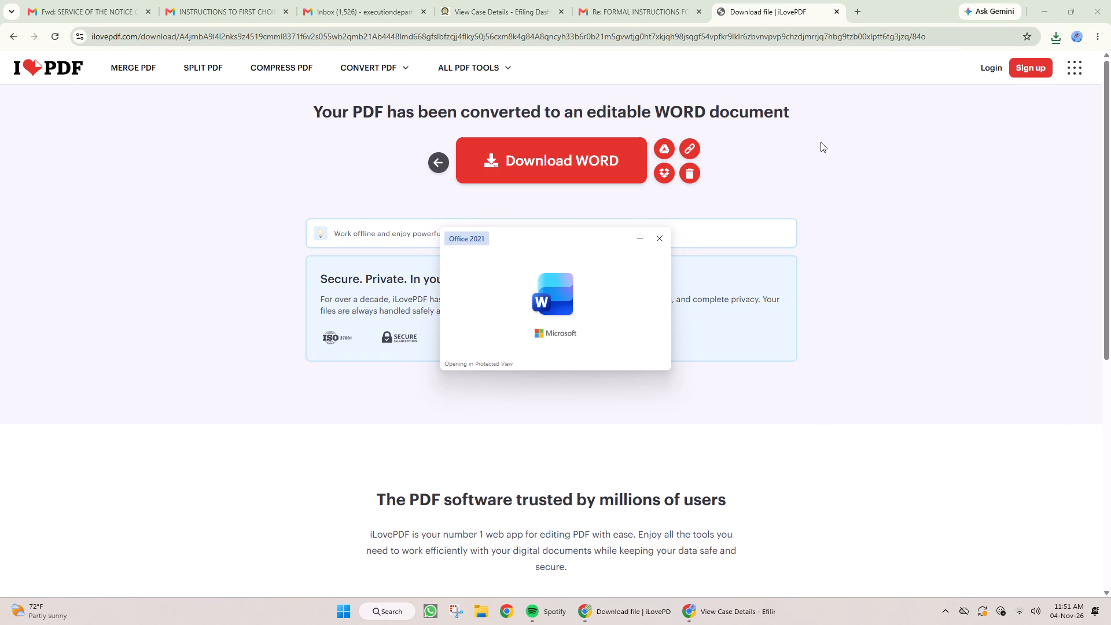
{"action": "left_click", "coordinate": [516, 17]}
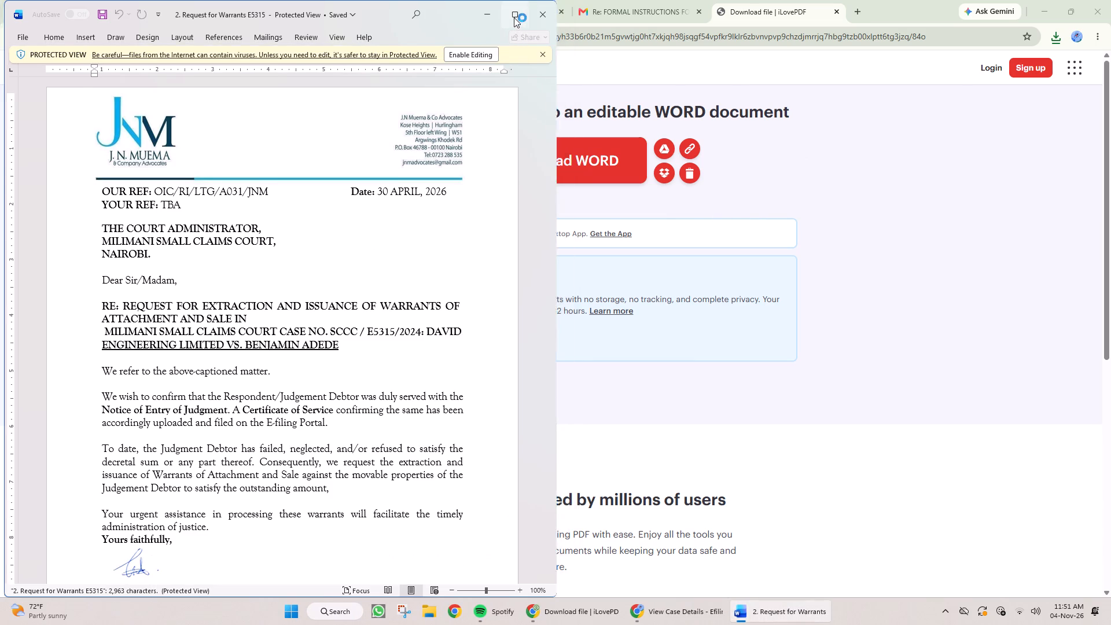
{"action": "left_click", "coordinate": [484, 56]}
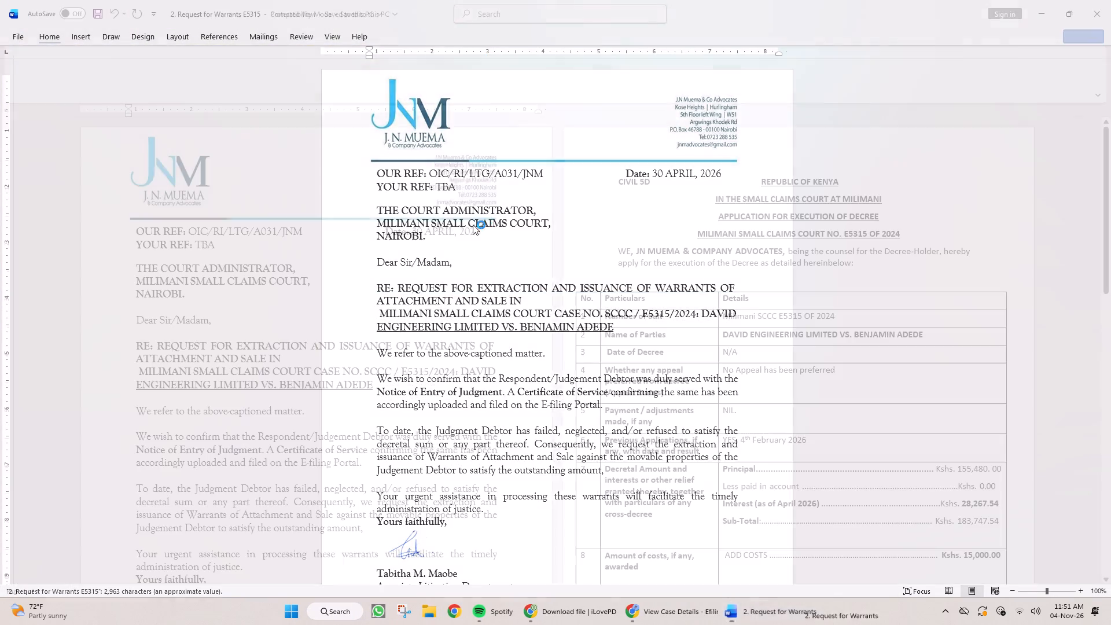
Examine the converted warrants request from the cover letter through the execution application table to the declaration and signature section.
{"action": "scroll", "coordinate": [848, 459], "scroll_direction": "down", "scroll_amount": 1}
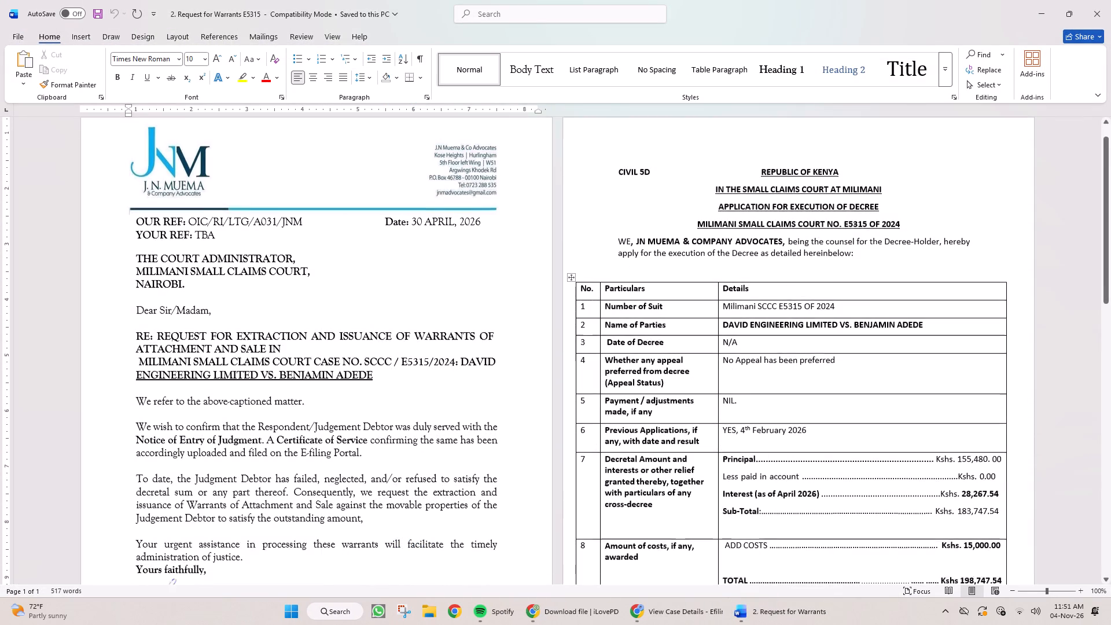
{"action": "scroll", "coordinate": [848, 458], "scroll_direction": "down", "scroll_amount": 2}
{"action": "scroll", "coordinate": [746, 336], "scroll_direction": "up", "scroll_amount": 7}
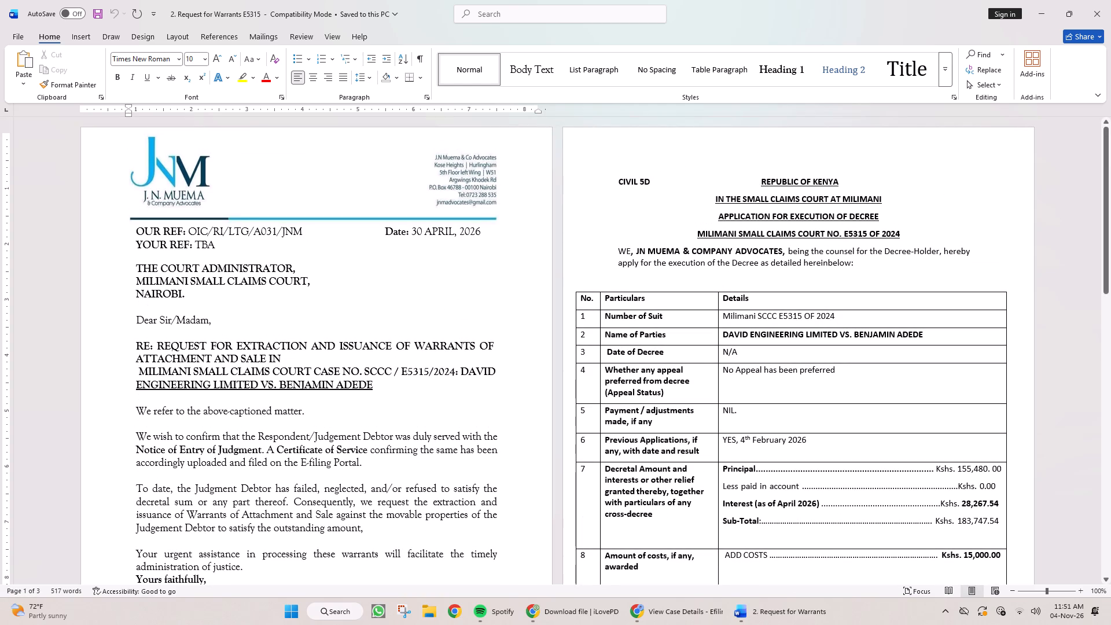
{"action": "left_click_drag", "start_coordinate": [740, 161], "coordinate": [846, 297]}
{"action": "left_click", "coordinate": [684, 258]}
{"action": "scroll", "coordinate": [707, 288], "scroll_direction": "down", "scroll_amount": 8}
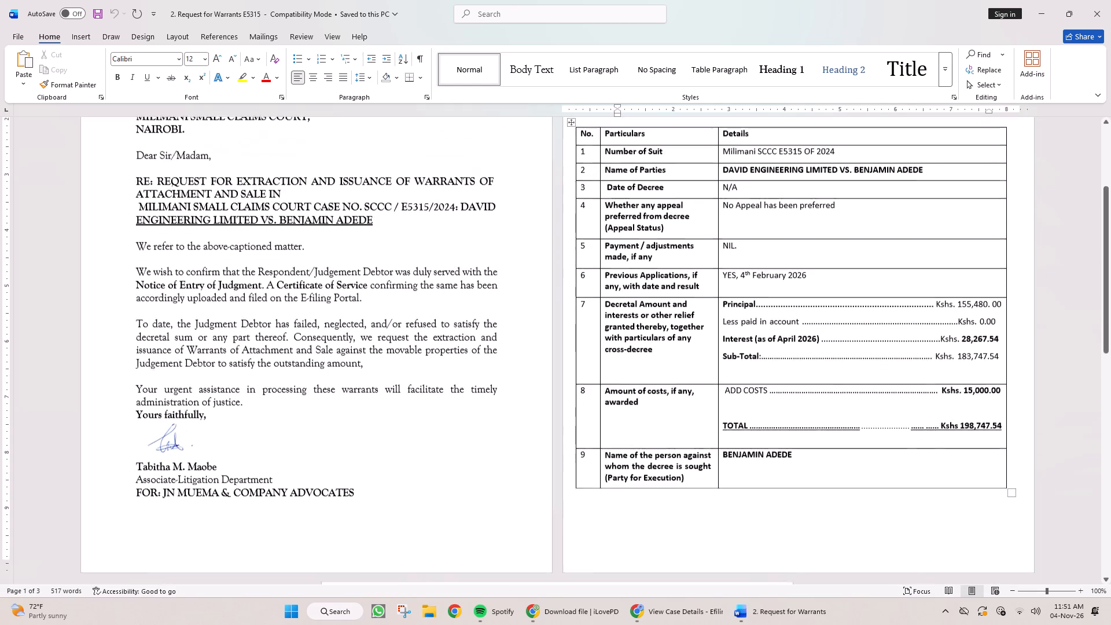
{"action": "scroll", "coordinate": [711, 297], "scroll_direction": "down", "scroll_amount": 20}
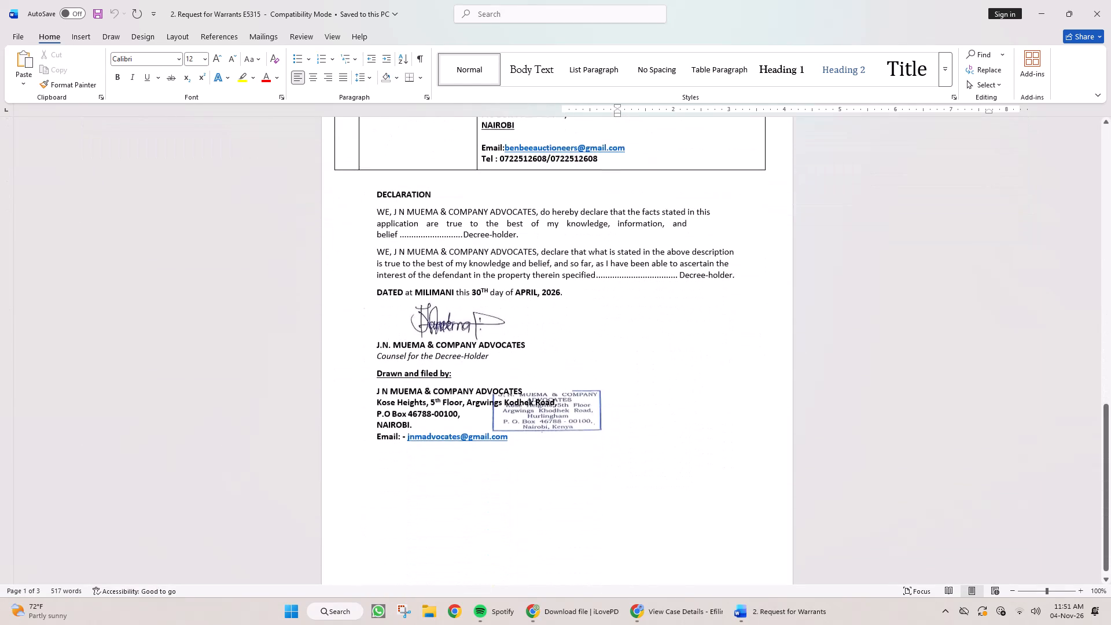
{"action": "left_click", "coordinate": [23, 41]}
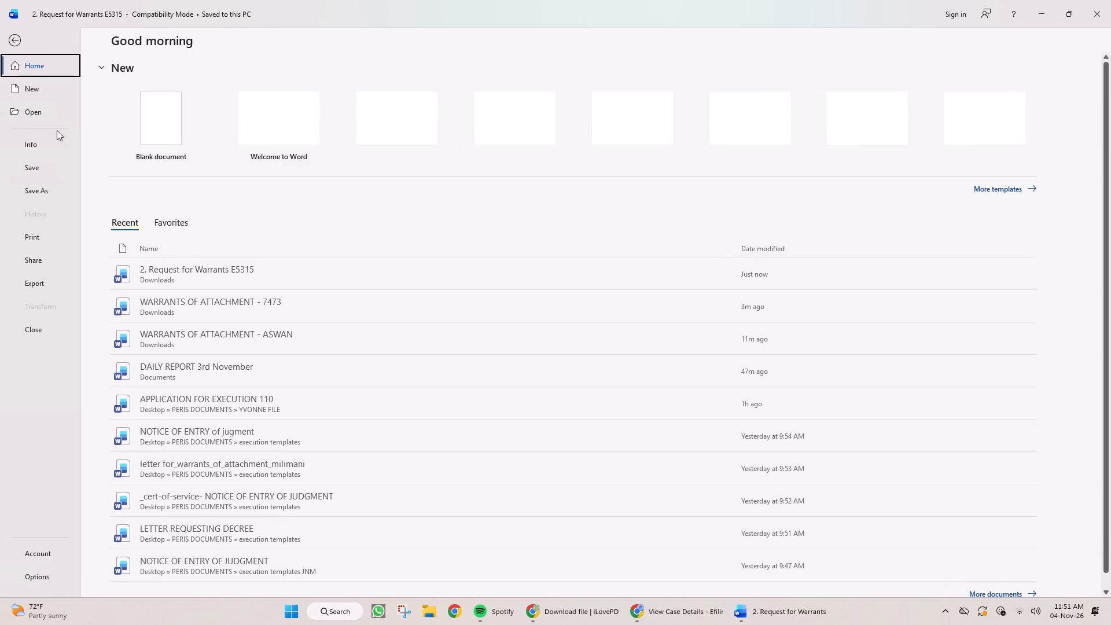
{"action": "left_click", "coordinate": [56, 192]}
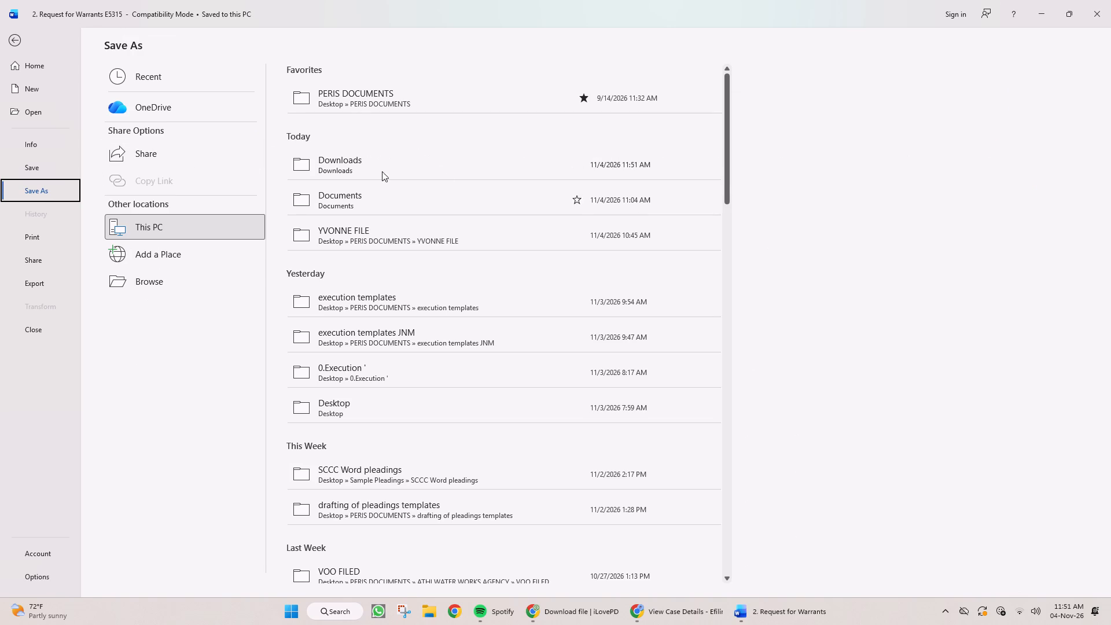
{"action": "left_click", "coordinate": [375, 160]}
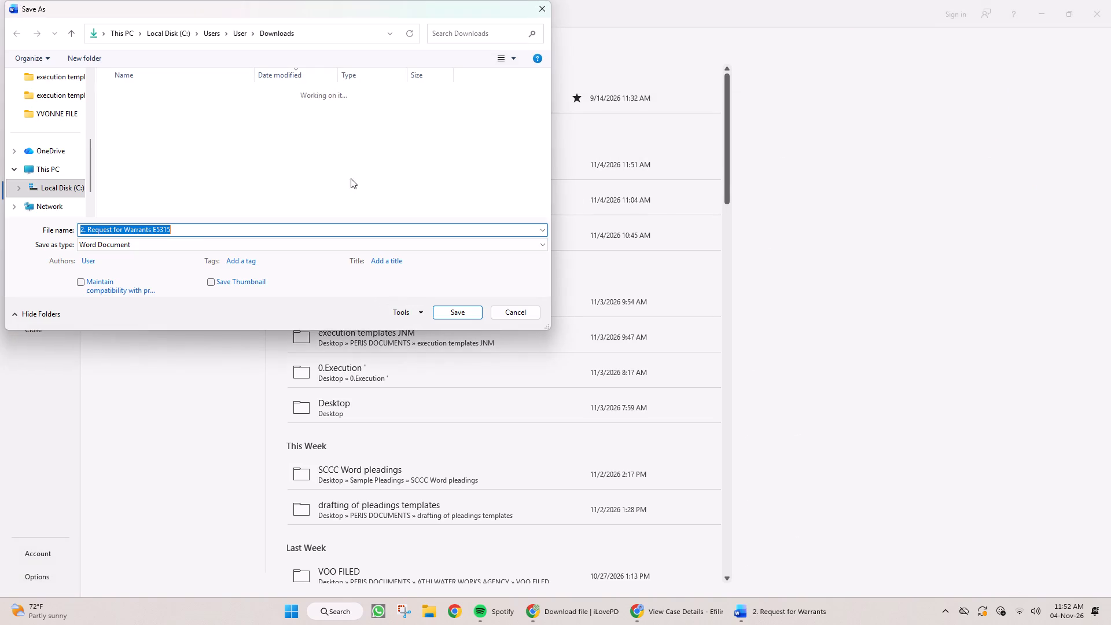
{"action": "left_click", "coordinate": [191, 230]}
{"action": "key", "text": "space"}
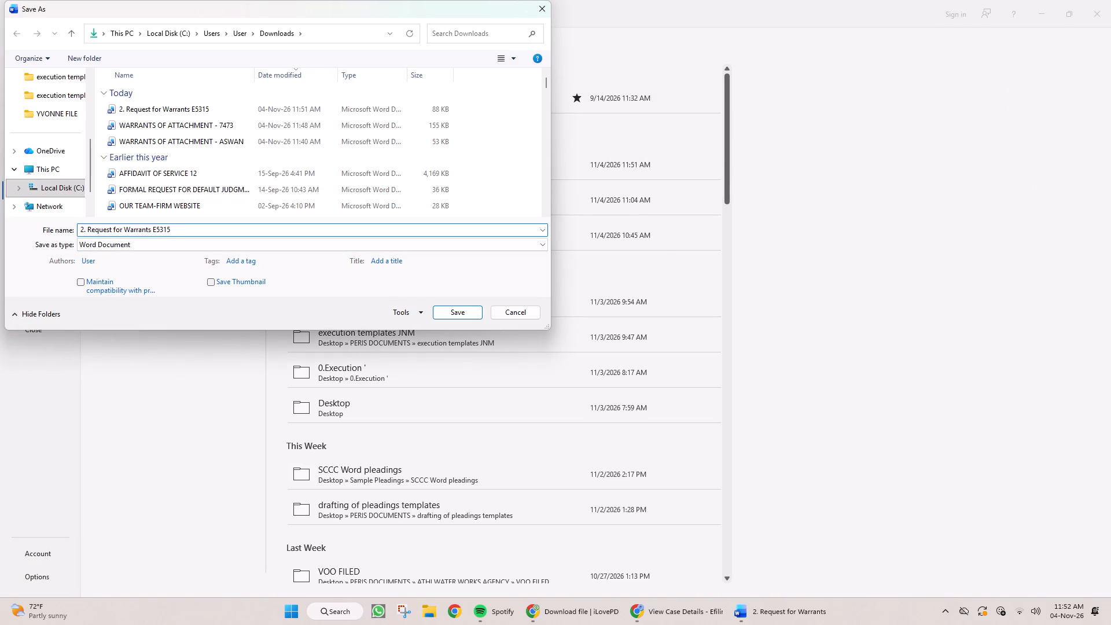
{"action": "key", "text": "minus"}
{"action": "type", "text": "---"}
{"action": "scroll", "coordinate": [56, 140], "scroll_direction": "up", "scroll_amount": 2}
{"action": "left_click", "coordinate": [61, 133]}
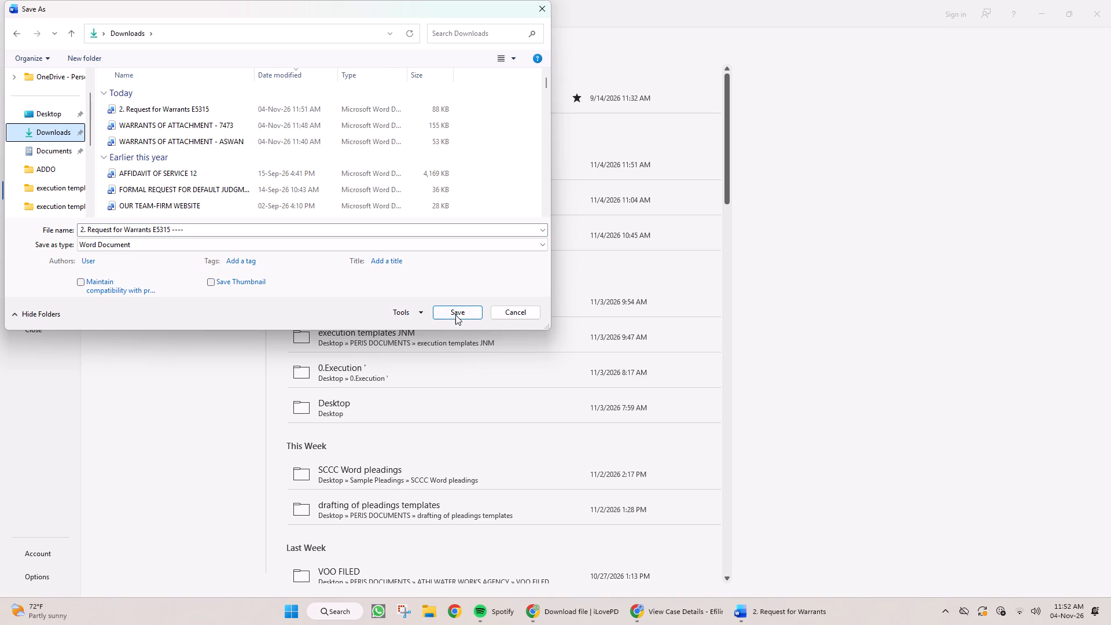
{"action": "left_click", "coordinate": [458, 313]}
{"action": "left_click", "coordinate": [593, 331]}
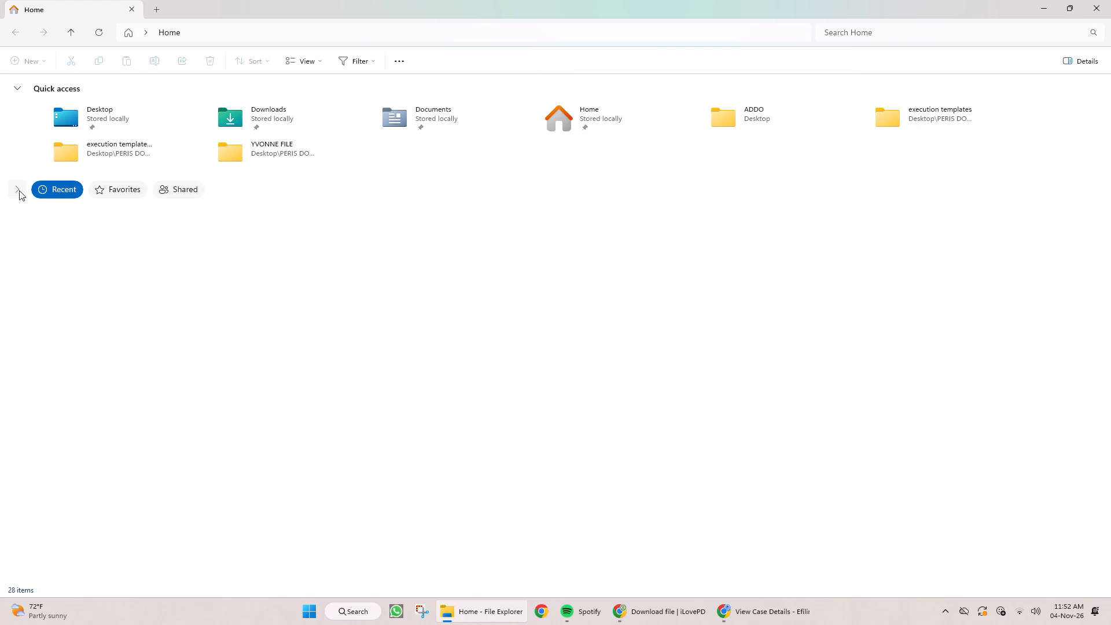
{"action": "left_click", "coordinate": [22, 187]}
{"action": "double_click", "coordinate": [115, 148]}
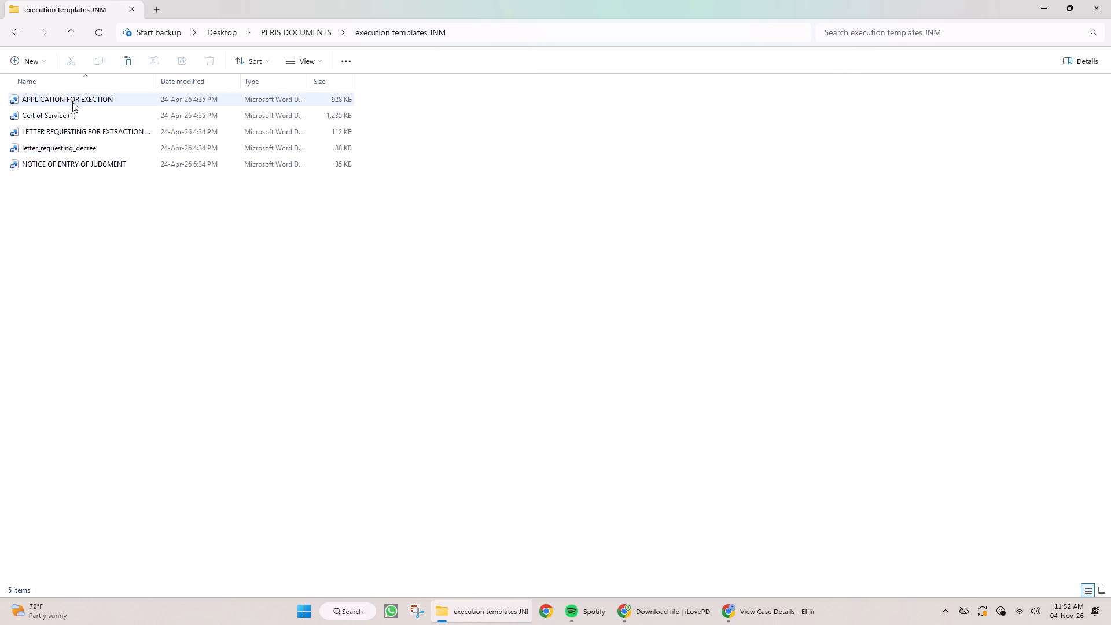
{"action": "left_click", "coordinate": [91, 196]}
{"action": "double_click", "coordinate": [89, 194]}
{"action": "key", "text": "ctrl+v"}
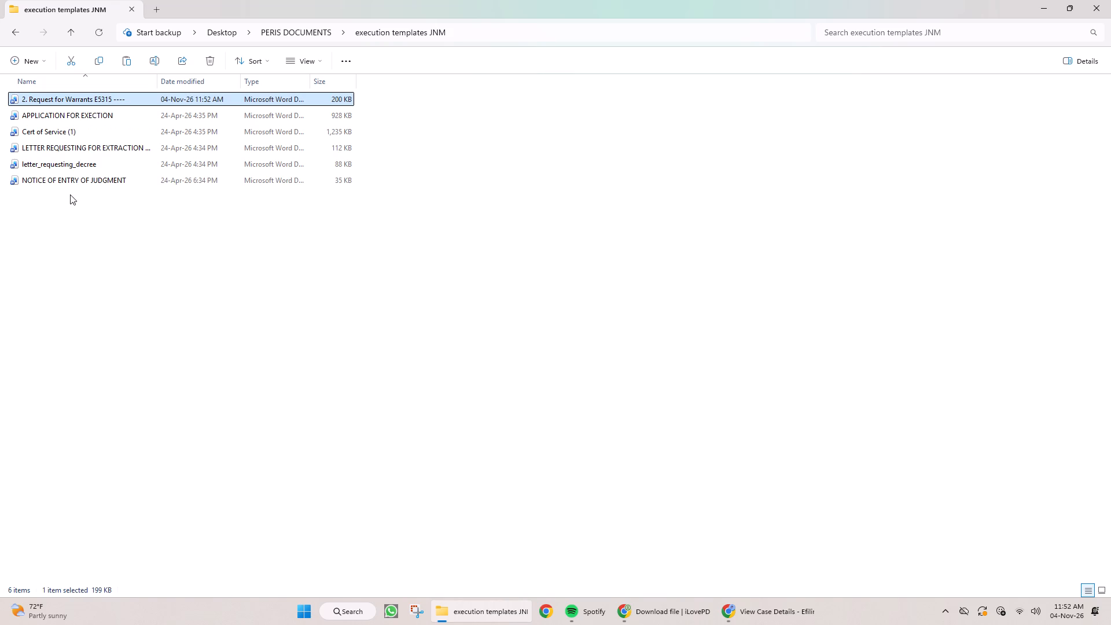
{"action": "left_click_drag", "start_coordinate": [139, 253], "coordinate": [142, 248]}
Open the "APPLICATION FOR EXECTION" template, look through its table and declarations, and close it.
{"action": "double_click", "coordinate": [130, 116]}
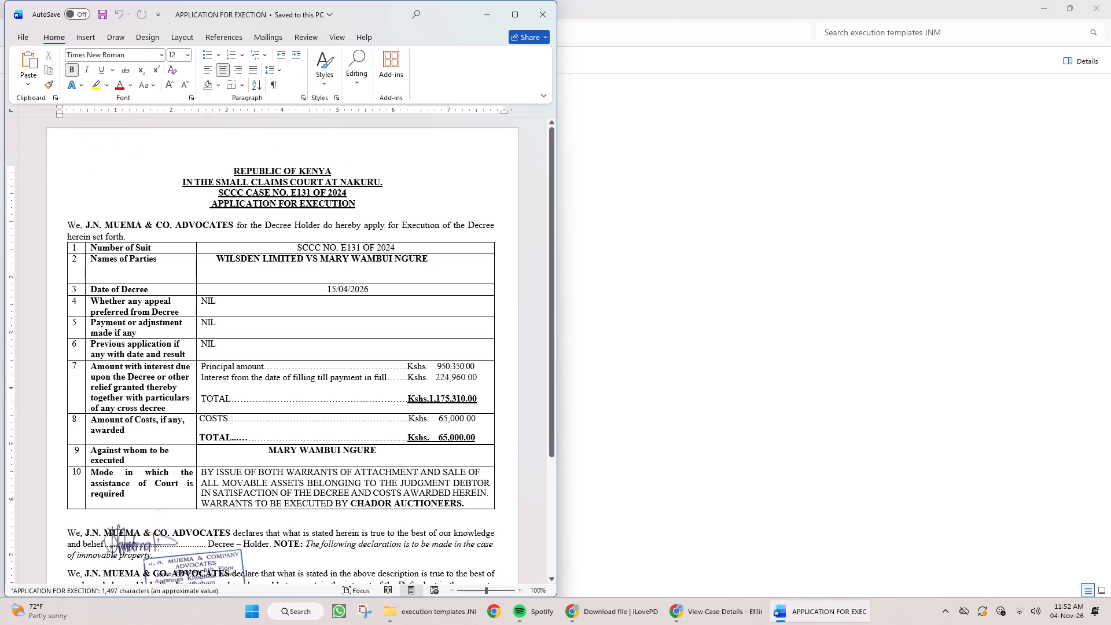
{"action": "scroll", "coordinate": [376, 291], "scroll_direction": "down", "scroll_amount": 19}
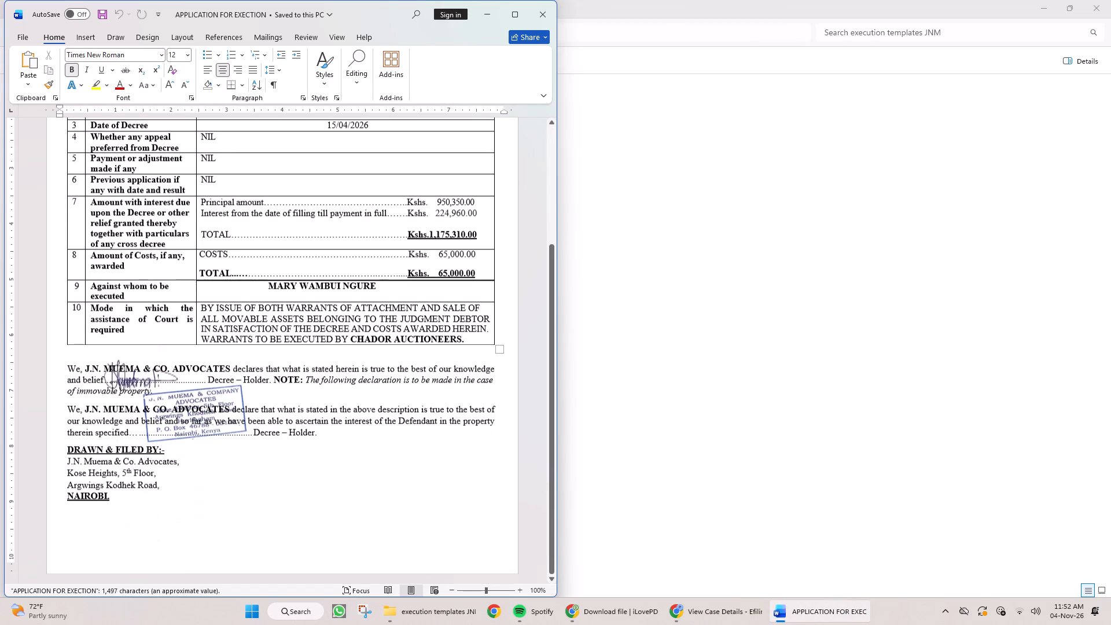
{"action": "left_click", "coordinate": [540, 16]}
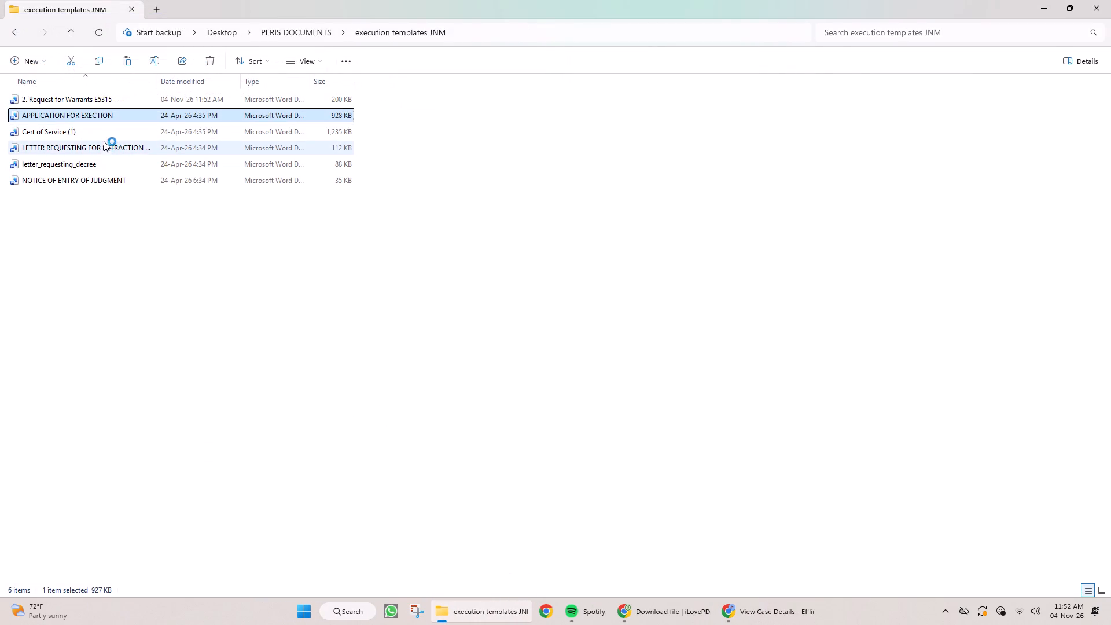
Open the template letter requesting extraction of warrants of attachment, review it in a maximised window and select its letterhead picture.
{"action": "double_click", "coordinate": [115, 147]}
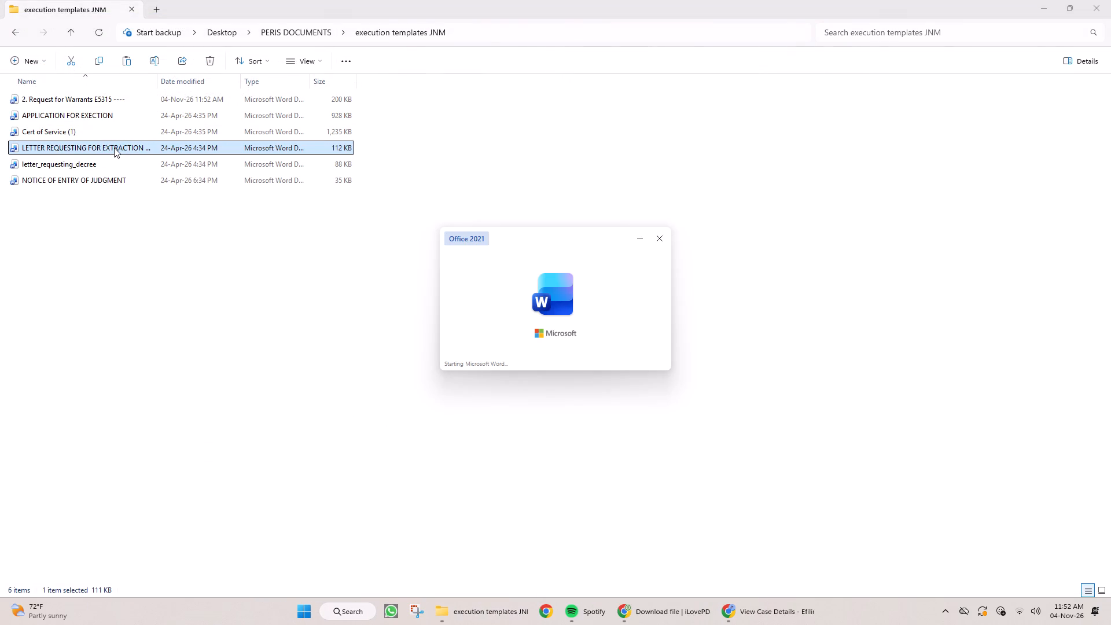
{"action": "scroll", "coordinate": [266, 333], "scroll_direction": "down", "scroll_amount": 5}
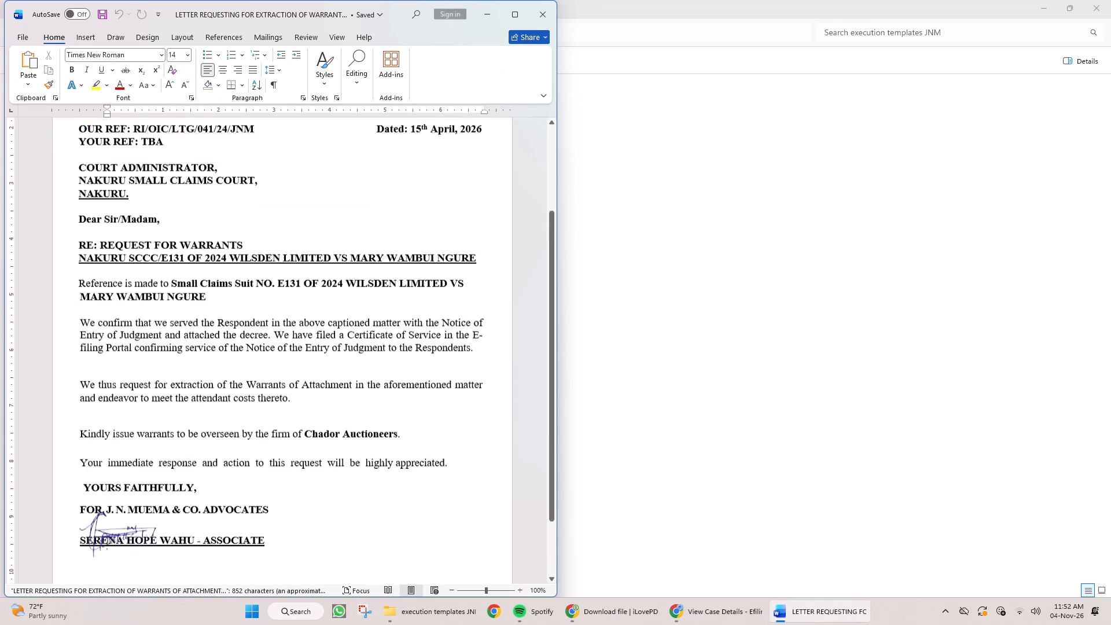
{"action": "scroll", "coordinate": [268, 335], "scroll_direction": "down", "scroll_amount": 2}
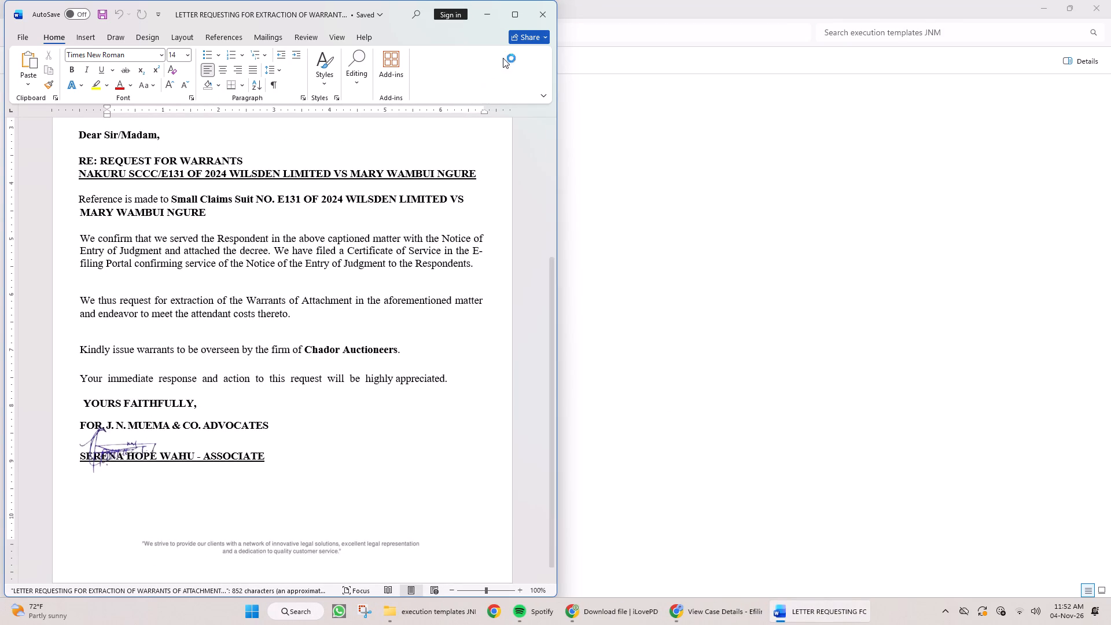
{"action": "left_click", "coordinate": [513, 16]}
{"action": "scroll", "coordinate": [537, 207], "scroll_direction": "up", "scroll_amount": 15}
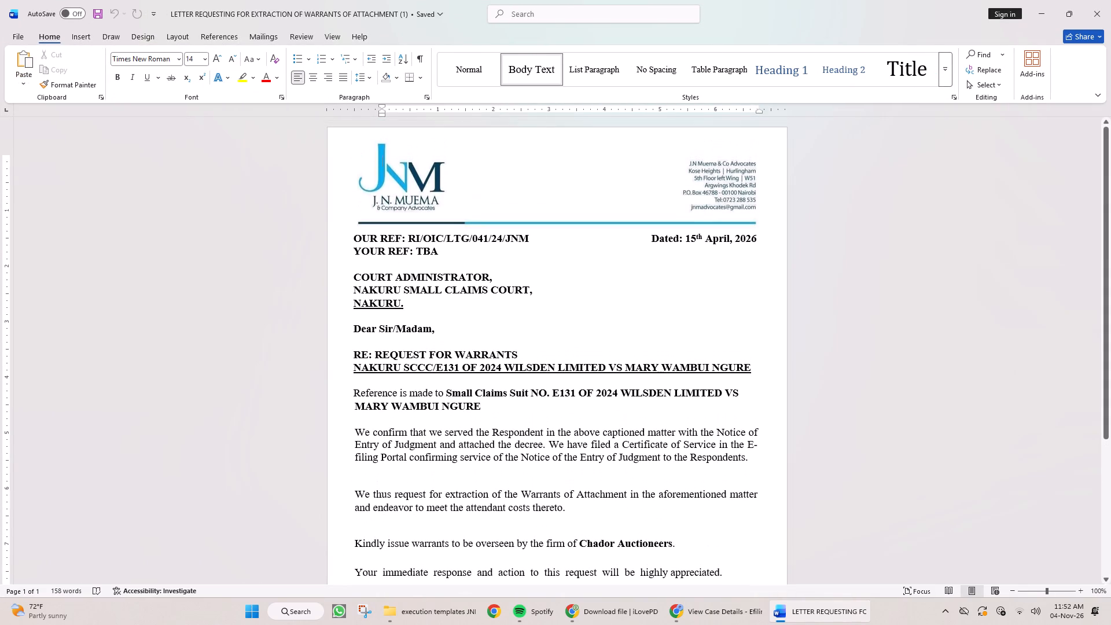
{"action": "left_click", "coordinate": [368, 242]}
{"action": "left_click", "coordinate": [446, 189]}
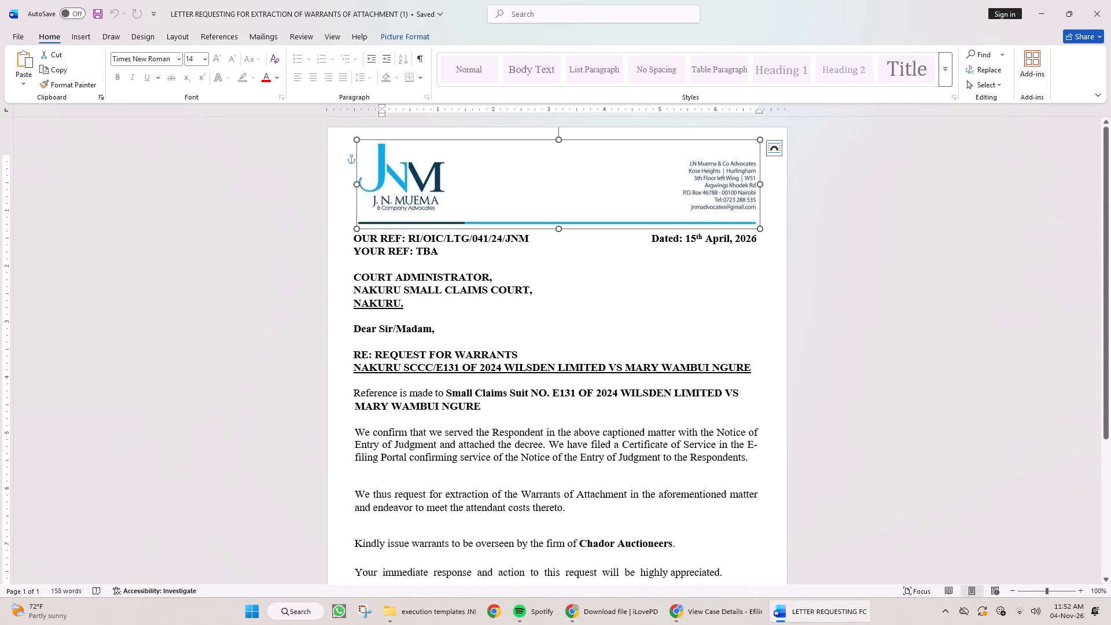
Stretch the letterhead picture slightly wider on its left side and deselect it.
{"action": "left_click_drag", "start_coordinate": [354, 185], "coordinate": [349, 181]}
{"action": "left_click", "coordinate": [562, 307]}
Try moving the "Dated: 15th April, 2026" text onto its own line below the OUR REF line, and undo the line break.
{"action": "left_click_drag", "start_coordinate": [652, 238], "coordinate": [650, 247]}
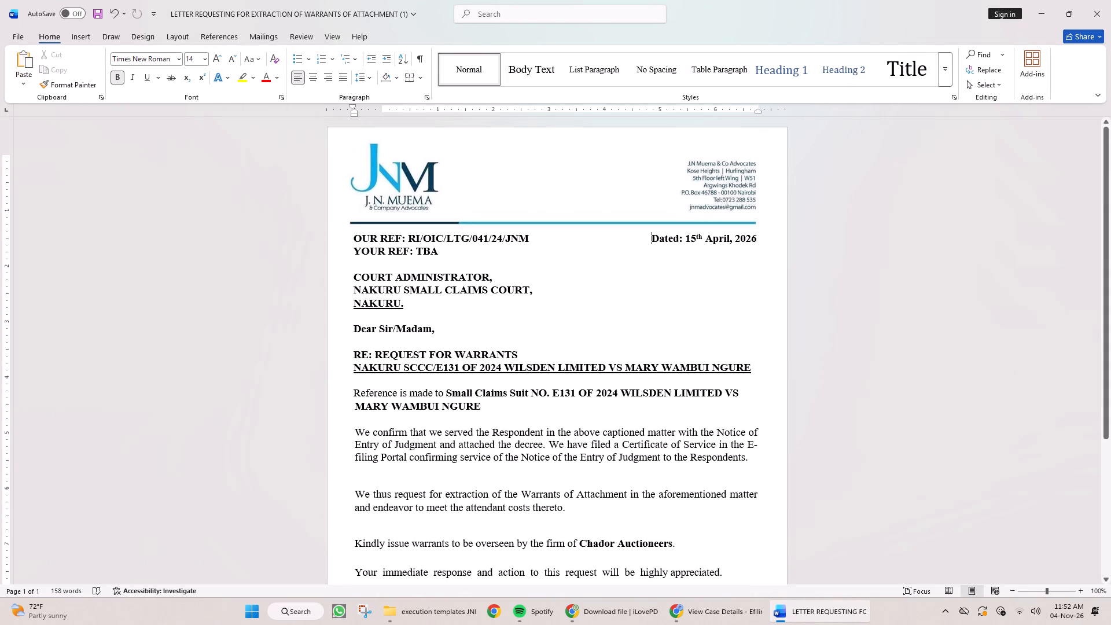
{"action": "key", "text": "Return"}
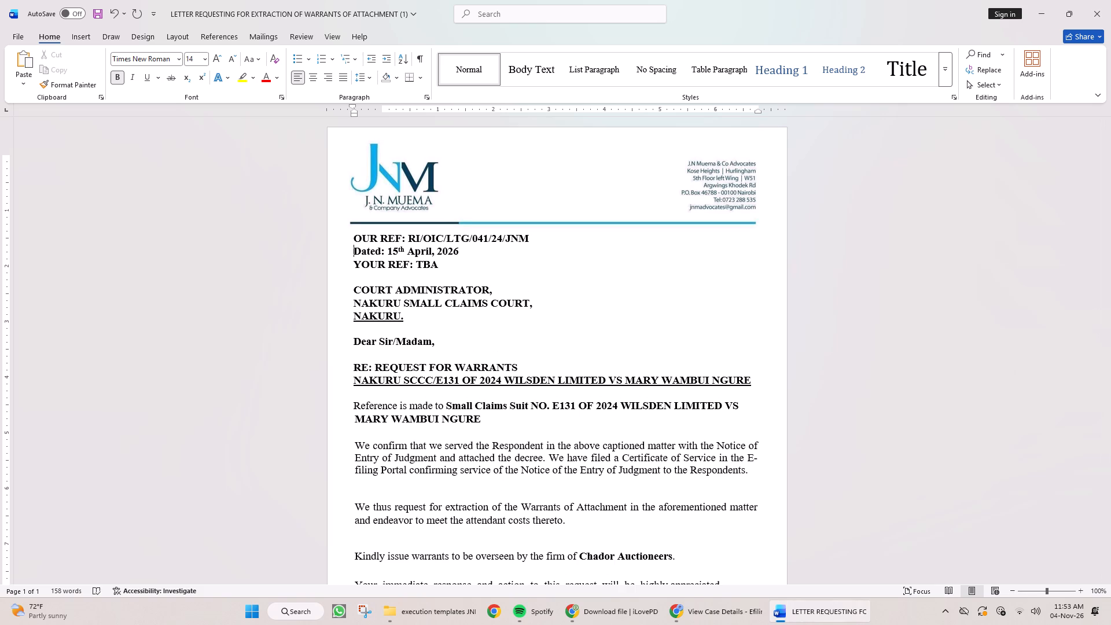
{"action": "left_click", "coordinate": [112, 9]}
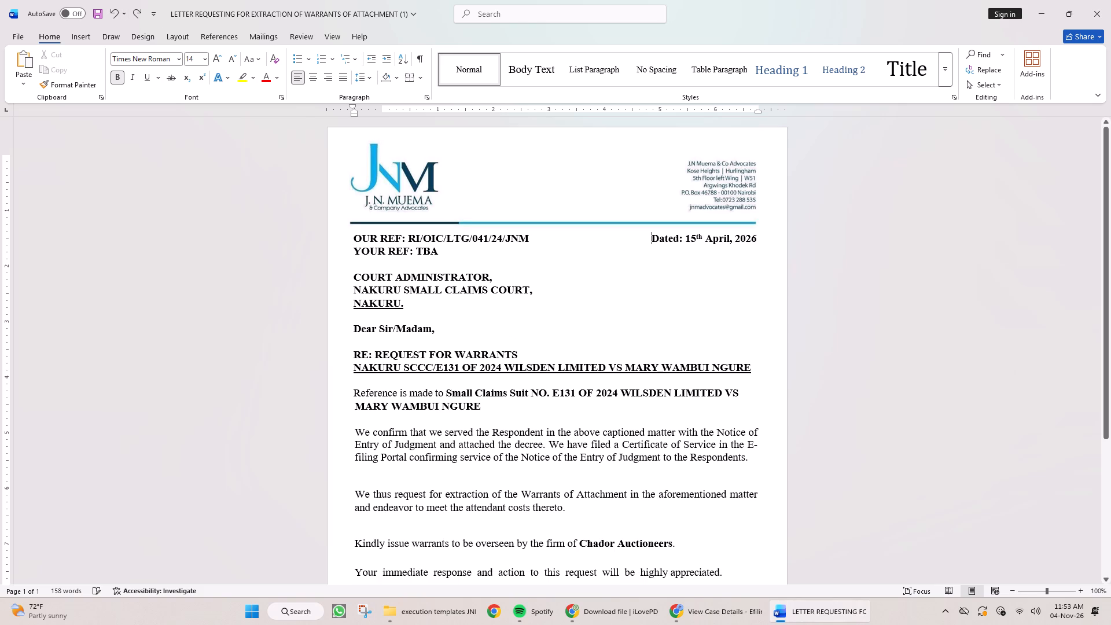
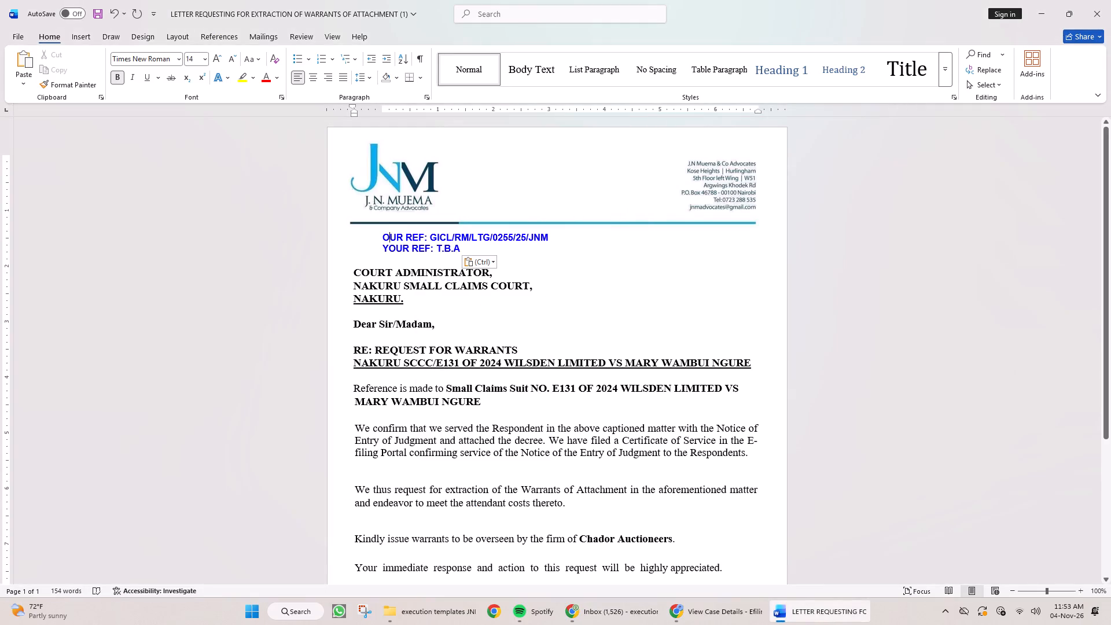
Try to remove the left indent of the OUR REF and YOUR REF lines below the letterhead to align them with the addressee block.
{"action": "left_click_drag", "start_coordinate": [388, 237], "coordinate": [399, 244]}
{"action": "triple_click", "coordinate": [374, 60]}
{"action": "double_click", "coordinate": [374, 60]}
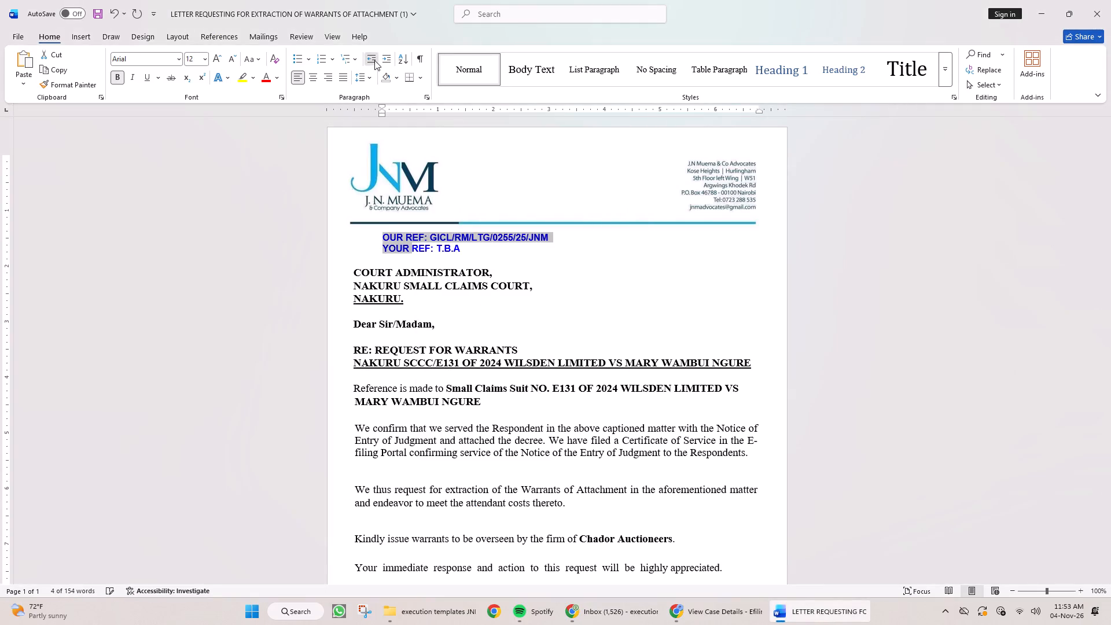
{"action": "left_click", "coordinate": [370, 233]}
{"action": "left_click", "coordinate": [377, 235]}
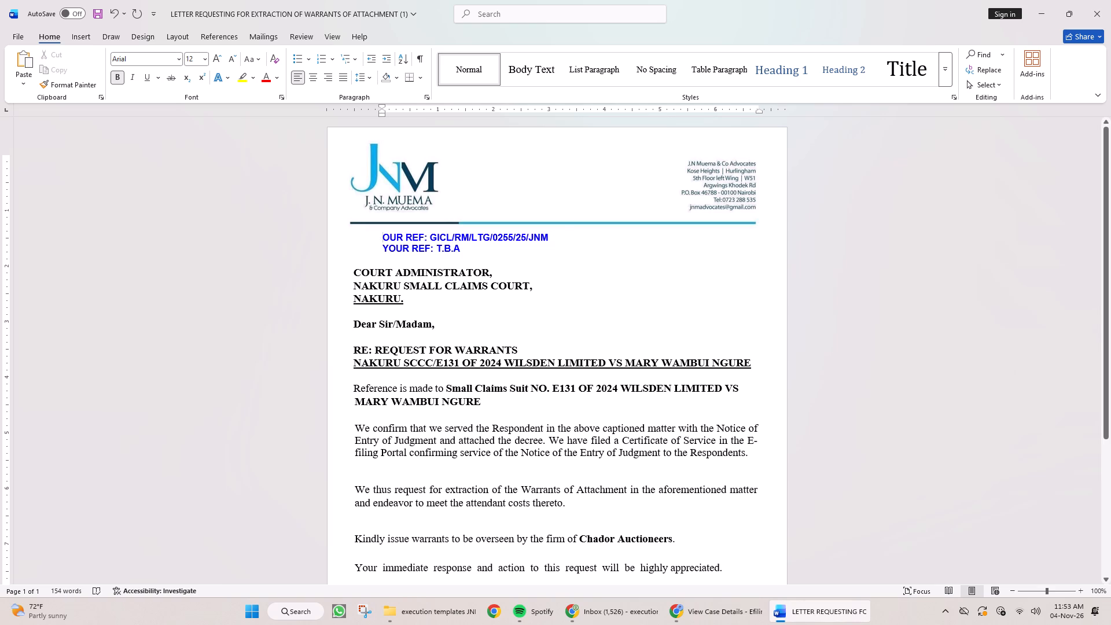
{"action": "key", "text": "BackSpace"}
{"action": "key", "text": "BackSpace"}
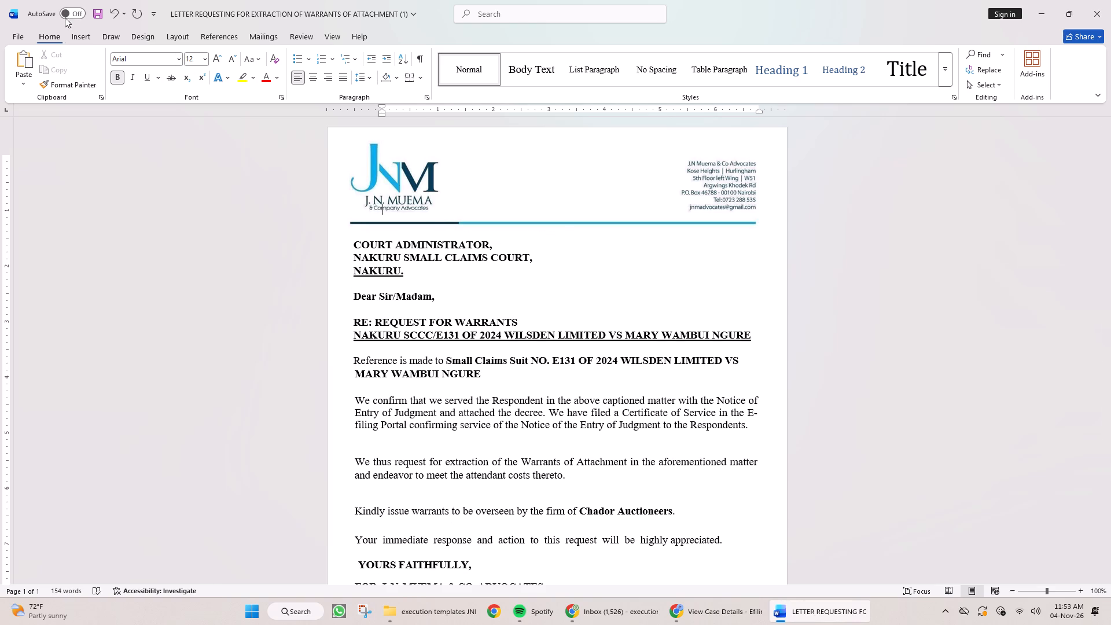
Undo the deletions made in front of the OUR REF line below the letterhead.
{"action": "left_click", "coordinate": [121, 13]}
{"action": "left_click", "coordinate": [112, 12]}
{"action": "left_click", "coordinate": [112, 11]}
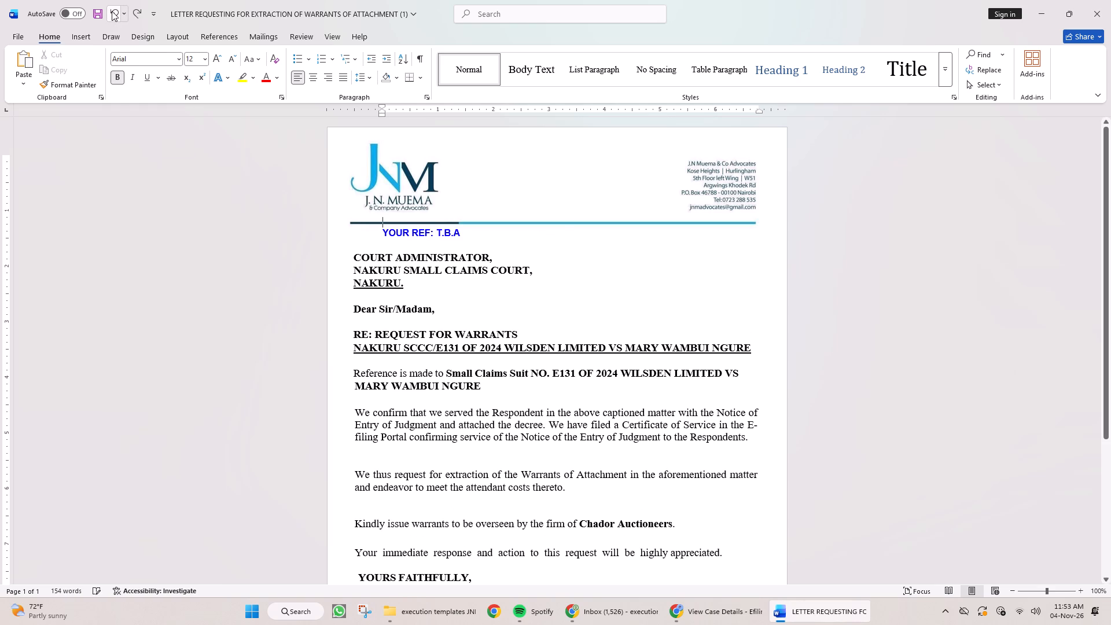
Undo the recent edits to the reference block until the letter's original reference and date lines are back.
{"action": "left_click", "coordinate": [112, 11]}
{"action": "left_click", "coordinate": [112, 11]}
{"action": "left_click", "coordinate": [112, 11]}
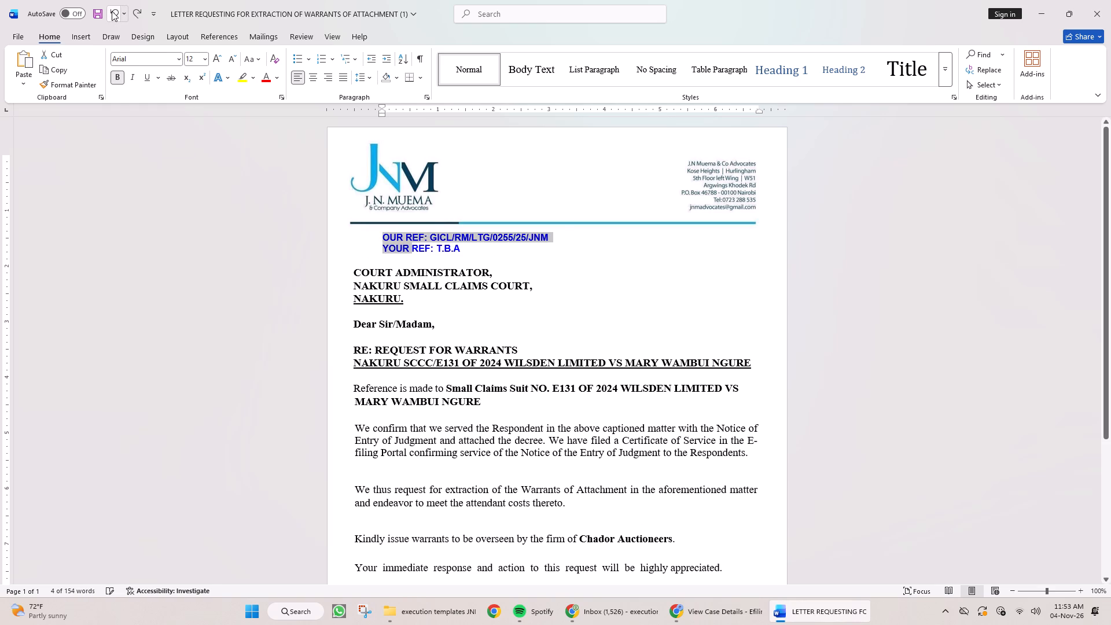
{"action": "left_click", "coordinate": [112, 11]}
{"action": "left_click", "coordinate": [112, 11]}
{"action": "left_click", "coordinate": [115, 10]}
{"action": "left_click", "coordinate": [586, 273]}
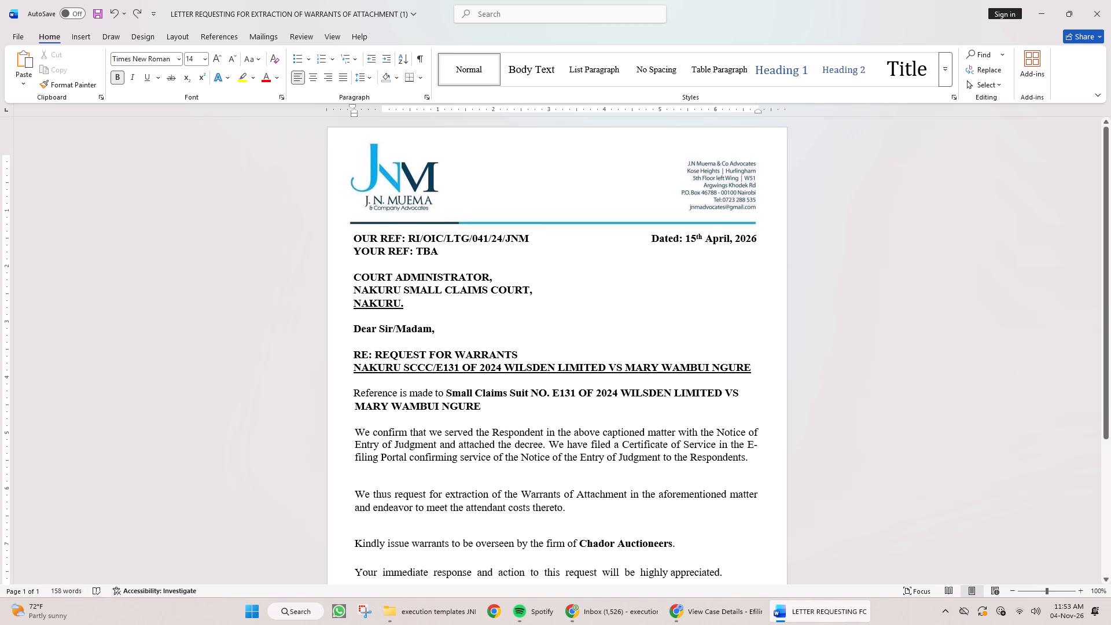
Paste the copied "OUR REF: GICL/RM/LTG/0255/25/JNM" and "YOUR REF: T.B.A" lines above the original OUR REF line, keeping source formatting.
{"action": "left_click", "coordinate": [356, 238]}
{"action": "right_click", "coordinate": [353, 238]}
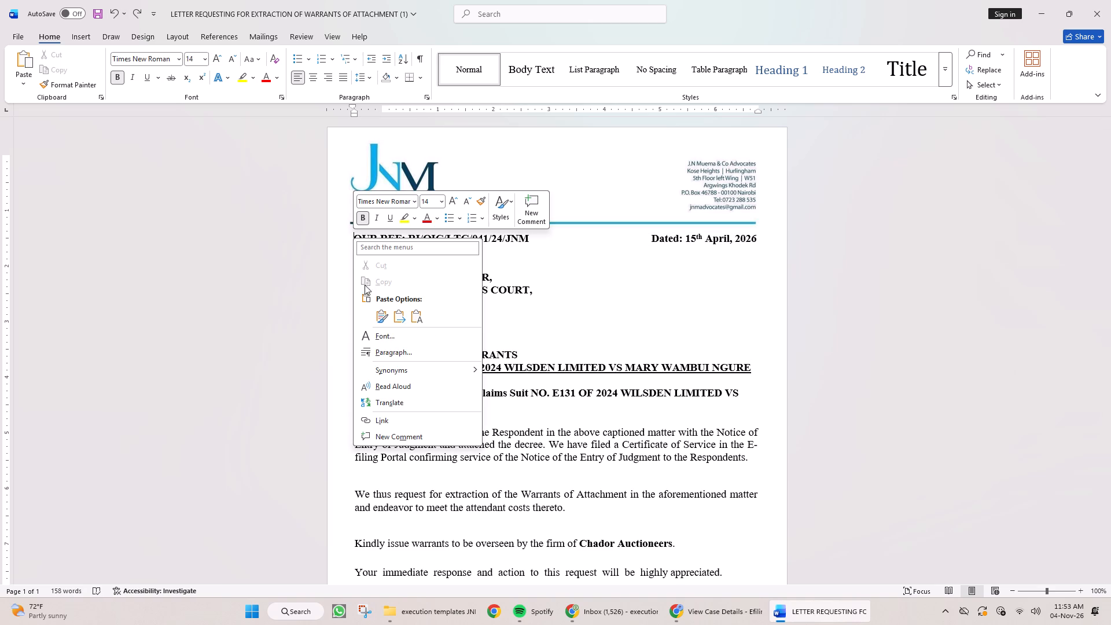
{"action": "left_click", "coordinate": [376, 314]}
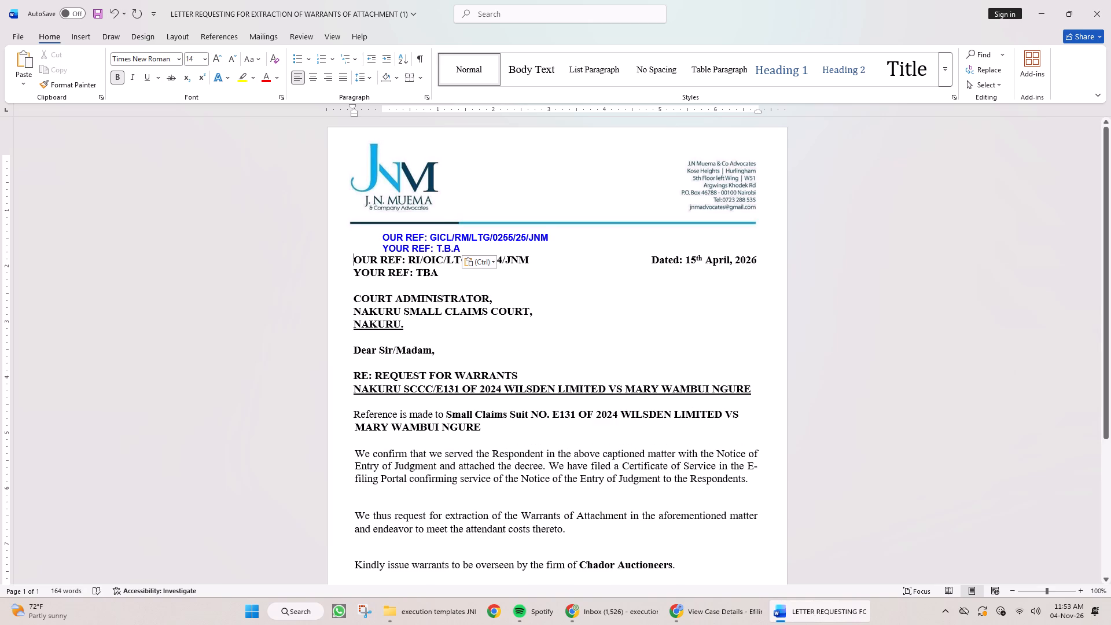
Move the page's left margin slightly outward so the pasted reference lines sit closer to the page edge.
{"action": "left_click_drag", "start_coordinate": [385, 236], "coordinate": [389, 247]}
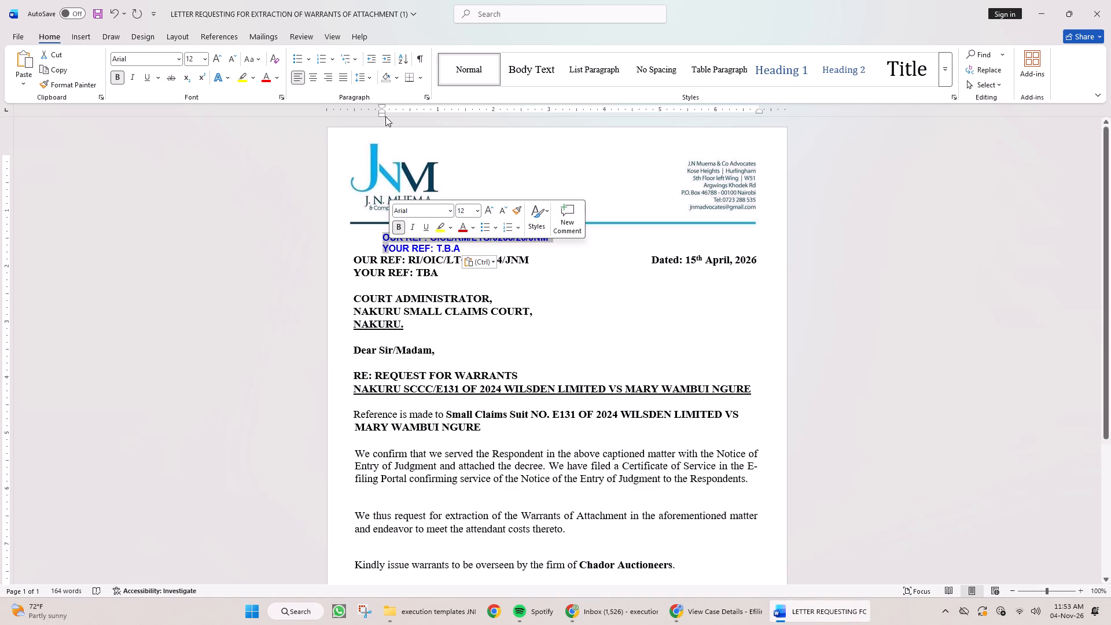
{"action": "left_click_drag", "start_coordinate": [381, 108], "coordinate": [378, 108]}
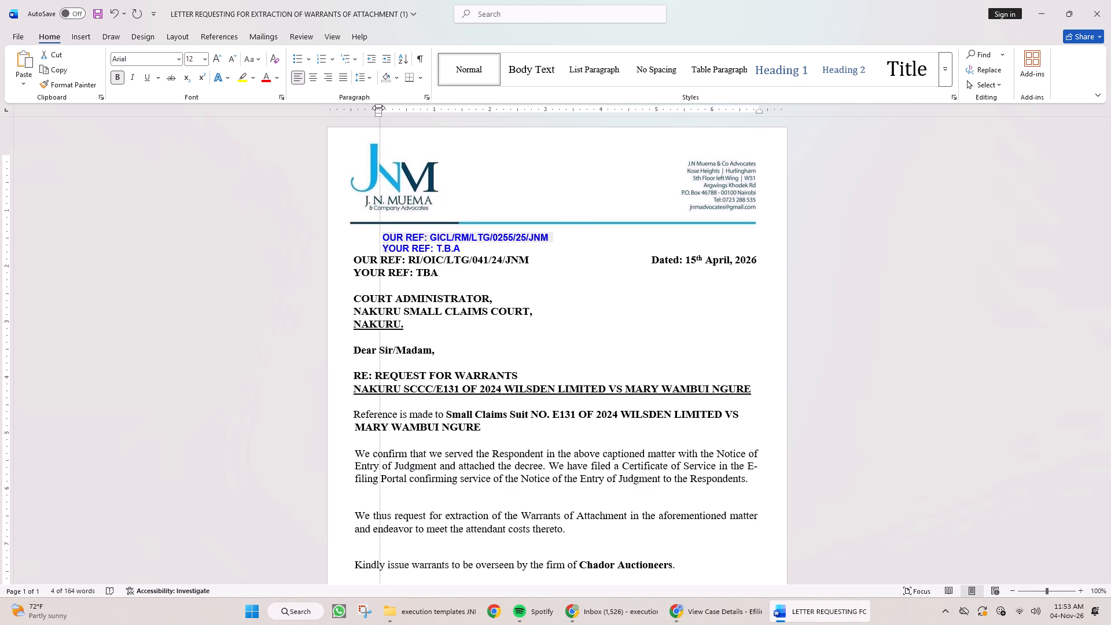
{"action": "left_click_drag", "start_coordinate": [378, 108], "coordinate": [382, 108]}
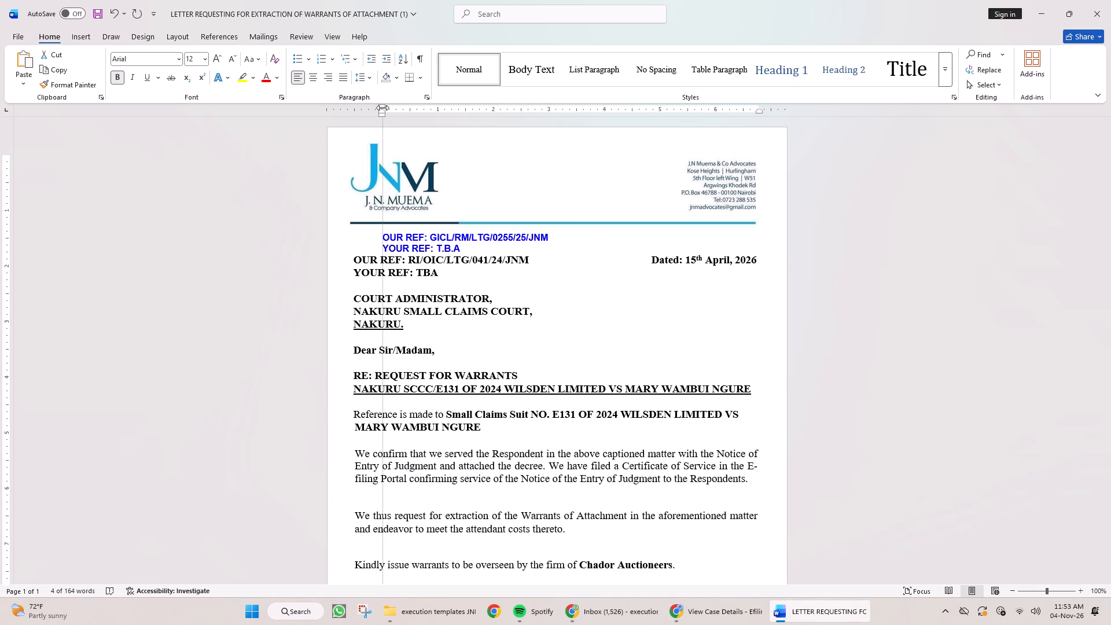
{"action": "left_click_drag", "start_coordinate": [382, 108], "coordinate": [371, 111]}
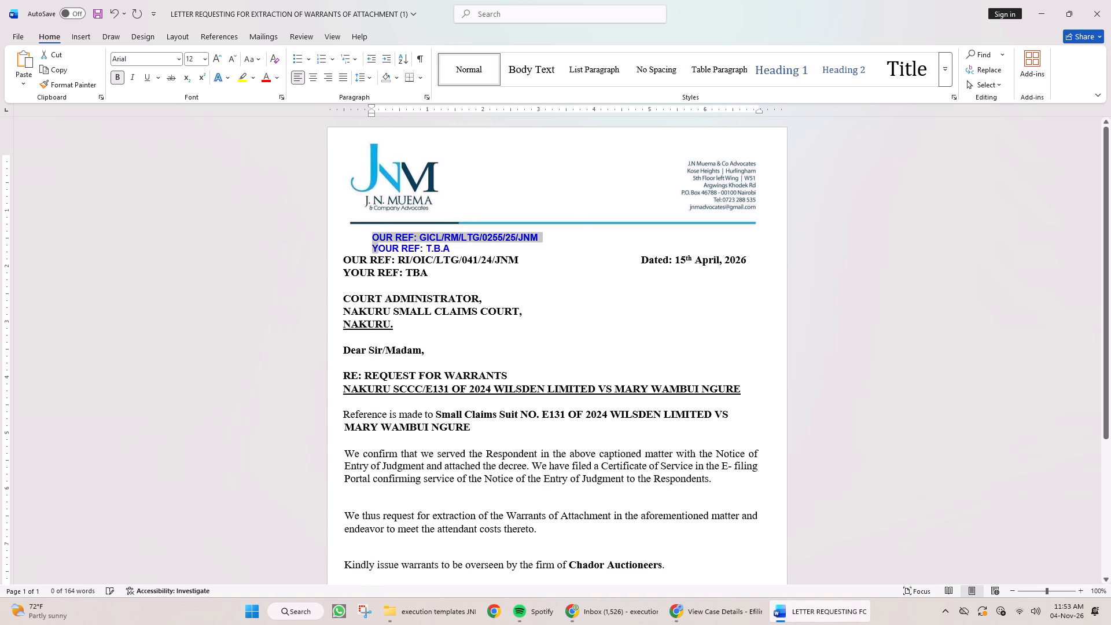
Increase the indent of the letter from the original OUR REF line down to the signatory, roughly aligning it with the pasted references.
{"action": "left_click", "coordinate": [349, 255]}
{"action": "left_click_drag", "start_coordinate": [345, 257], "coordinate": [410, 410]}
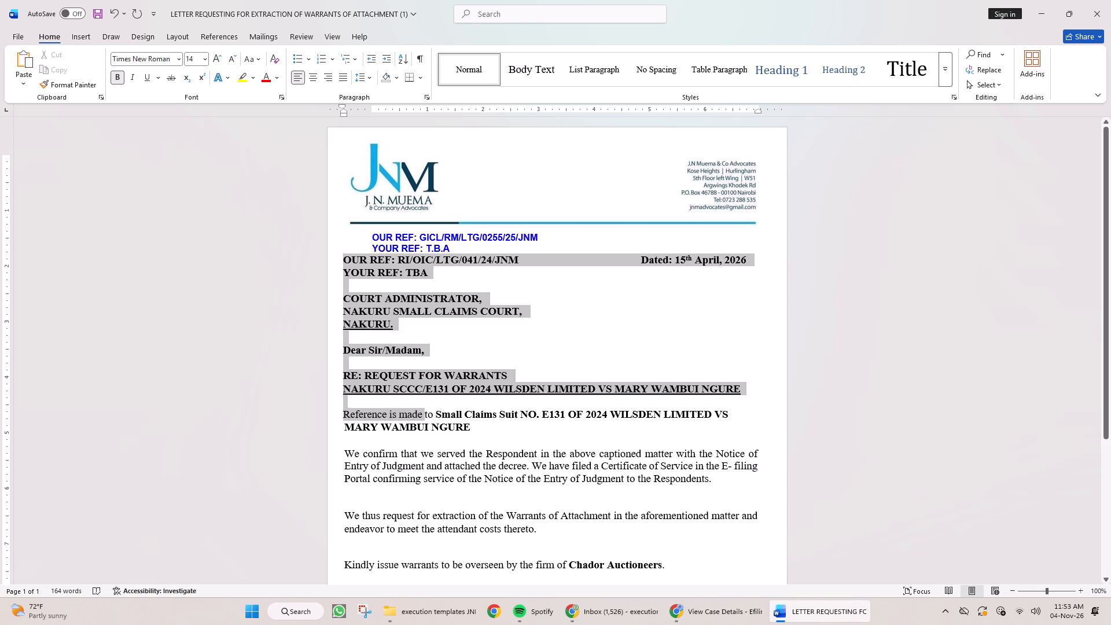
{"action": "left_click_drag", "start_coordinate": [410, 410], "coordinate": [476, 589]}
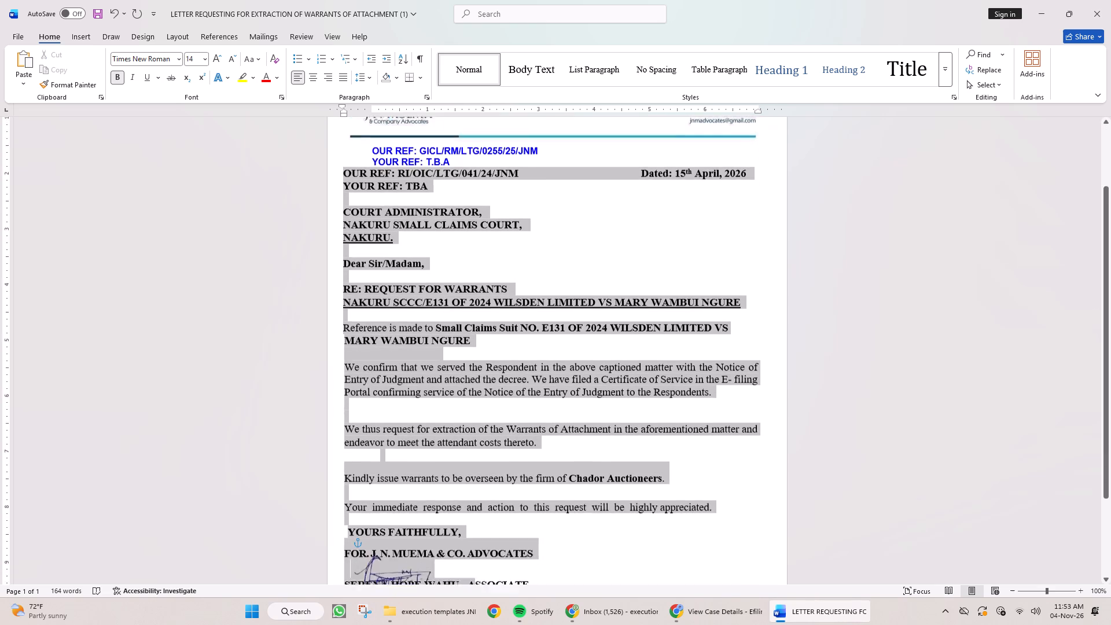
{"action": "left_click_drag", "start_coordinate": [476, 589], "coordinate": [474, 575]}
{"action": "left_click", "coordinate": [386, 58]}
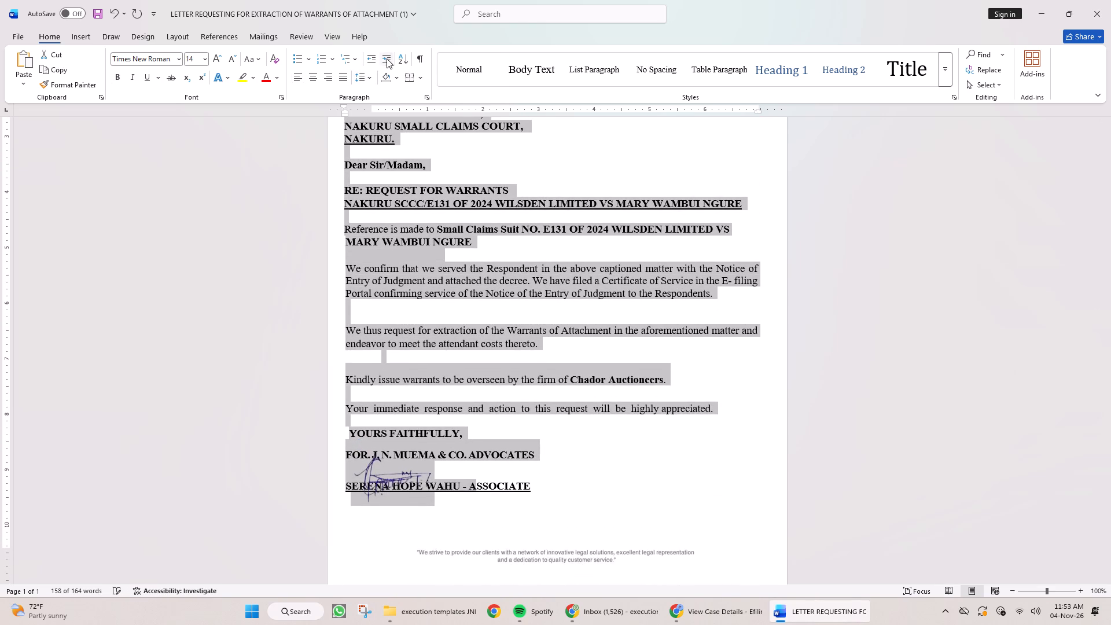
{"action": "triple_click", "coordinate": [387, 58]}
{"action": "triple_click", "coordinate": [387, 58]}
{"action": "triple_click", "coordinate": [387, 58]}
{"action": "triple_click", "coordinate": [387, 58]}
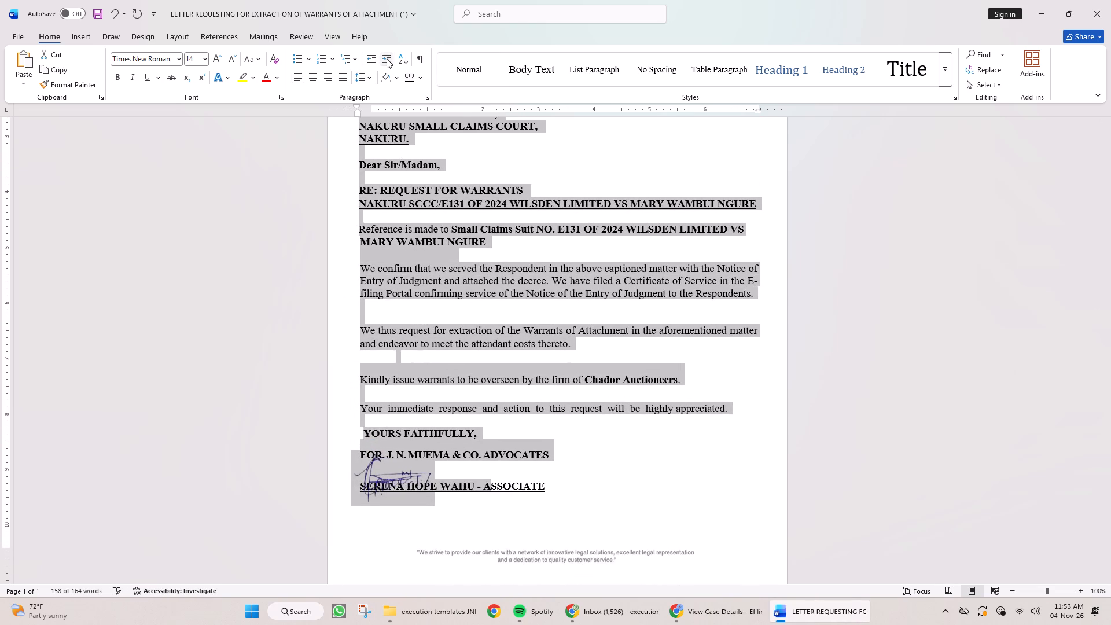
{"action": "triple_click", "coordinate": [387, 58]}
{"action": "double_click", "coordinate": [387, 58]}
{"action": "scroll", "coordinate": [411, 181], "scroll_direction": "up", "scroll_amount": 7}
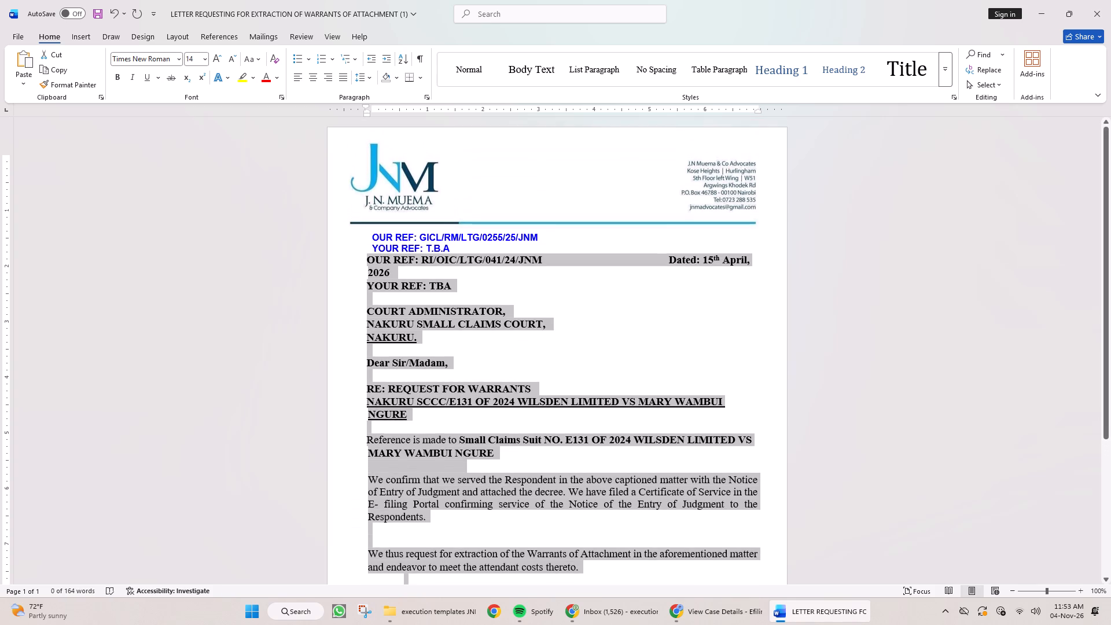
Remove the paragraph break before the pasted OUR REF line and reinsert it, tightening the gap beneath the letterhead.
{"action": "left_click", "coordinate": [400, 246]}
{"action": "left_click", "coordinate": [371, 238]}
{"action": "key", "text": "BackSpace"}
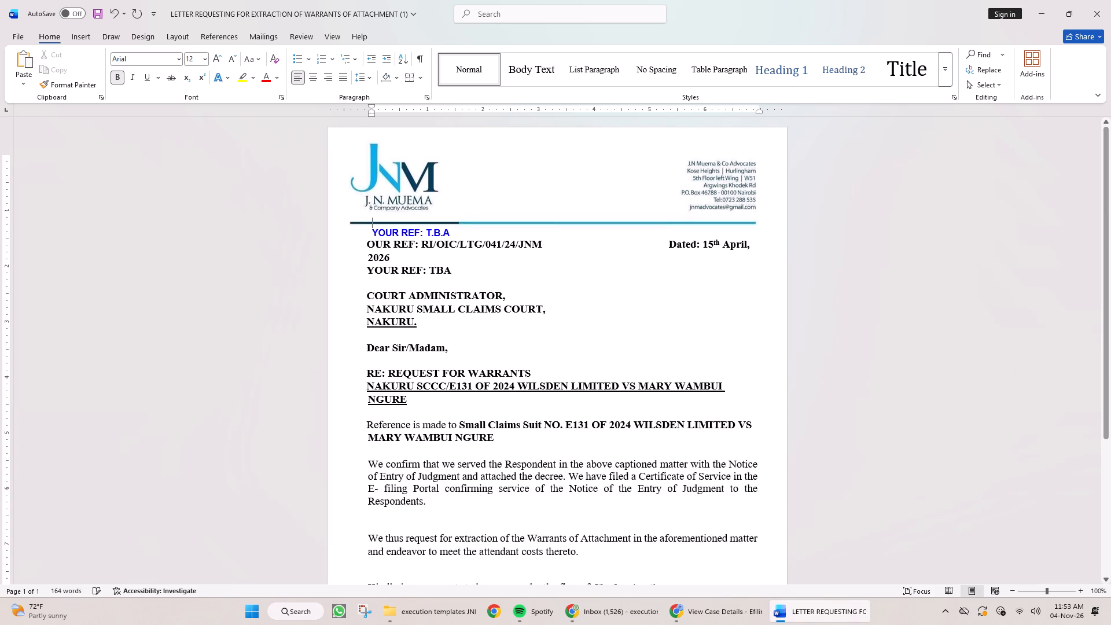
{"action": "key", "text": "Return"}
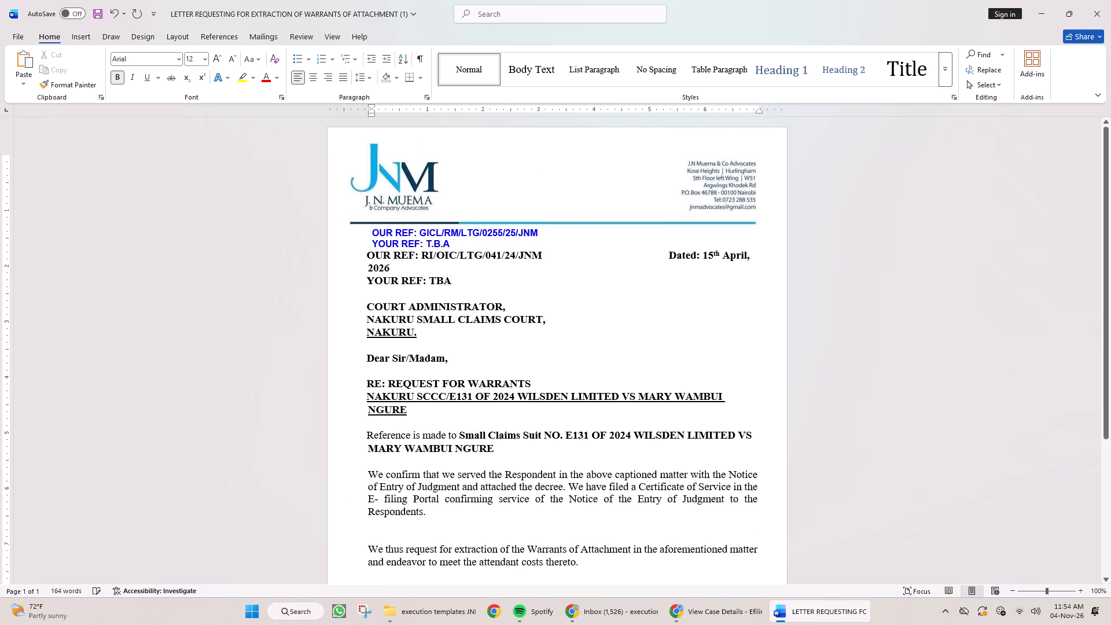
Move the page's left margin slightly further outward with the pasted reference lines selected.
{"action": "left_click_drag", "start_coordinate": [375, 230], "coordinate": [377, 240]}
{"action": "left_click_drag", "start_coordinate": [371, 108], "coordinate": [365, 108]}
{"action": "left_click", "coordinate": [359, 266]}
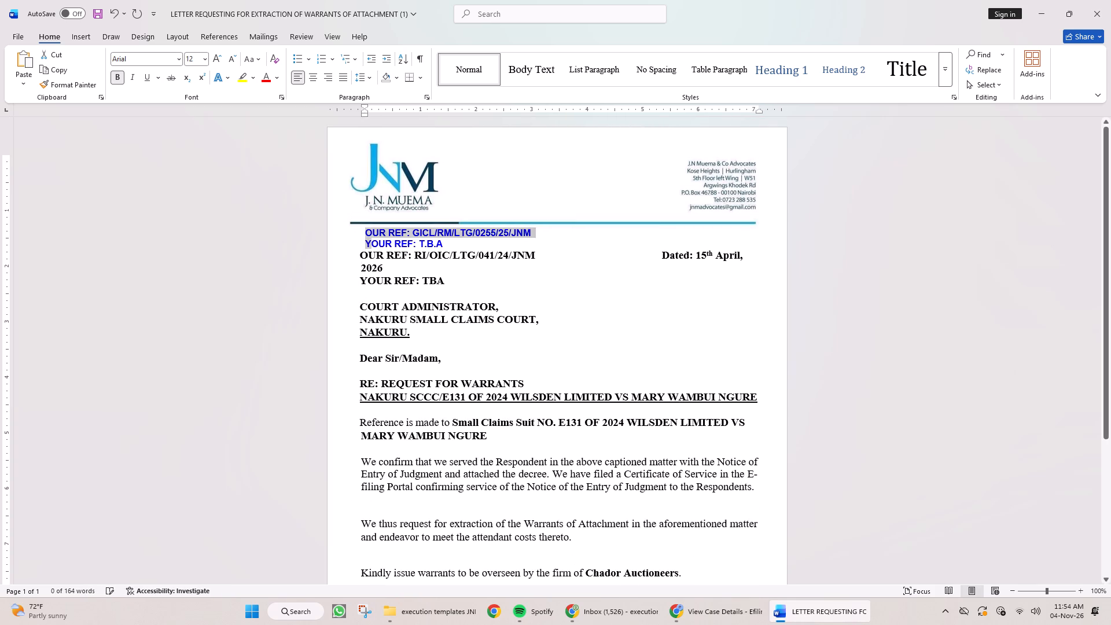
Increase the indent of the text from the original OUR REF line to the case title, aligning it with the pasted references.
{"action": "left_click_drag", "start_coordinate": [359, 258], "coordinate": [404, 399]}
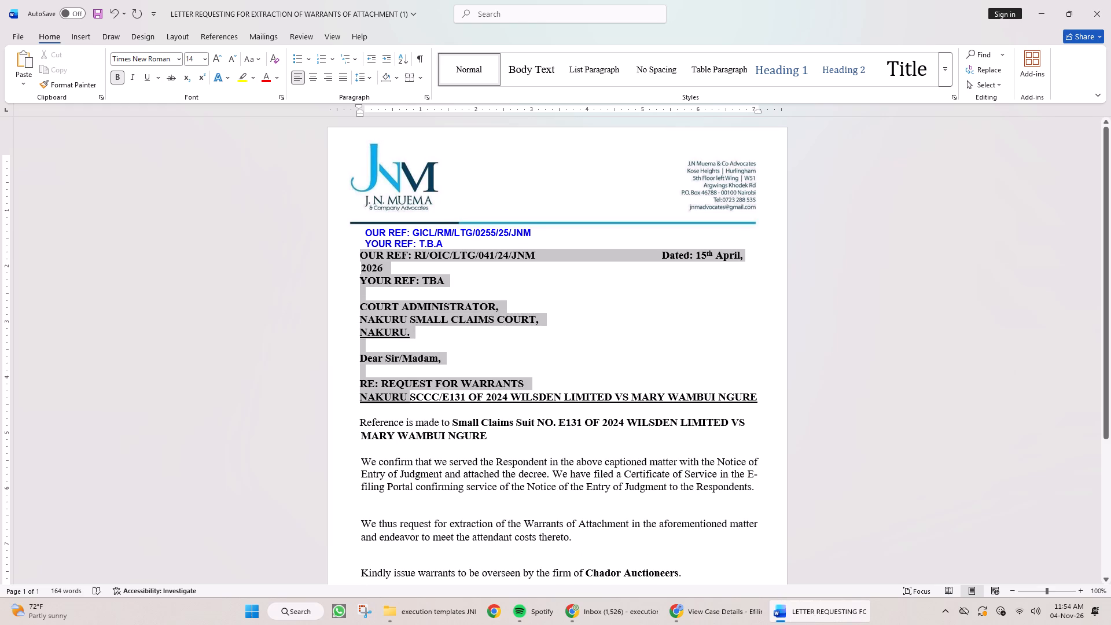
{"action": "left_click_drag", "start_coordinate": [404, 399], "coordinate": [407, 389]}
{"action": "left_click", "coordinate": [388, 60]}
{"action": "triple_click", "coordinate": [388, 60]}
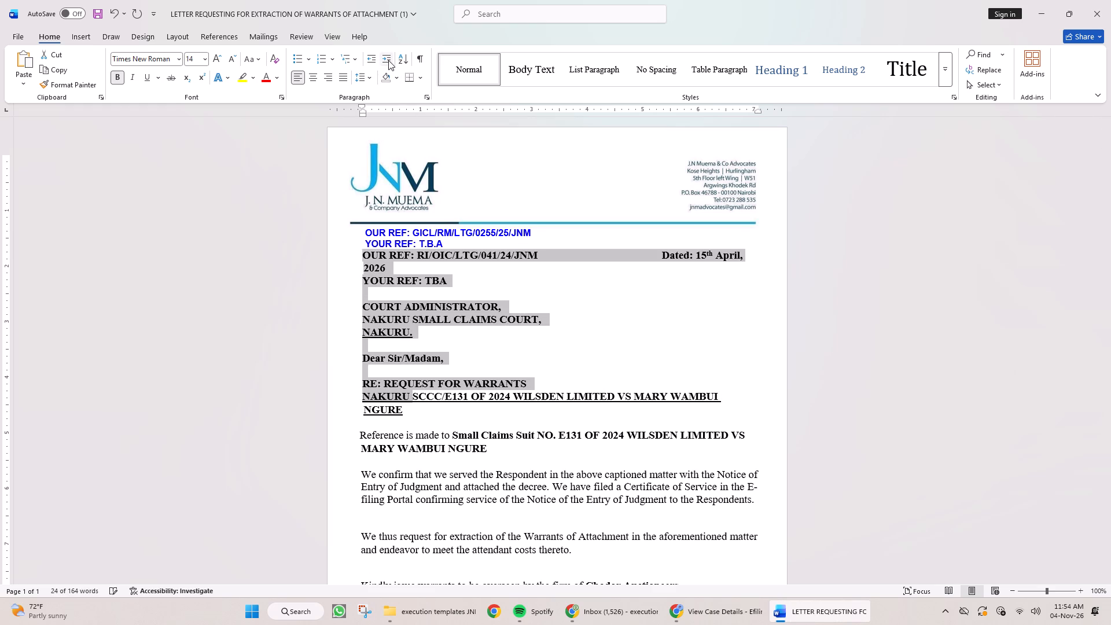
{"action": "double_click", "coordinate": [388, 60]}
{"action": "left_click", "coordinate": [426, 277]}
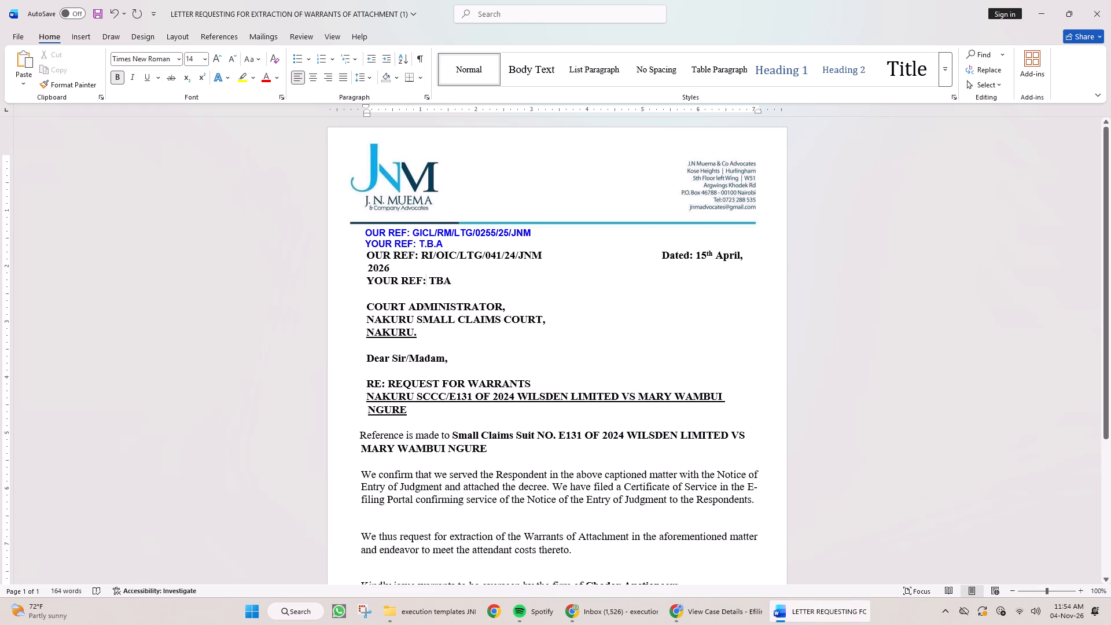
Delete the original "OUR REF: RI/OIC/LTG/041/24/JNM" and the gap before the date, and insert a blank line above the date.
{"action": "left_click", "coordinate": [370, 256]}
{"action": "left_click_drag", "start_coordinate": [366, 256], "coordinate": [545, 253]}
{"action": "key", "text": "BackSpace"}
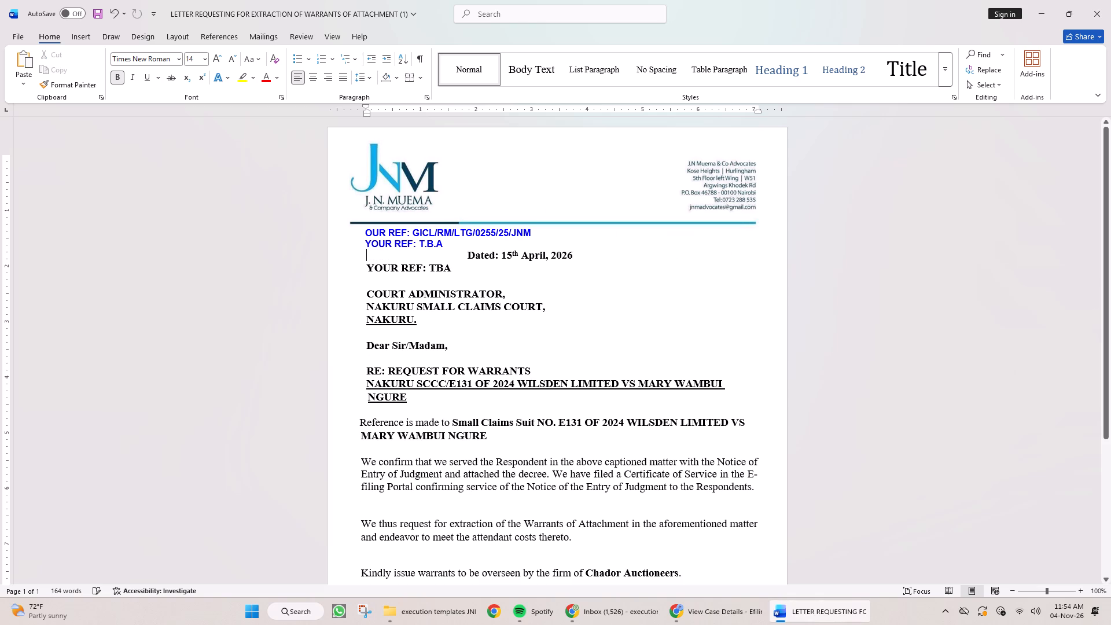
{"action": "left_click_drag", "start_coordinate": [366, 255], "coordinate": [465, 252]}
{"action": "key", "text": "BackSpace"}
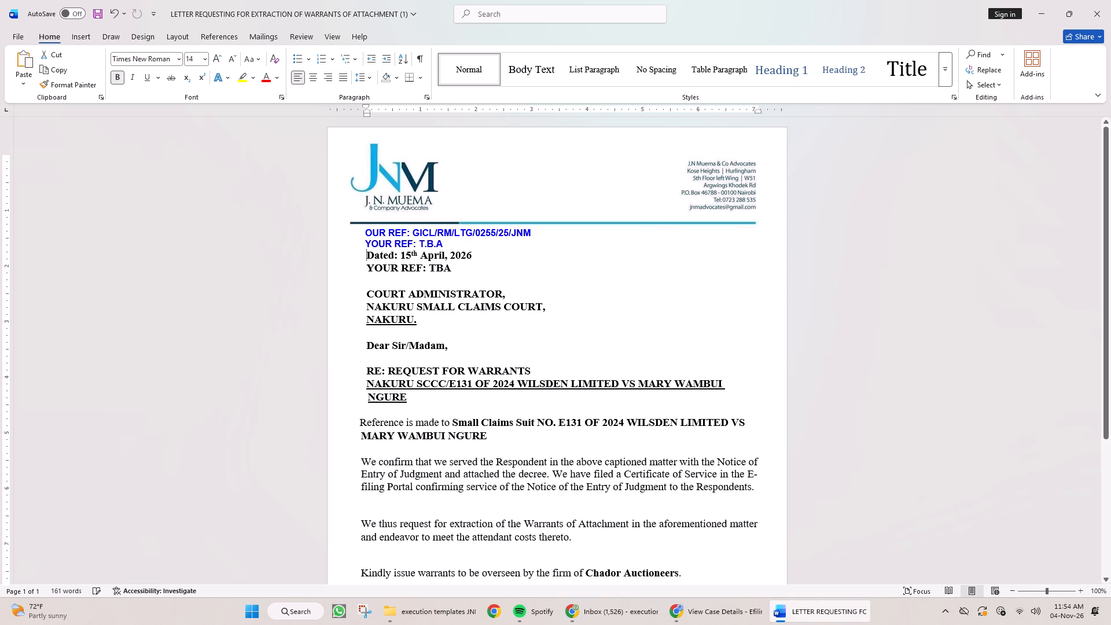
{"action": "key", "text": "Return"}
Delete the original "YOUR REF: TBA" text below the date, leaving that line blank.
{"action": "left_click_drag", "start_coordinate": [459, 283], "coordinate": [404, 275]}
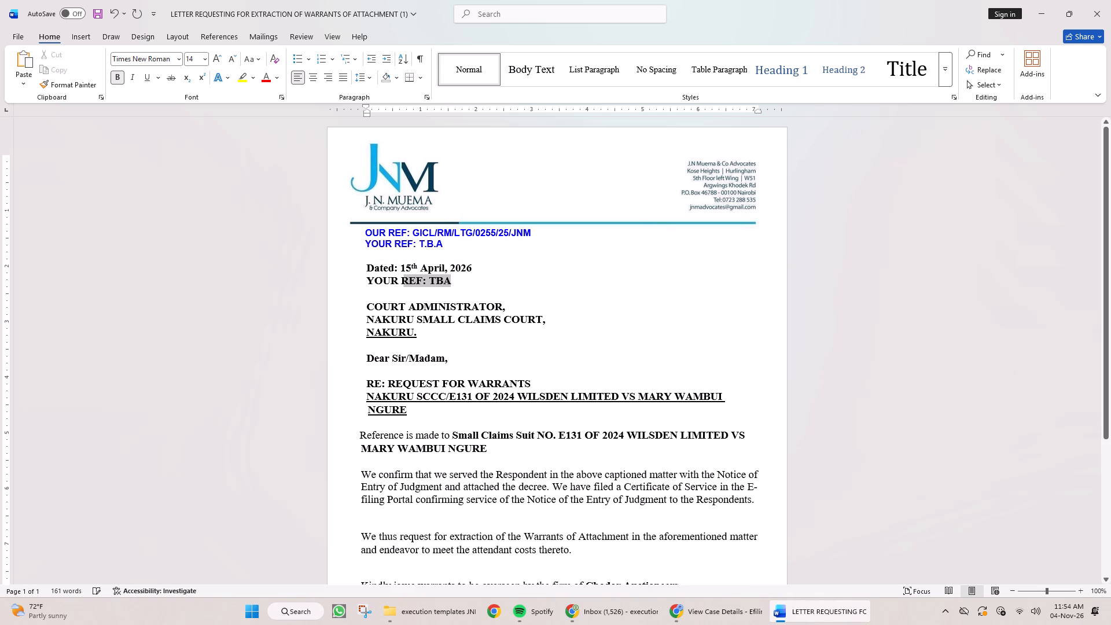
{"action": "left_click_drag", "start_coordinate": [404, 275], "coordinate": [376, 278]}
{"action": "key", "text": "BackSpace"}
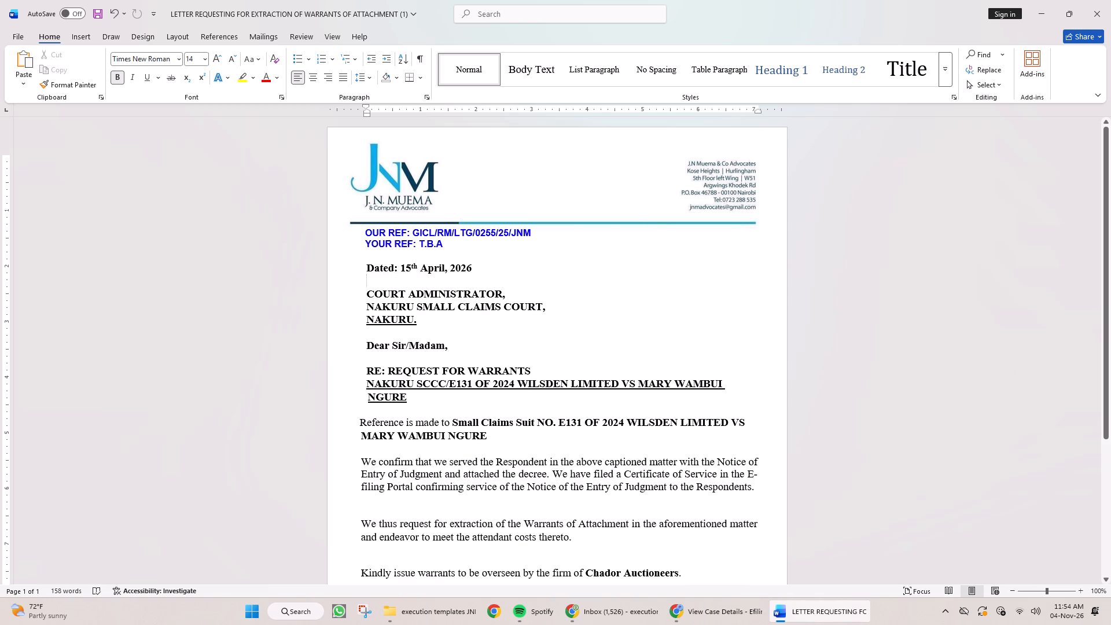
Change the letter's date to 27th October, 2026.
{"action": "left_click", "coordinate": [446, 269]}
{"action": "key", "text": "BackSpace"}
{"action": "key", "text": "BackSpace"}
{"action": "key", "text": "BackSpace"}
{"action": "key", "text": "BackSpace"}
{"action": "key", "text": "BackSpace"}
{"action": "key", "text": "BackSpace"}
{"action": "key", "text": "BackSpace"}
{"action": "key", "text": "BackSpace"}
{"action": "key", "text": "BackSpace"}
{"action": "key", "text": "BackSpace"}
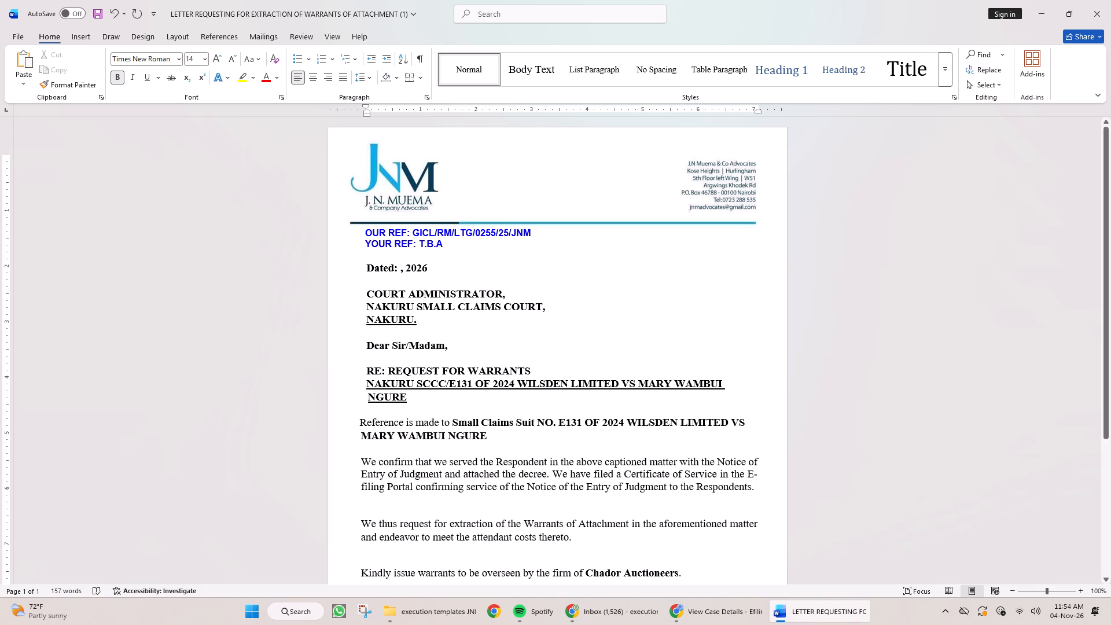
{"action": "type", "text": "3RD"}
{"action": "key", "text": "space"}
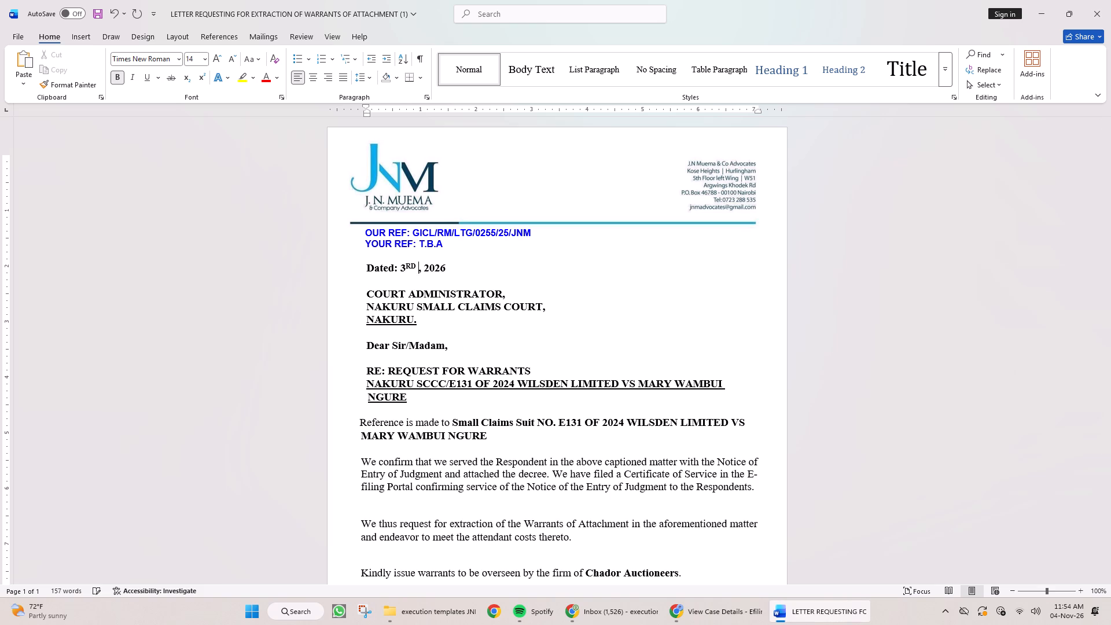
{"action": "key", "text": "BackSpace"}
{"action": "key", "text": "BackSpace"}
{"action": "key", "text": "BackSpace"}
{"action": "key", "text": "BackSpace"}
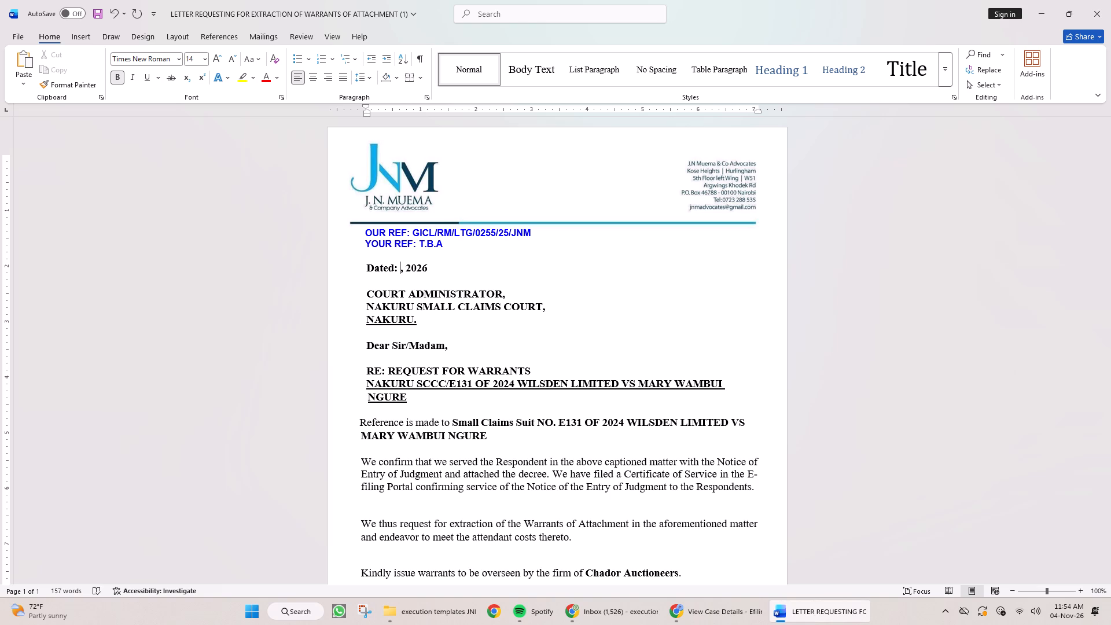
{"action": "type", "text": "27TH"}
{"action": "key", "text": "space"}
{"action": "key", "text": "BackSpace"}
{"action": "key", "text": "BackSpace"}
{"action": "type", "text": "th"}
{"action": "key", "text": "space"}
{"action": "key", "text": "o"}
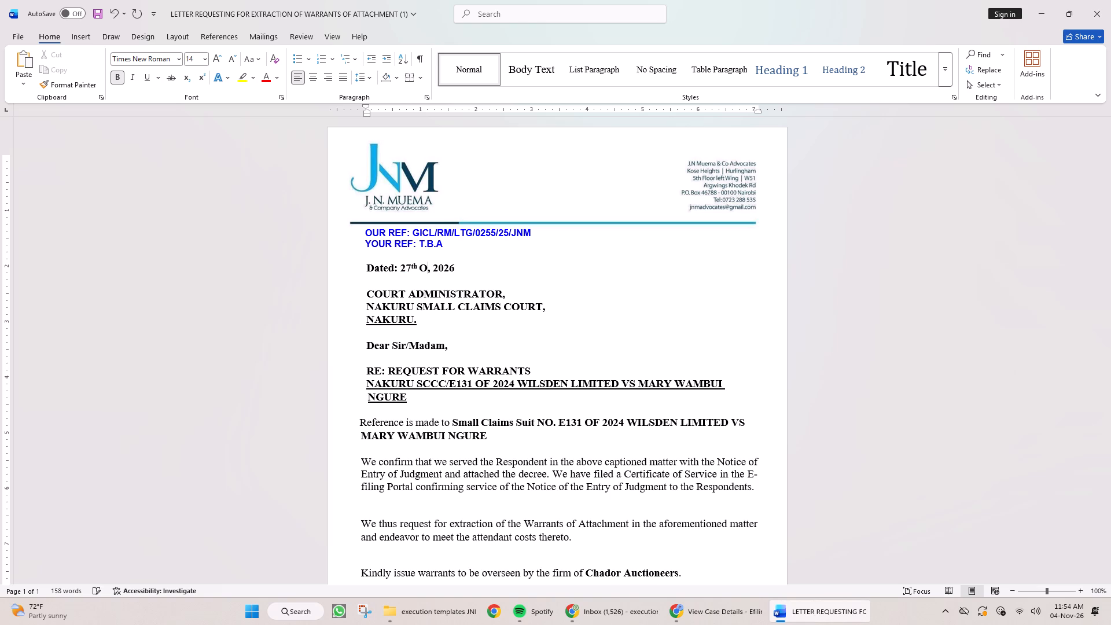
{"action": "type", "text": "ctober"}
{"action": "left_click", "coordinate": [445, 269]}
{"action": "left_click", "coordinate": [418, 283]}
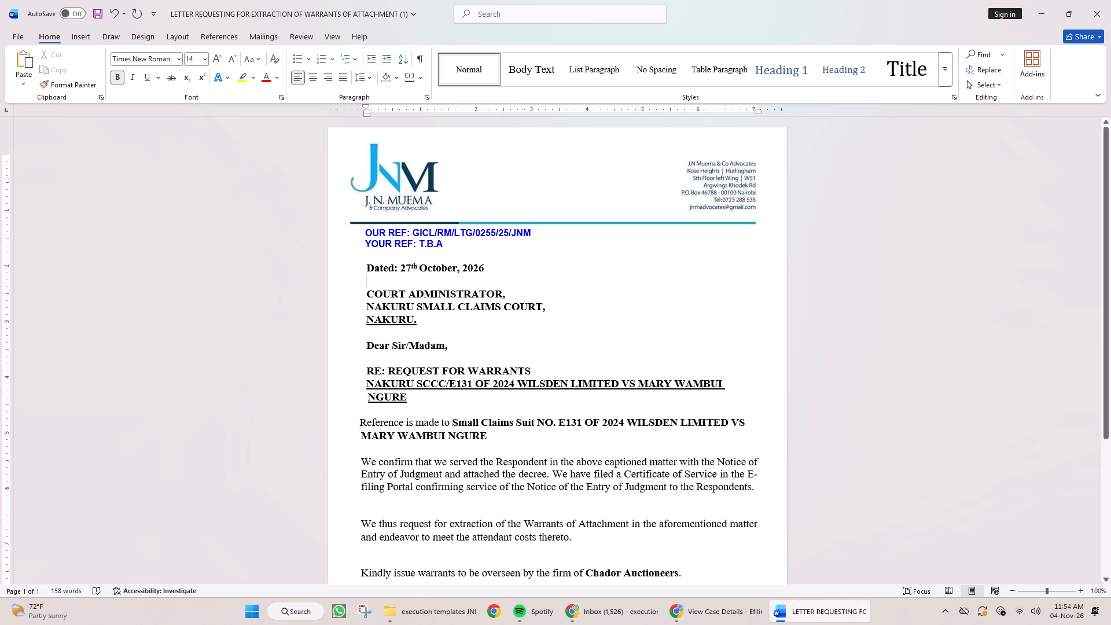
Replace NAKURU with MILIMANI in the addressee's "SMALL CLAIMS COURT" line.
{"action": "left_click_drag", "start_coordinate": [367, 306], "coordinate": [410, 306]}
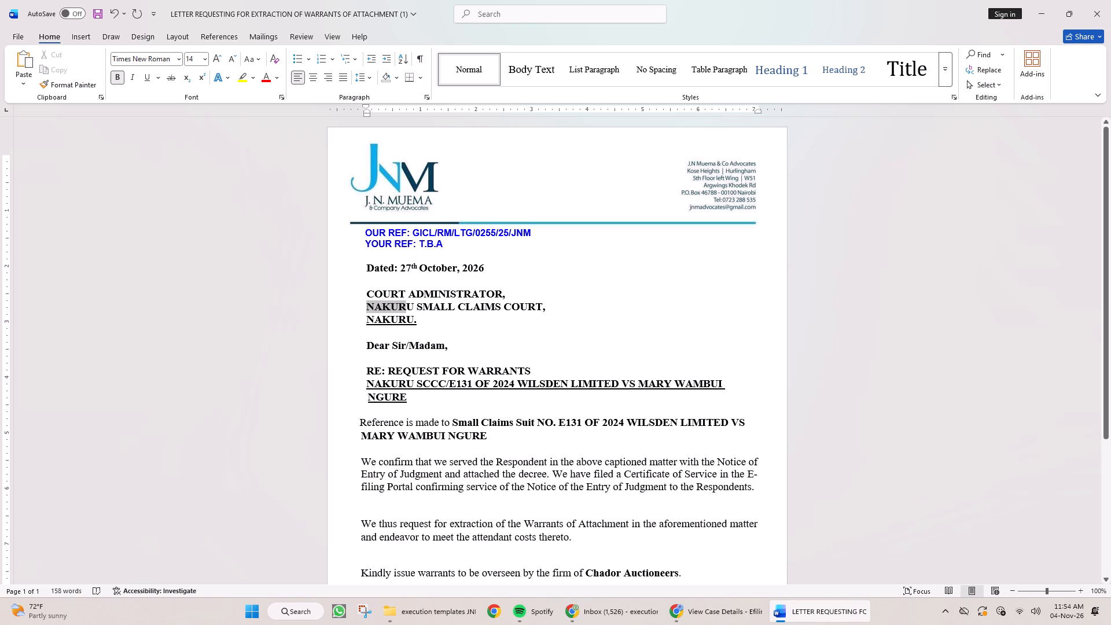
{"action": "left_click_drag", "start_coordinate": [410, 306], "coordinate": [413, 306]}
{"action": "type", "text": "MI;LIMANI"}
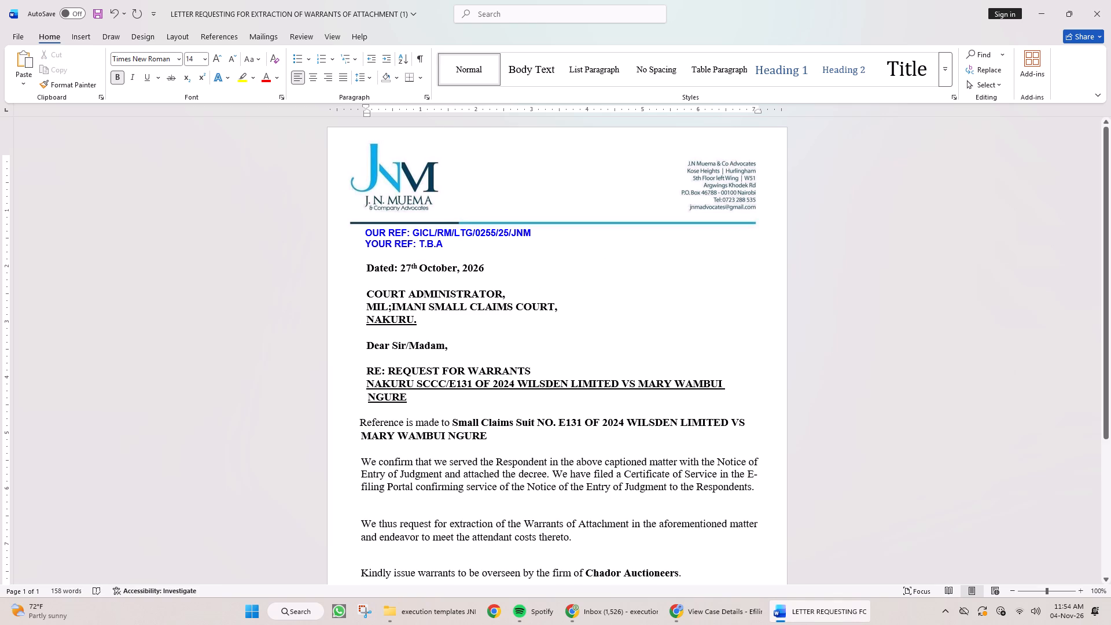
{"action": "left_click", "coordinate": [391, 306]}
{"action": "key", "text": "BackSpace"}
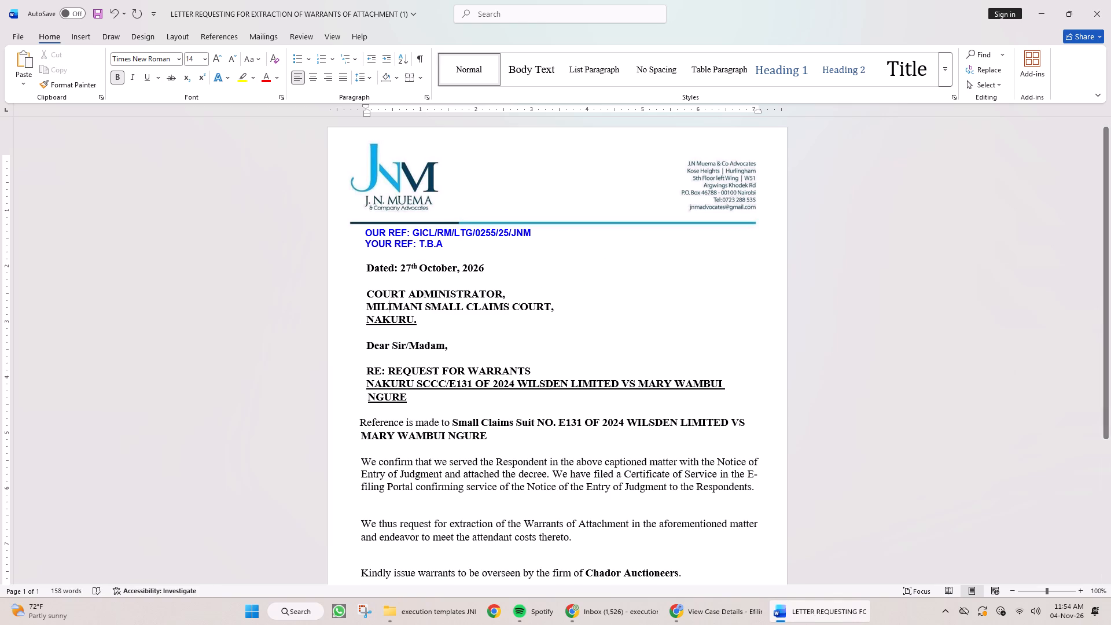
Replace the underlined town in the last line of the addressee block with MILIMANI, keeping the full stop.
{"action": "left_click", "coordinate": [414, 319]}
{"action": "key", "text": "BackSpace"}
{"action": "key", "text": "BackSpace"}
{"action": "key", "text": "BackSpace"}
{"action": "key", "text": "BackSpace"}
{"action": "key", "text": "BackSpace"}
{"action": "key", "text": "BackSpace"}
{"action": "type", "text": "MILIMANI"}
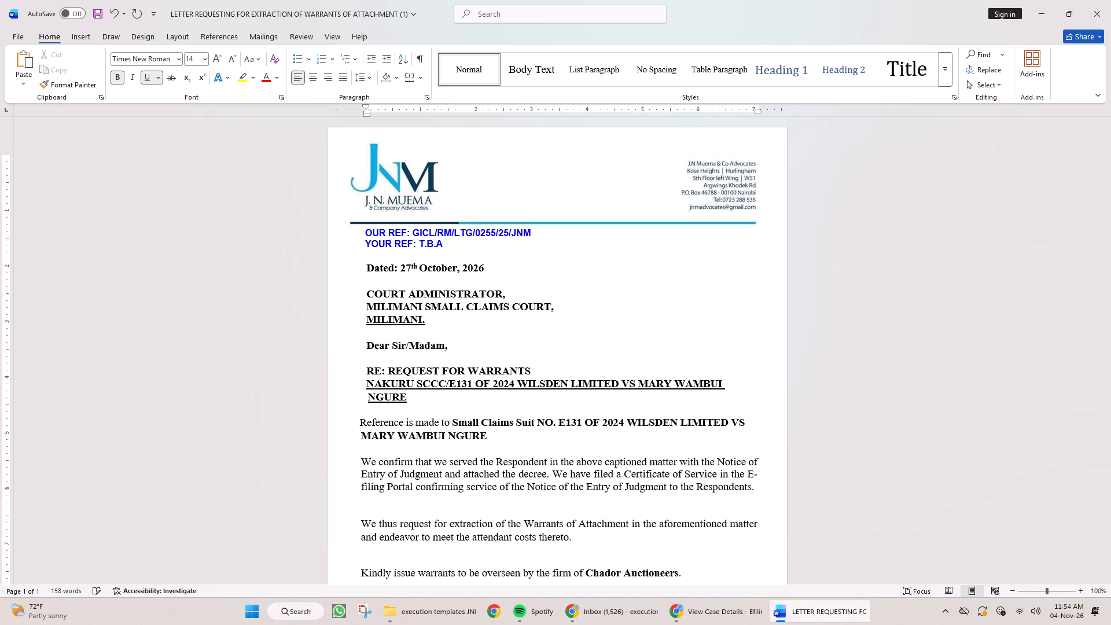
Add "AND SALE" to the end of the "RE: REQUEST FOR WARRANTS" subject line.
{"action": "left_click", "coordinate": [382, 338]}
{"action": "left_click", "coordinate": [382, 354]}
{"action": "scroll", "coordinate": [389, 357], "scroll_direction": "down", "scroll_amount": 1}
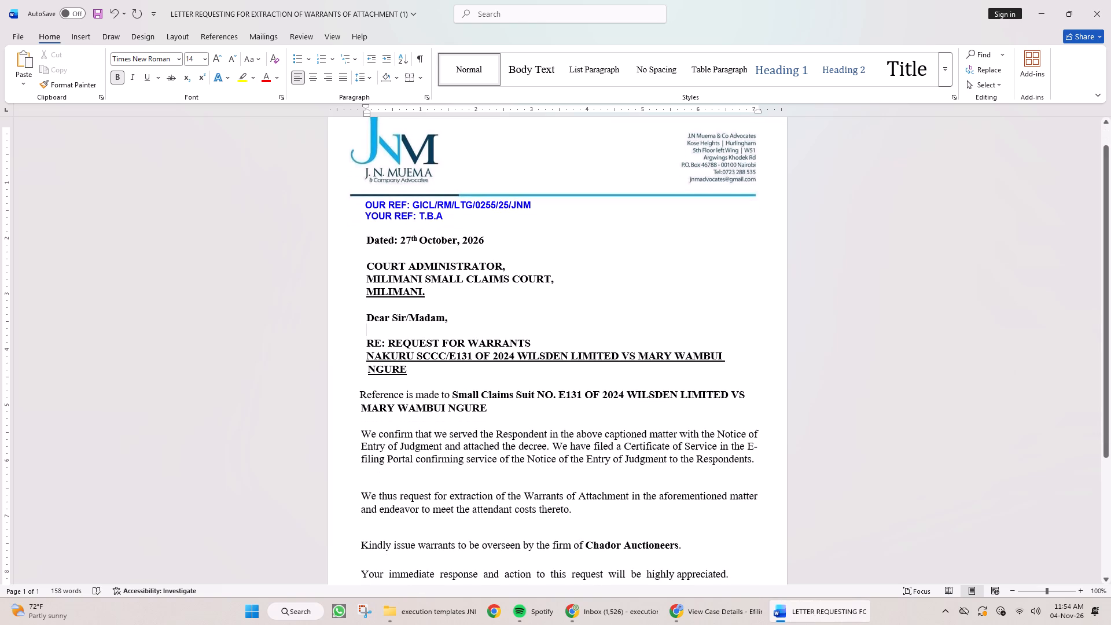
{"action": "left_click", "coordinate": [534, 343]}
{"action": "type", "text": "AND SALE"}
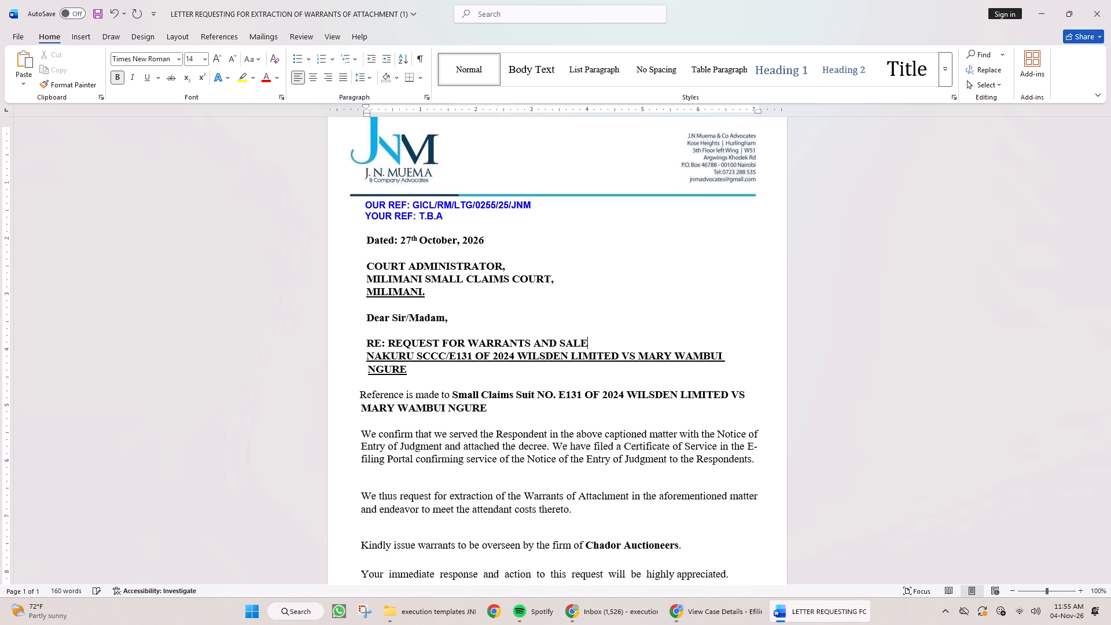
Set the whole letter's text to Goudy Old Style, size 14.
{"action": "left_click_drag", "start_coordinate": [365, 335], "coordinate": [402, 367]}
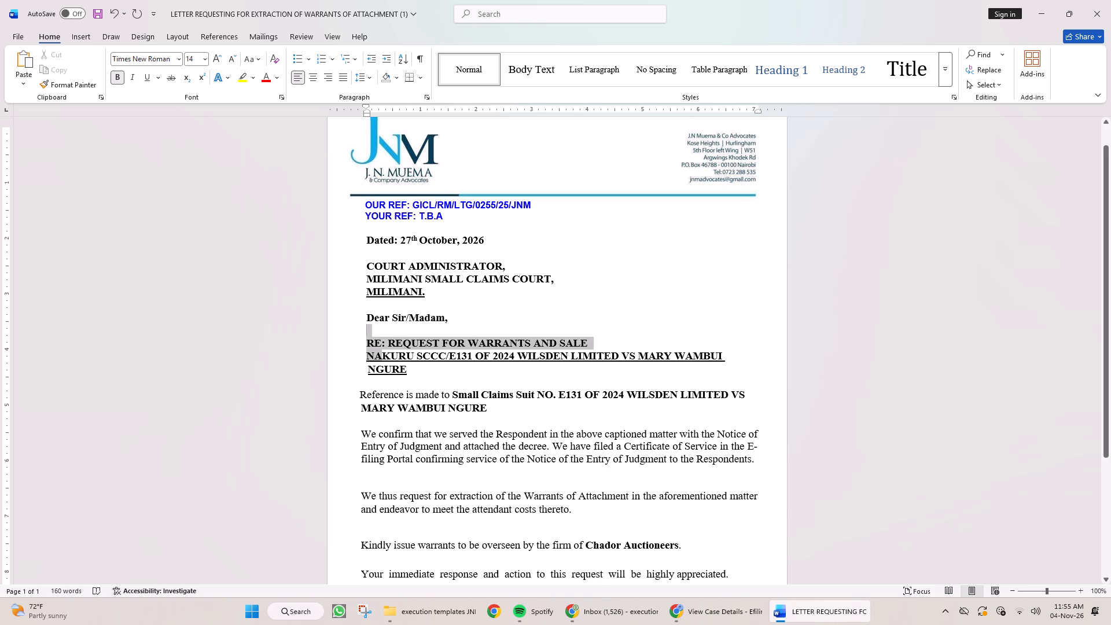
{"action": "left_click_drag", "start_coordinate": [402, 367], "coordinate": [408, 370]}
{"action": "left_click", "coordinate": [389, 241]}
{"action": "key", "text": "ctrl+a"}
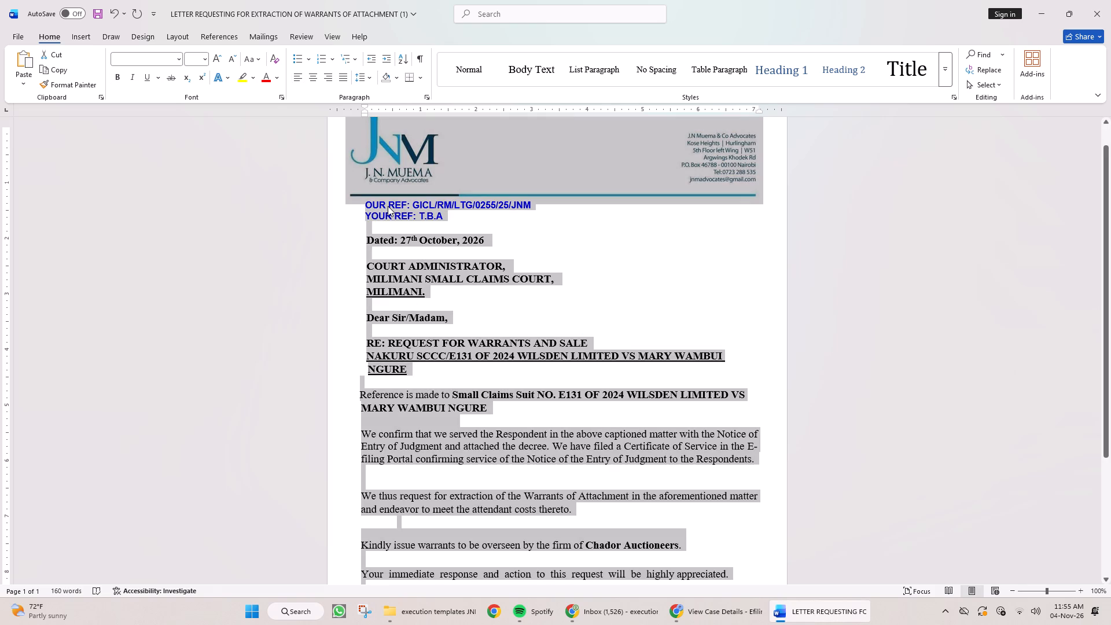
{"action": "left_click", "coordinate": [180, 55]}
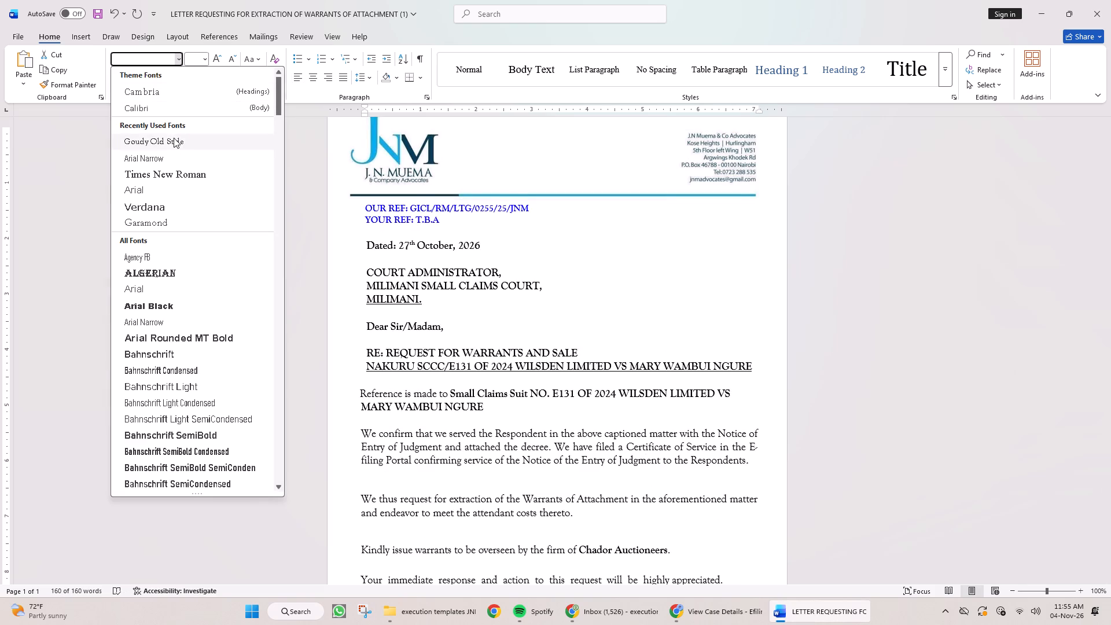
{"action": "left_click", "coordinate": [174, 138]}
{"action": "left_click", "coordinate": [203, 62]}
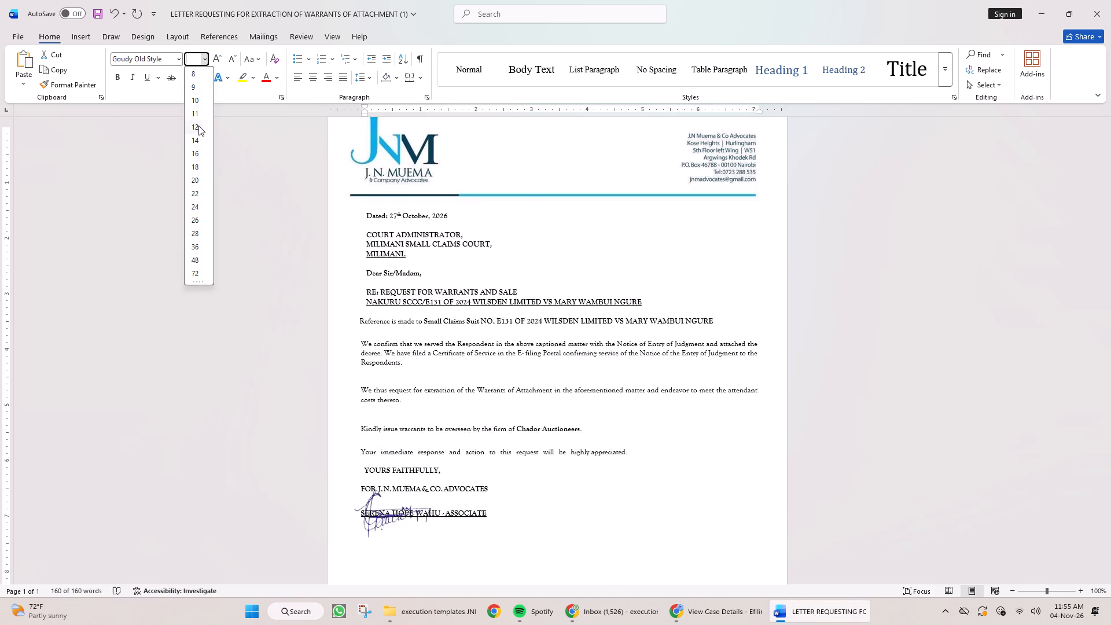
{"action": "left_click", "coordinate": [195, 139]}
{"action": "left_click", "coordinate": [430, 267]}
Insert "ATTACHEMENT" between "WARRANTS" and "AND SALE" in the subject line.
{"action": "scroll", "coordinate": [493, 332], "scroll_direction": "down", "scroll_amount": 3}
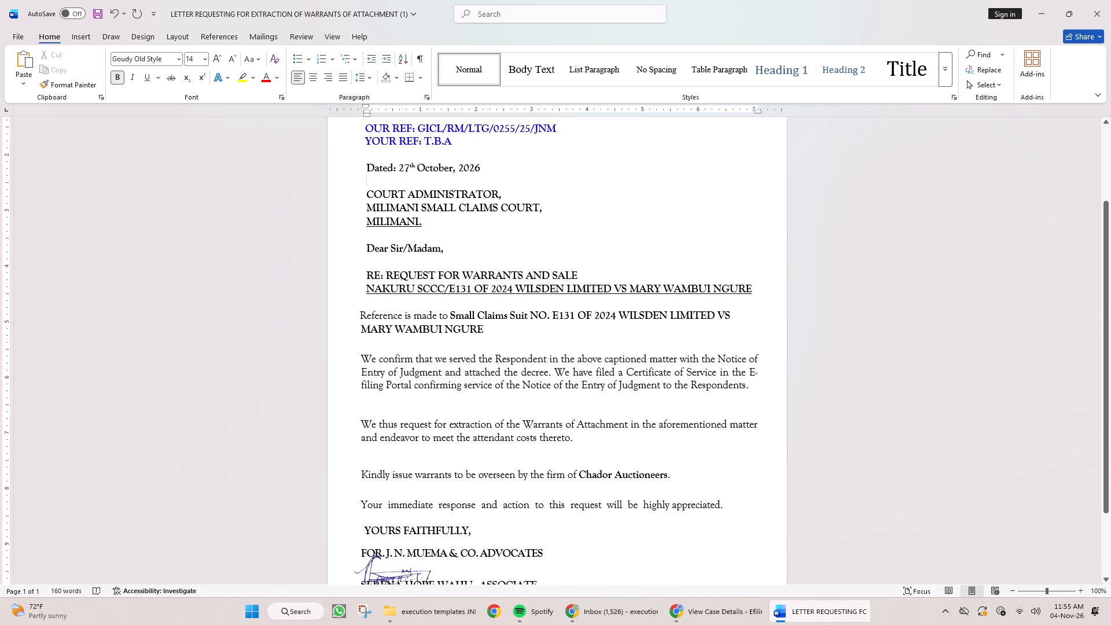
{"action": "left_click", "coordinate": [461, 277]}
{"action": "left_click", "coordinate": [522, 277]}
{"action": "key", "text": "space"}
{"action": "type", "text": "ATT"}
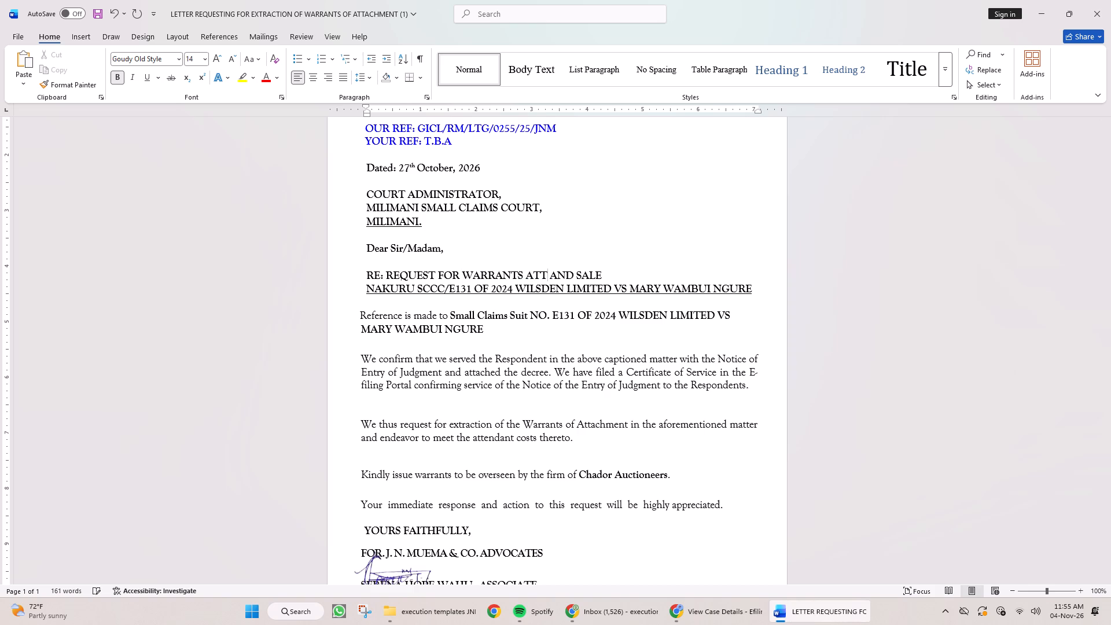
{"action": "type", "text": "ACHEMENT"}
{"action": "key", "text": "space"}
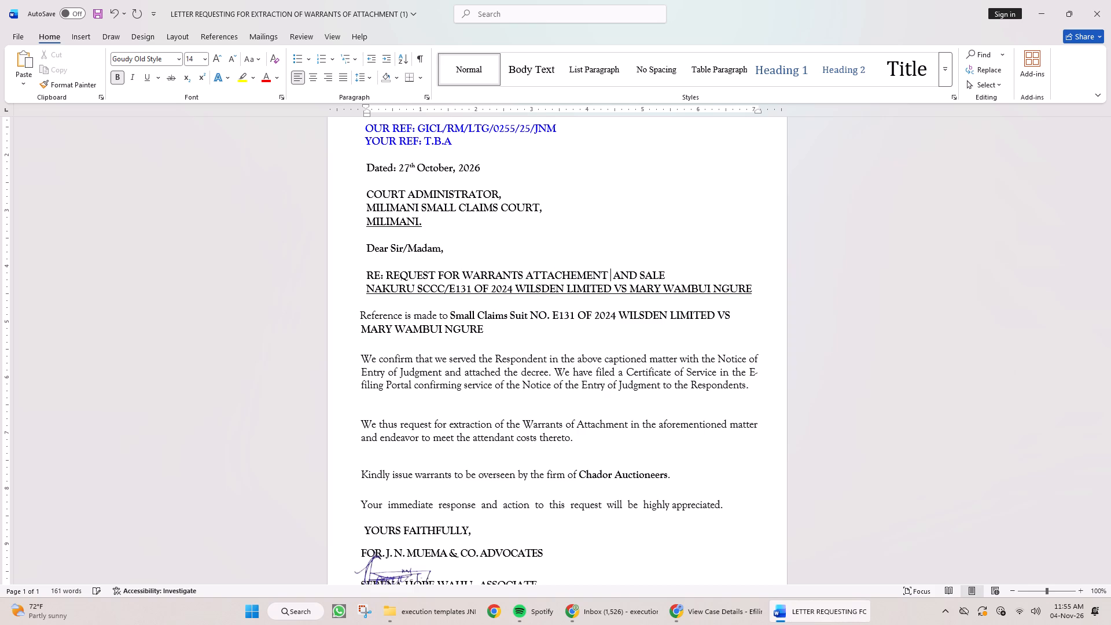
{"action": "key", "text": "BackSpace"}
Delete the "Reference is made to Small Claims Suit" paragraph below the case title.
{"action": "left_click", "coordinate": [614, 345]}
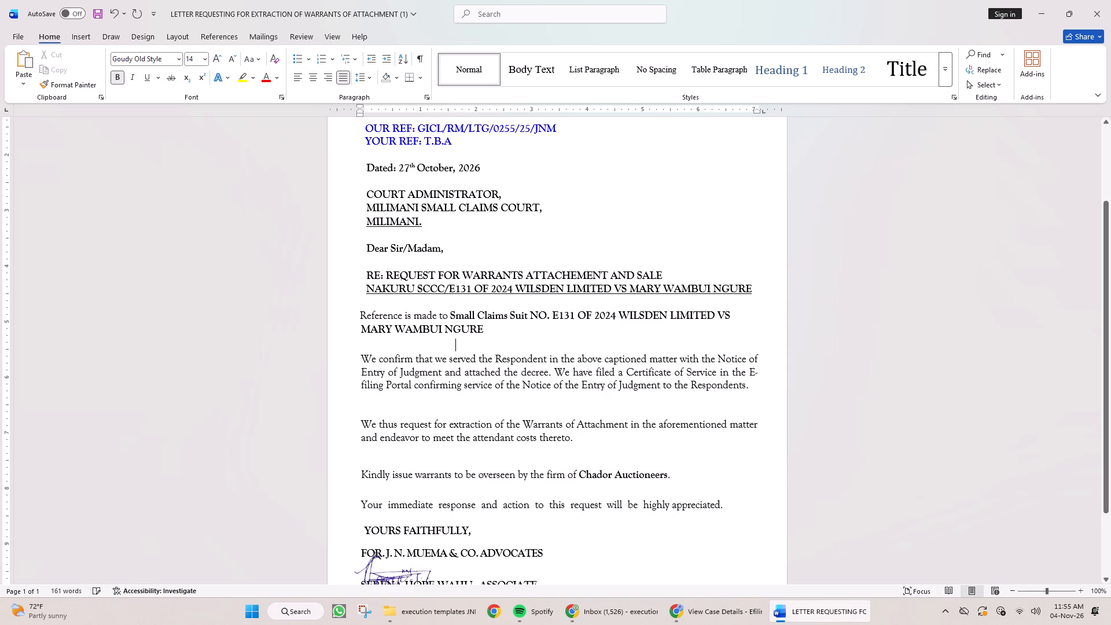
{"action": "left_click_drag", "start_coordinate": [362, 315], "coordinate": [456, 325]}
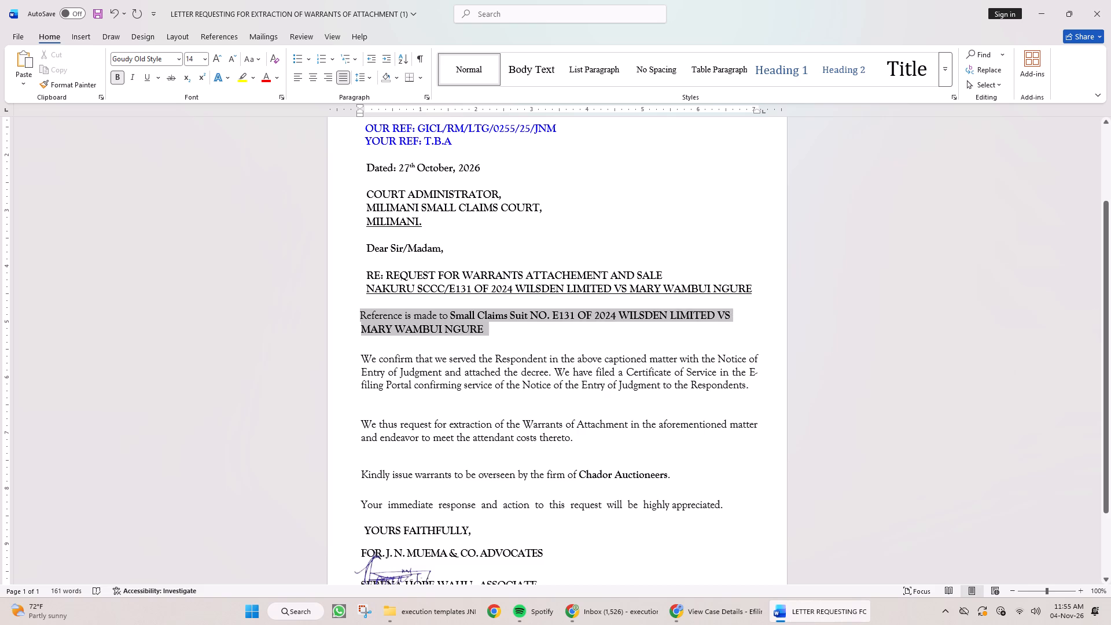
{"action": "left_click_drag", "start_coordinate": [456, 325], "coordinate": [468, 328]}
{"action": "key", "text": "BackSpace"}
Correct the spelling in the subject line to "ATTACHMENT".
{"action": "left_click", "coordinate": [572, 273]}
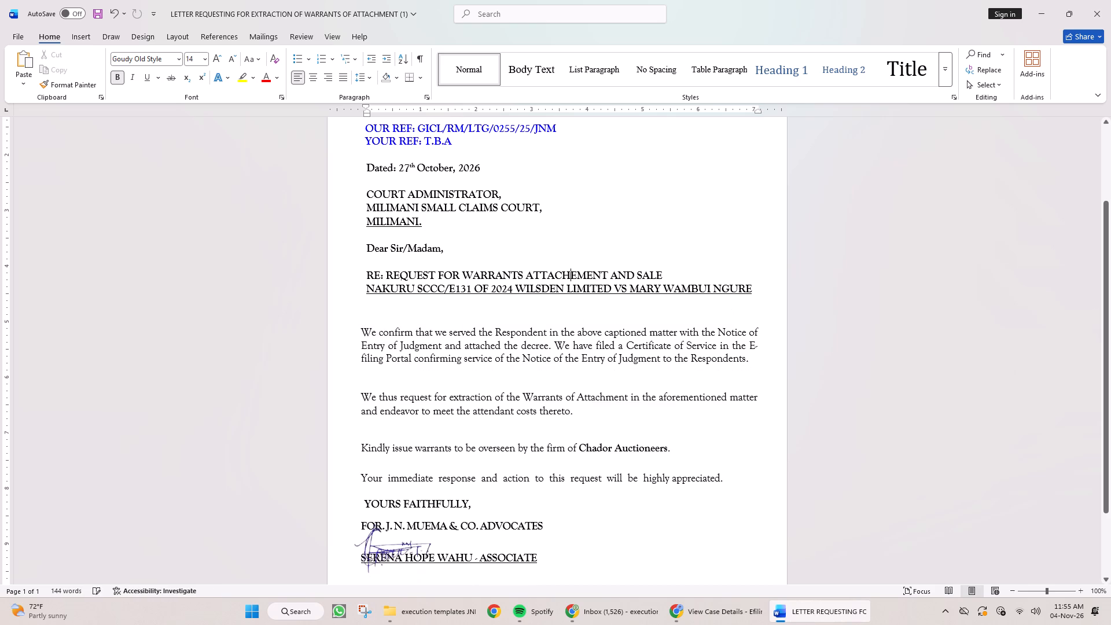
{"action": "key", "text": "Delete"}
Delete the "We confirm that we served the Respondent" paragraph and the surplus spacing left between the case title and the request paragraph.
{"action": "left_click", "coordinate": [417, 306]}
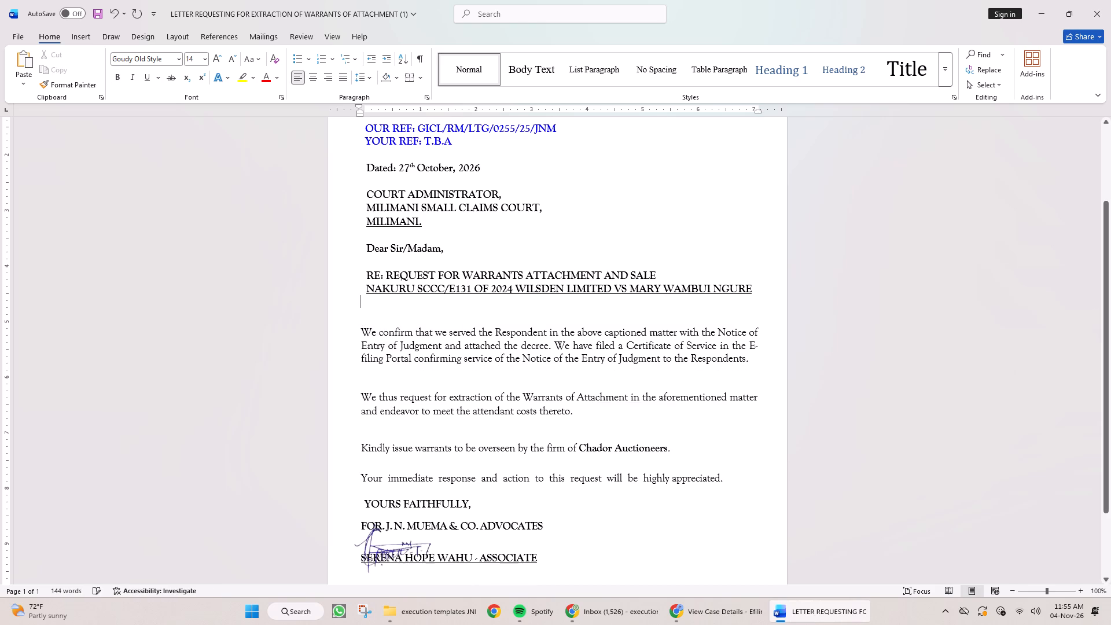
{"action": "left_click", "coordinate": [373, 310]}
{"action": "left_click_drag", "start_coordinate": [364, 330], "coordinate": [488, 332]}
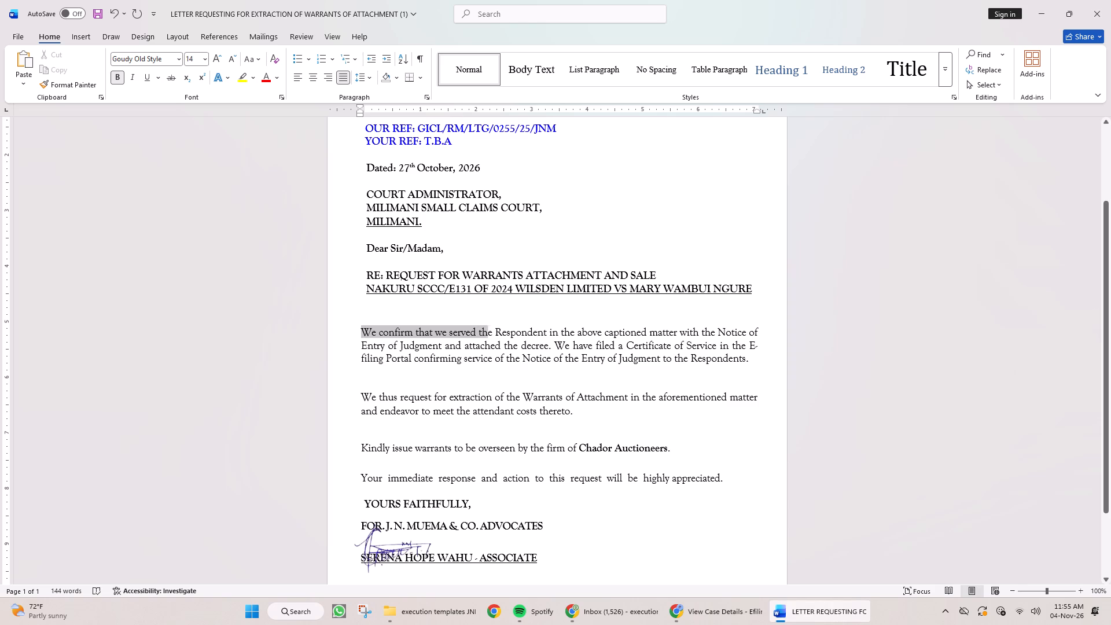
{"action": "left_click_drag", "start_coordinate": [488, 332], "coordinate": [763, 362]}
{"action": "key", "text": "BackSpace"}
{"action": "key", "text": "BackSpace"}
{"action": "key", "text": "BackSpace"}
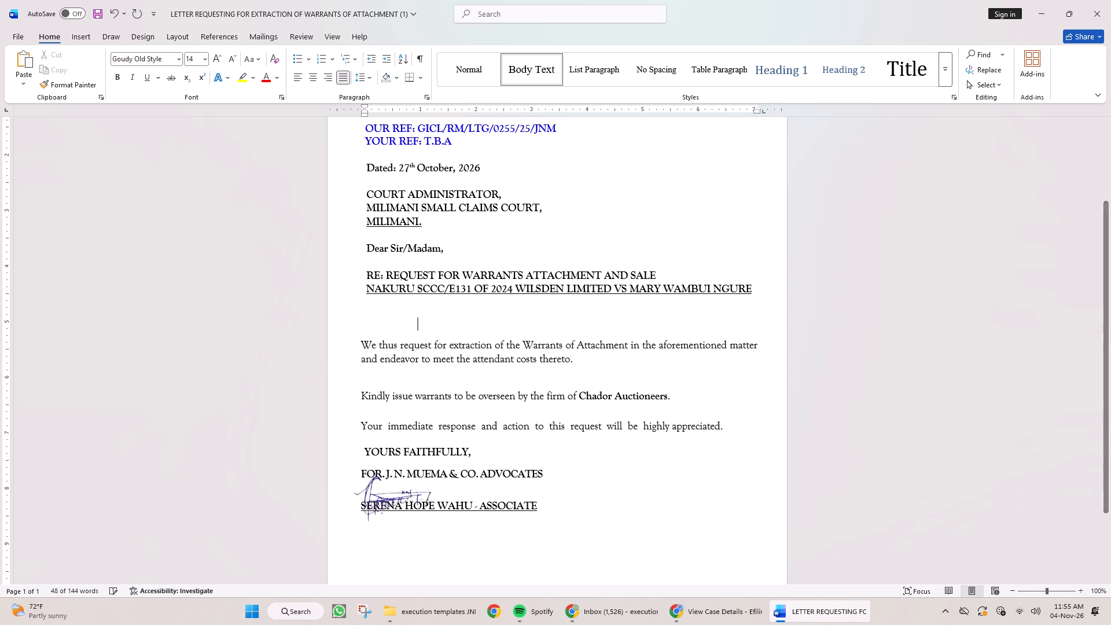
{"action": "key", "text": "BackSpace"}
{"action": "key", "text": "BackSpace"}
{"action": "key", "text": "BackSpace"}
{"action": "key", "text": "BackSpace"}
{"action": "key", "text": "BackSpace"}
{"action": "key", "text": "BackSpace"}
{"action": "key", "text": "BackSpace"}
{"action": "key", "text": "BackSpace"}
{"action": "key", "text": "BackSpace"}
{"action": "key", "text": "BackSpace"}
{"action": "key", "text": "BackSpace"}
{"action": "key", "text": "BackSpace"}
{"action": "key", "text": "BackSpace"}
{"action": "key", "text": "BackSpace"}
{"action": "key", "text": "BackSpace"}
{"action": "key", "text": "BackSpace"}
{"action": "key", "text": "BackSpace"}
{"action": "key", "text": "BackSpace"}
{"action": "key", "text": "BackSpace"}
{"action": "key", "text": "BackSpace"}
{"action": "key", "text": "BackSpace"}
{"action": "key", "text": "BackSpace"}
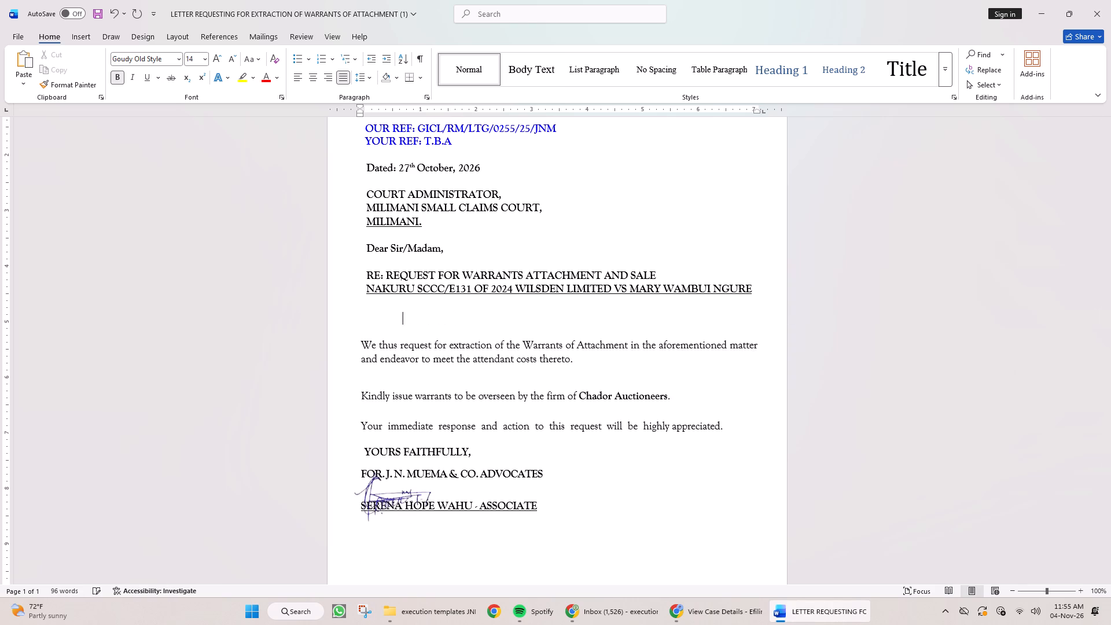
{"action": "key", "text": "BackSpace"}
{"action": "key", "text": "BackSpace"}
Enter the opening line "The above matter refers," above the request paragraph.
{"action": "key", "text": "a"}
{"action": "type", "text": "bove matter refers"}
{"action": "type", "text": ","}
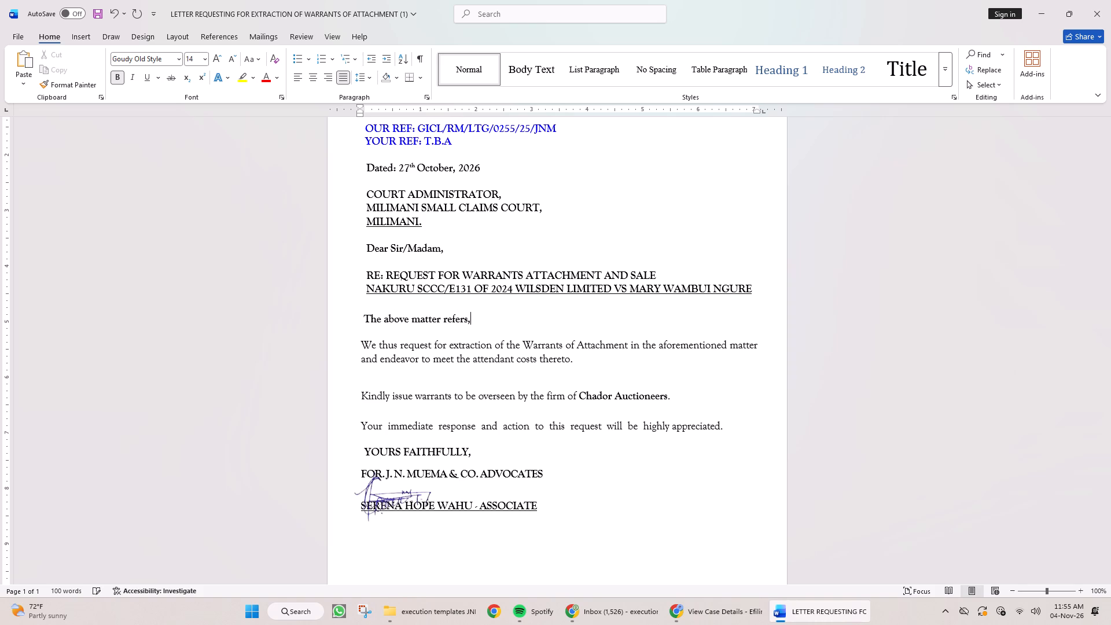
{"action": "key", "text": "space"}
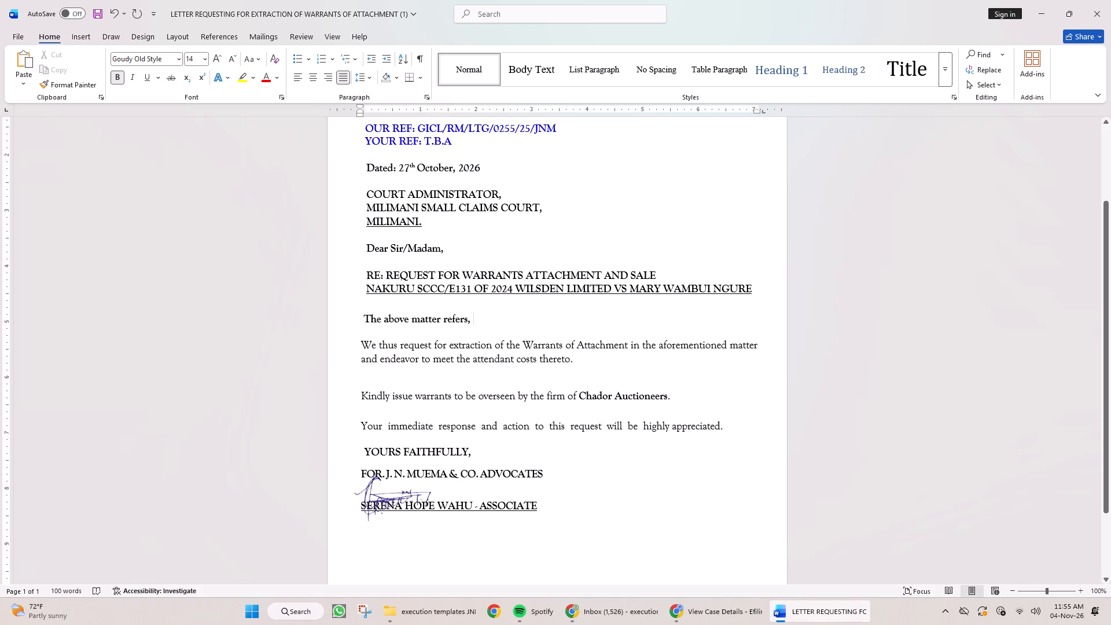
Replace "We thus request for extraction of the" with "Kindly do issue" before "Warrants of Attachment".
{"action": "left_click_drag", "start_coordinate": [365, 344], "coordinate": [476, 346]}
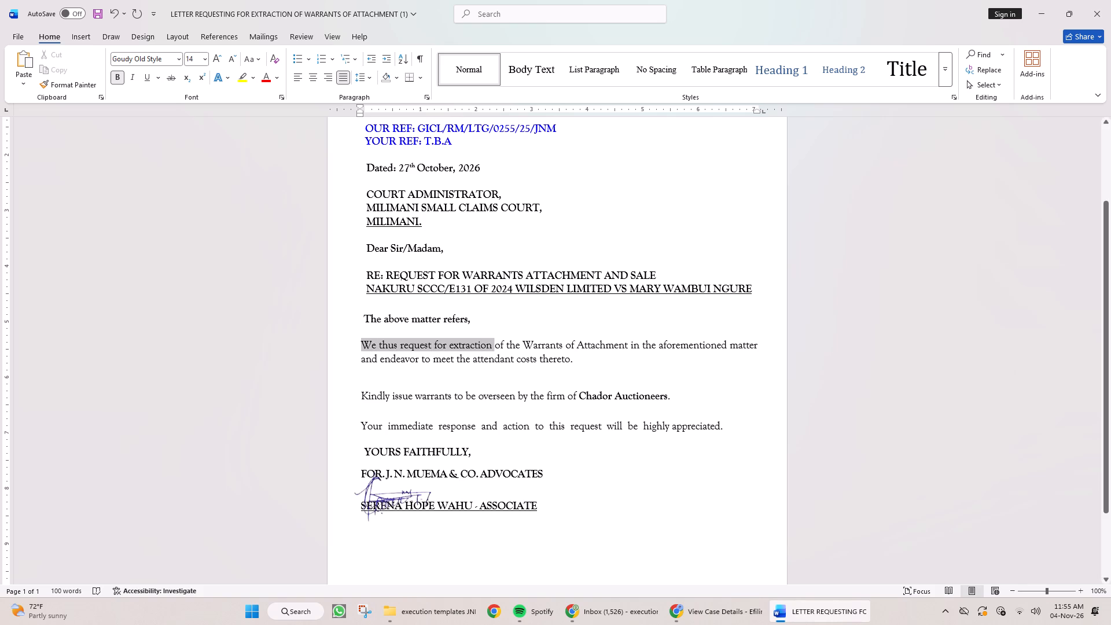
{"action": "left_click_drag", "start_coordinate": [476, 346], "coordinate": [512, 346]}
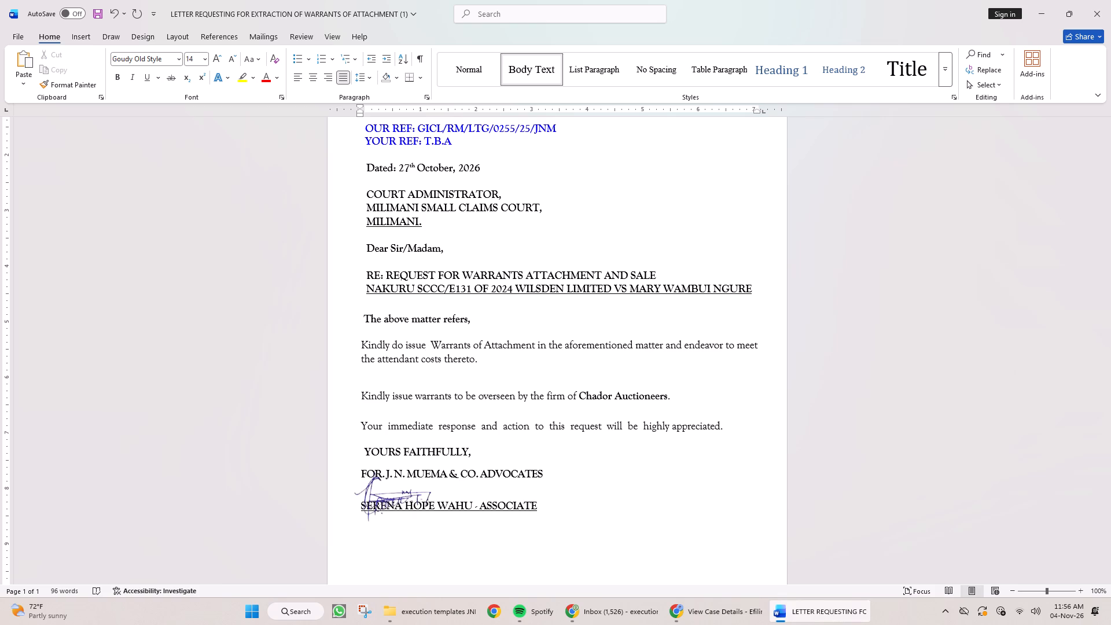
{"action": "key", "text": "BackSpace"}
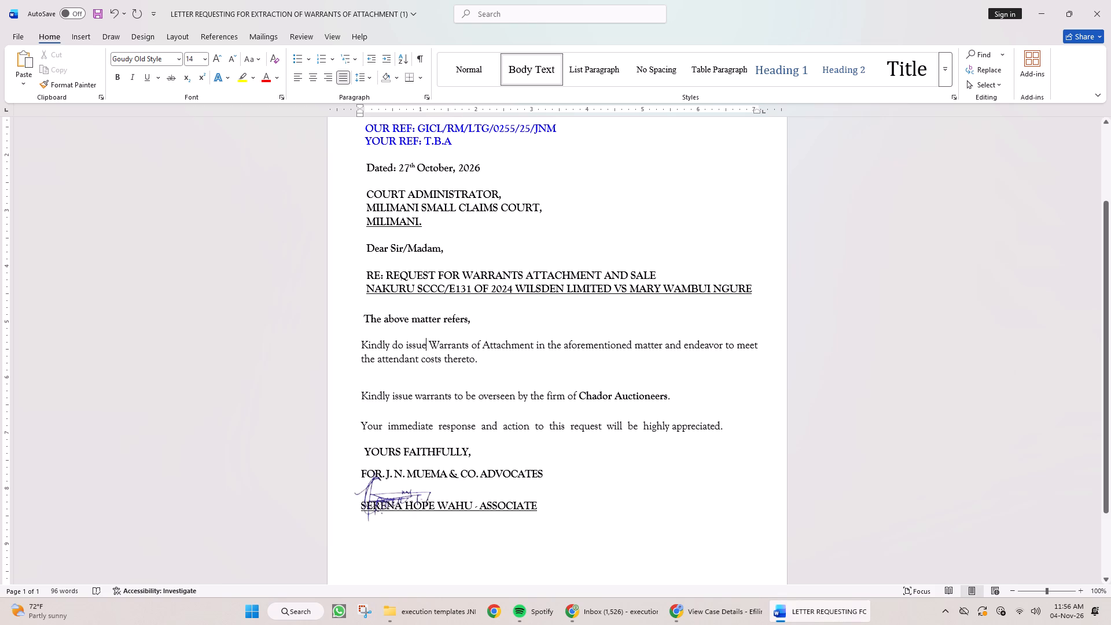
Delete the text from "in the aforementioned matter" after "Warrants of Attachment" through "Kindly issue" in the auctioneers sentence.
{"action": "left_click", "coordinate": [535, 347]}
{"action": "left_click_drag", "start_coordinate": [540, 343], "coordinate": [553, 351]}
{"action": "left_click_drag", "start_coordinate": [553, 351], "coordinate": [419, 397]}
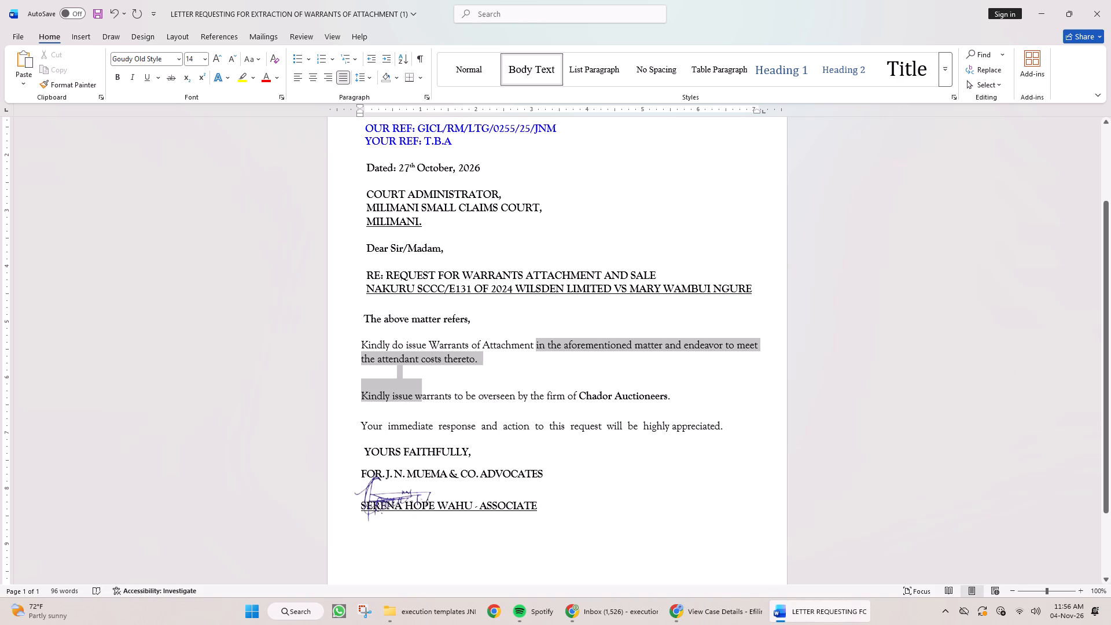
{"action": "left_click_drag", "start_coordinate": [419, 397], "coordinate": [417, 397]}
{"action": "key", "text": "BackSpace"}
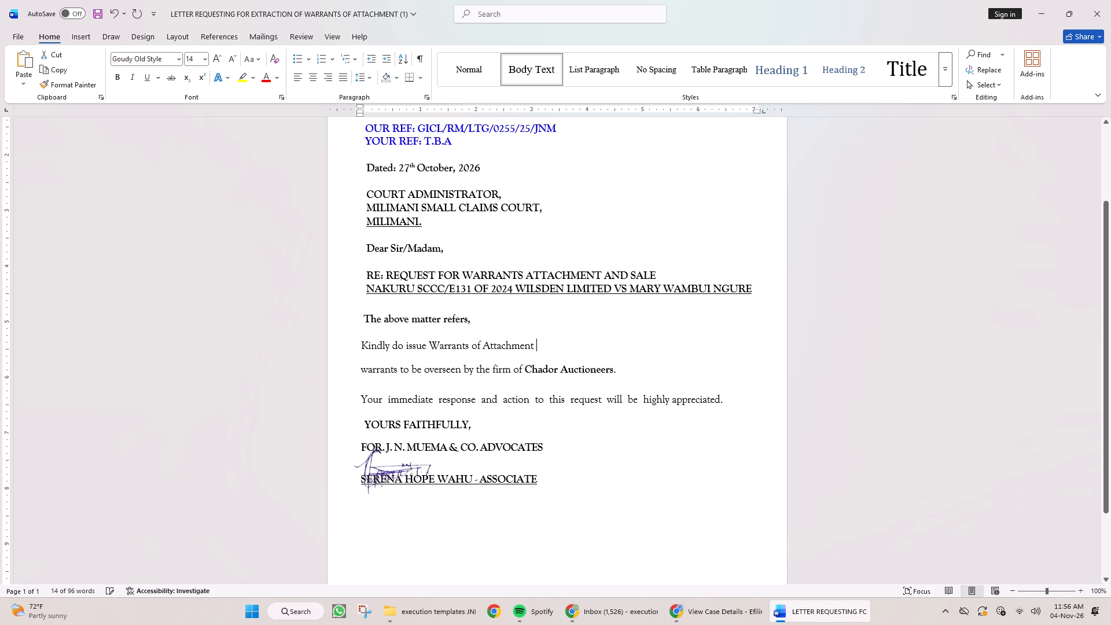
Join the auctioneers line onto "Kindly do issue Warrants of Attachment" to make one continuous sentence.
{"action": "key", "text": "Delete"}
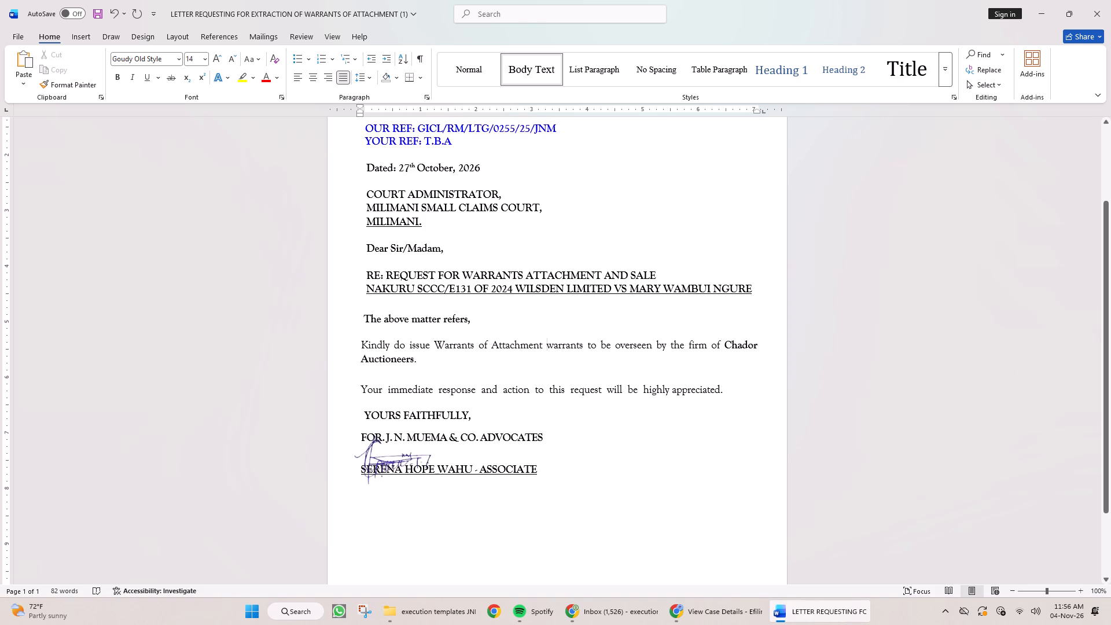
Replace "Chador" with "First Choice" in the auctioneers' firm name.
{"action": "left_click_drag", "start_coordinate": [727, 346], "coordinate": [757, 344]}
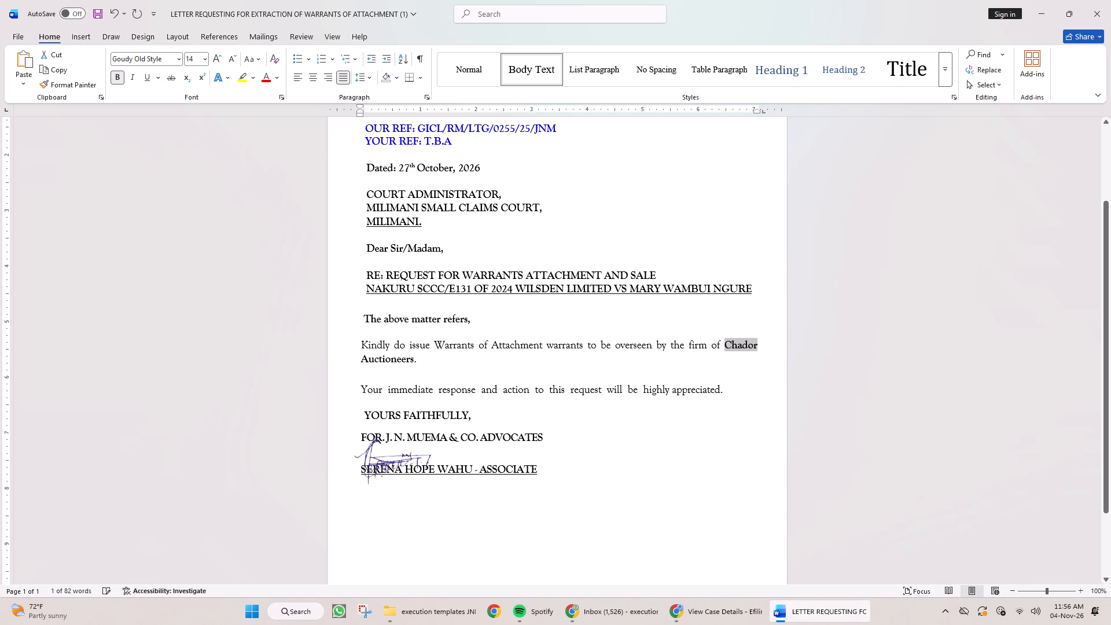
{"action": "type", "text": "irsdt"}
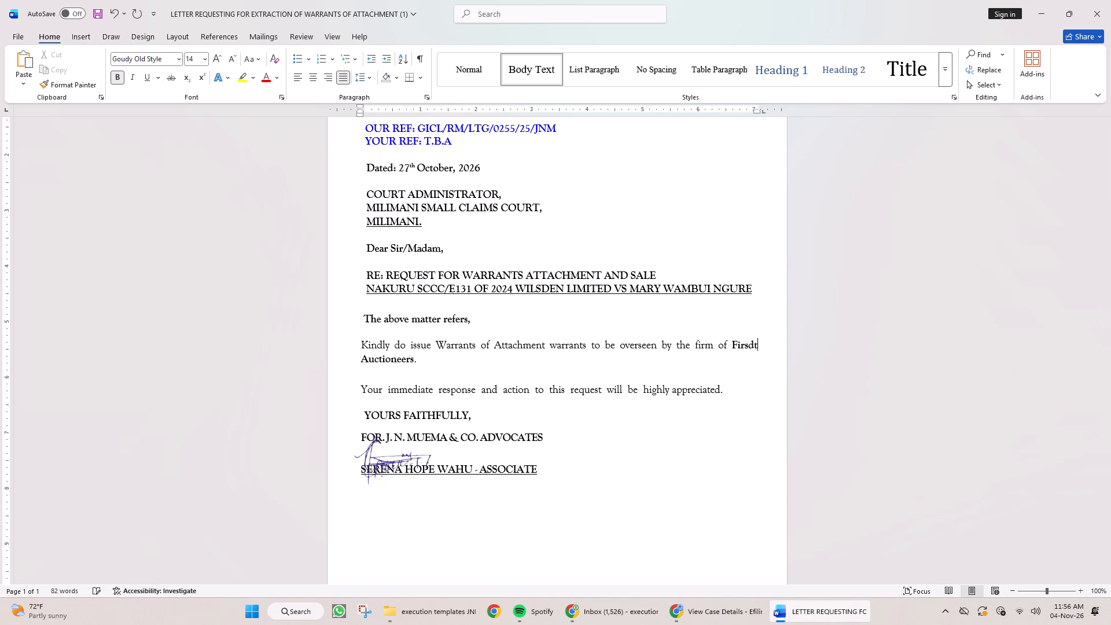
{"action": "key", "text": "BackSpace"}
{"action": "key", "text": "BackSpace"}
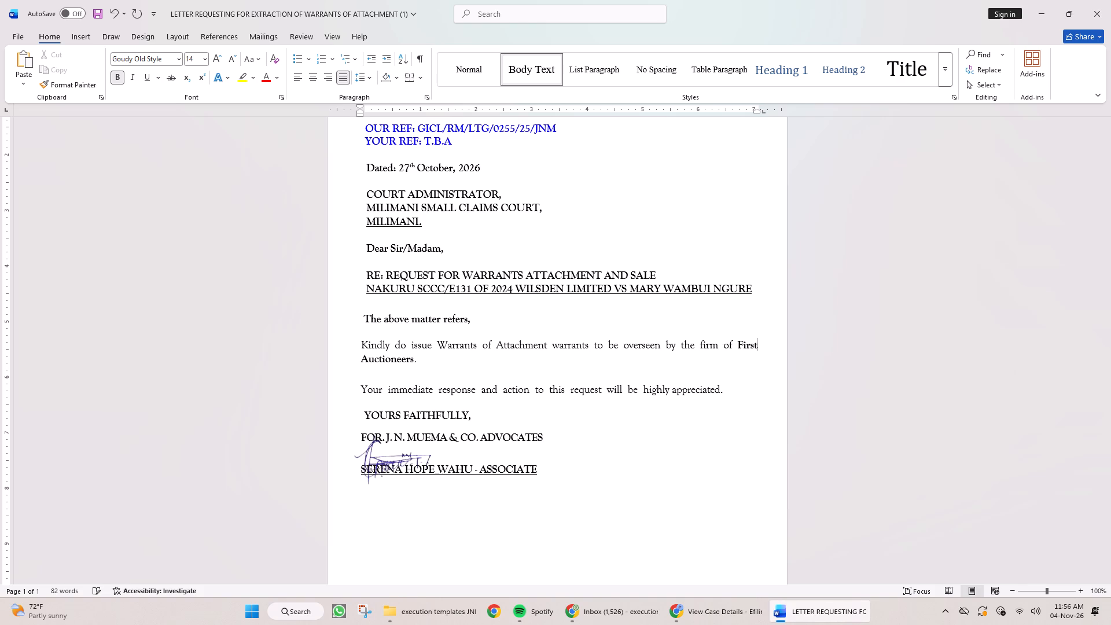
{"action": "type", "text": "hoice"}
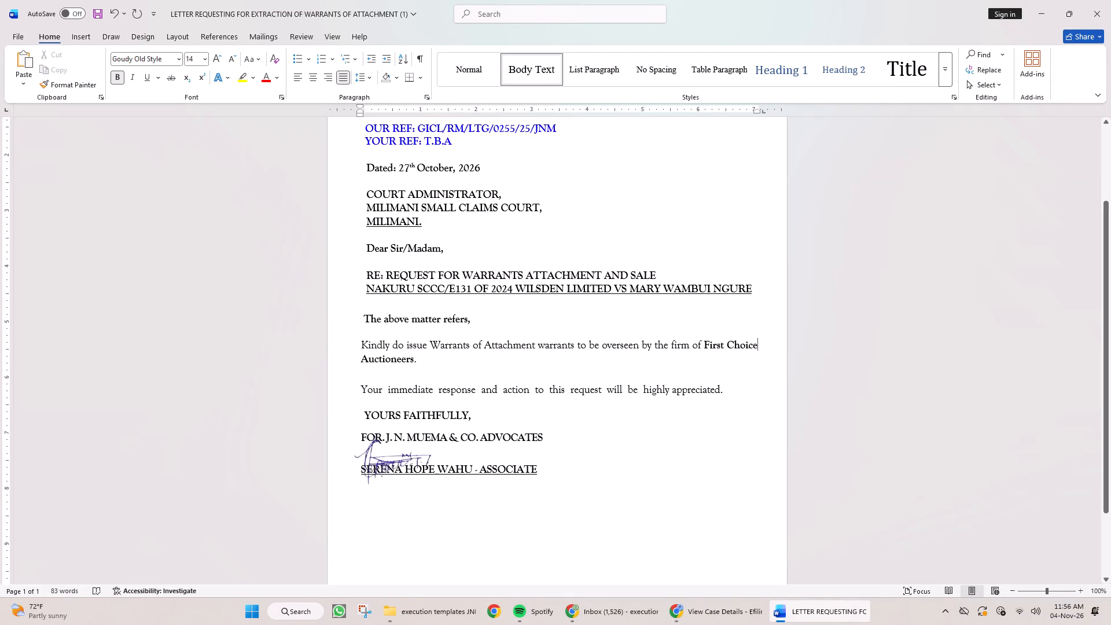
Remove the leading space before "The above matter refers," to align the line with the body text.
{"action": "scroll", "coordinate": [652, 380], "scroll_direction": "down", "scroll_amount": 1}
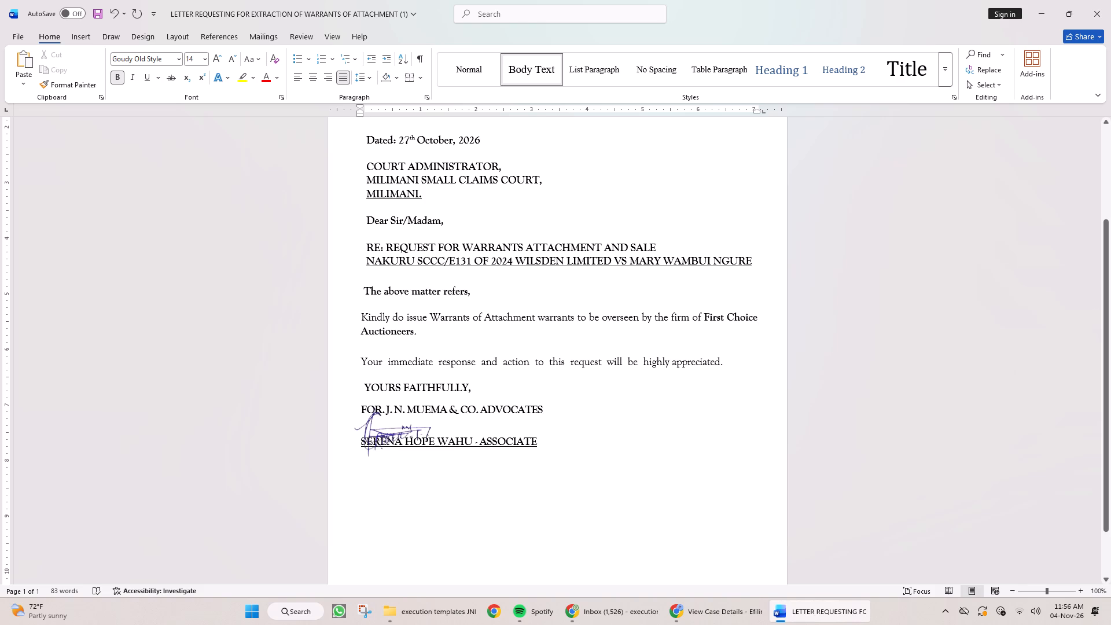
{"action": "left_click", "coordinate": [453, 356]}
{"action": "left_click", "coordinate": [404, 350]}
{"action": "left_click", "coordinate": [396, 300]}
{"action": "left_click", "coordinate": [363, 294]}
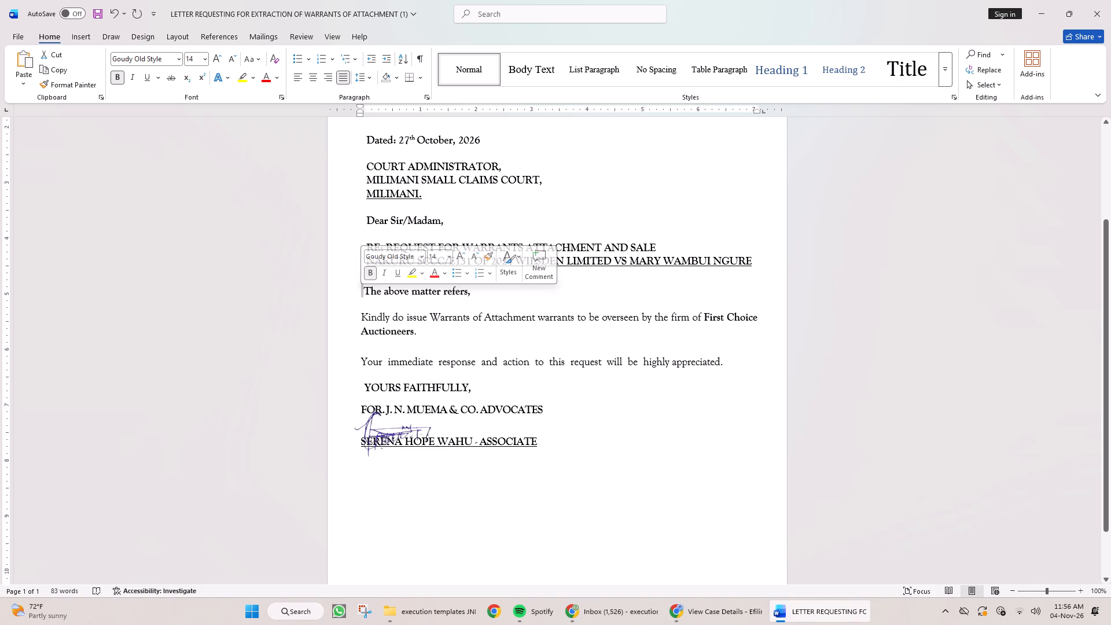
{"action": "key", "text": "Delete"}
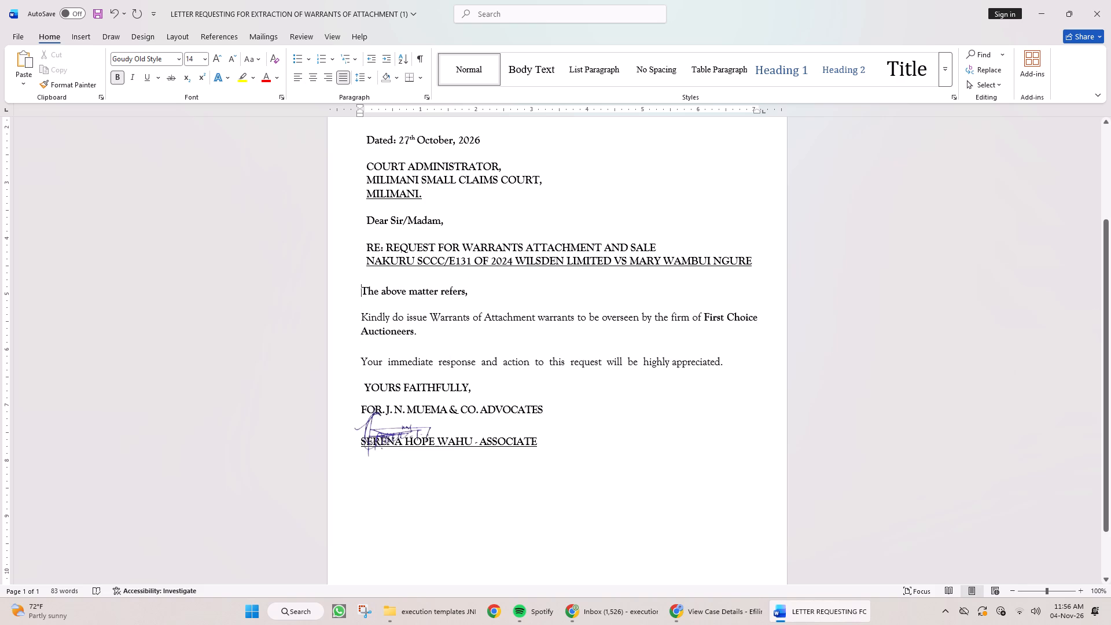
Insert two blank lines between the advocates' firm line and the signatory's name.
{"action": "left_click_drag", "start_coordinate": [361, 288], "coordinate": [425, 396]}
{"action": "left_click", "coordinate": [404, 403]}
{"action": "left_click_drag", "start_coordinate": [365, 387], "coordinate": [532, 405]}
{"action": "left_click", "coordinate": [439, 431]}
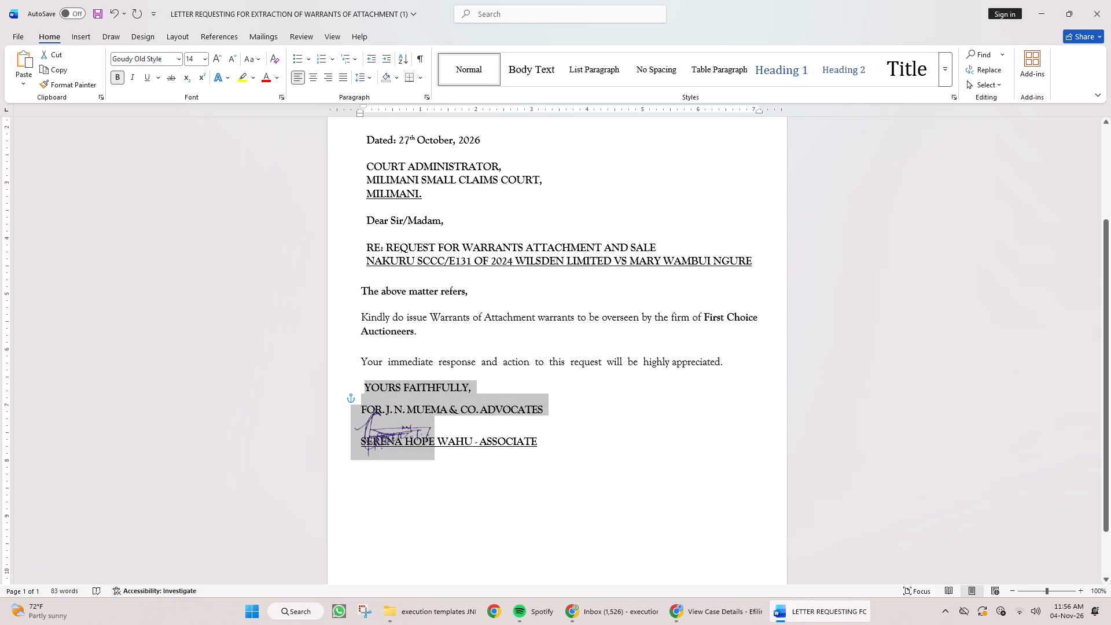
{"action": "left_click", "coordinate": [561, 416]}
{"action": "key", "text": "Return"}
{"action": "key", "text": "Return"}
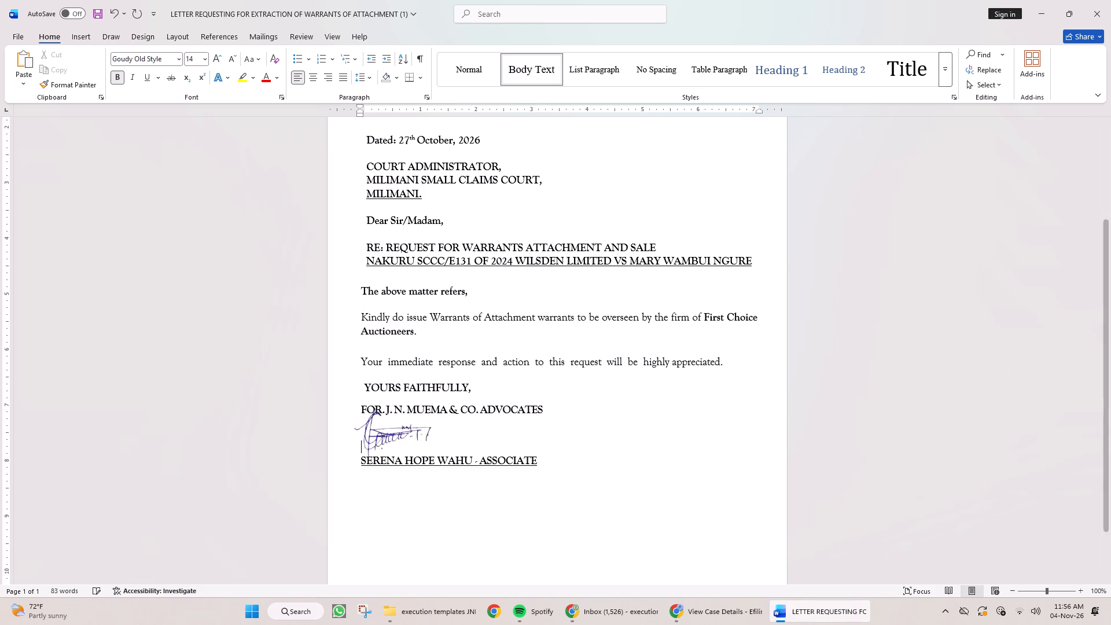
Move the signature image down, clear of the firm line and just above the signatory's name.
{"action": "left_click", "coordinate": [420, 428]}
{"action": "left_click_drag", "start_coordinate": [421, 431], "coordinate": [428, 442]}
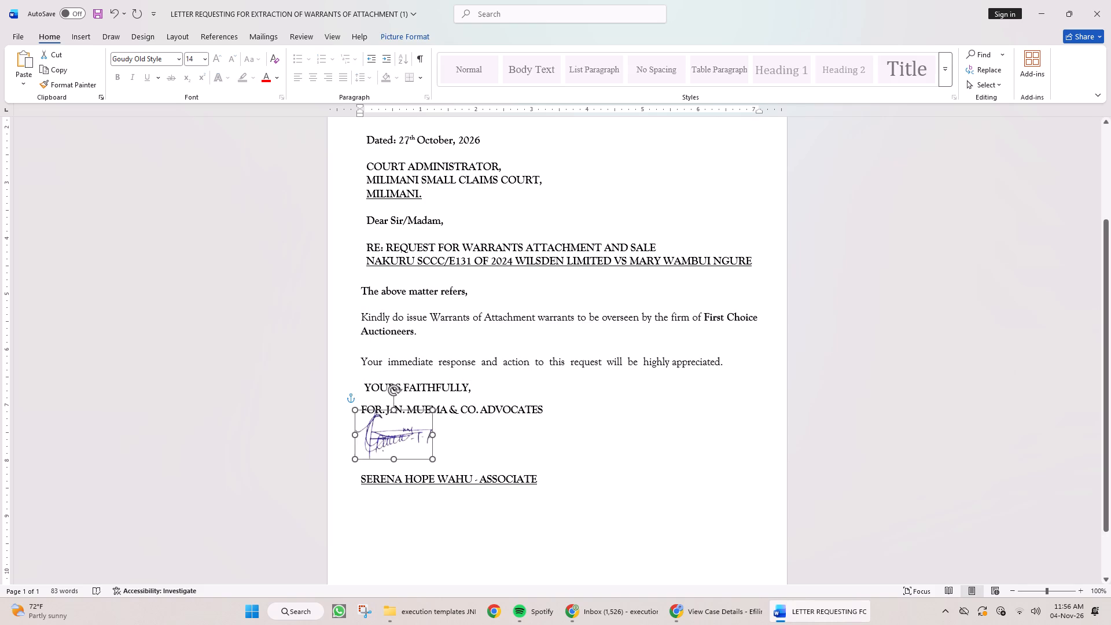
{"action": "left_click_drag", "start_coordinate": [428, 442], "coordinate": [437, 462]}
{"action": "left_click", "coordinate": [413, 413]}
Close the gap between "YOURS FAITHFULLY," and the firm line below it, leaving them on consecutive lines.
{"action": "left_click_drag", "start_coordinate": [366, 387], "coordinate": [433, 392]}
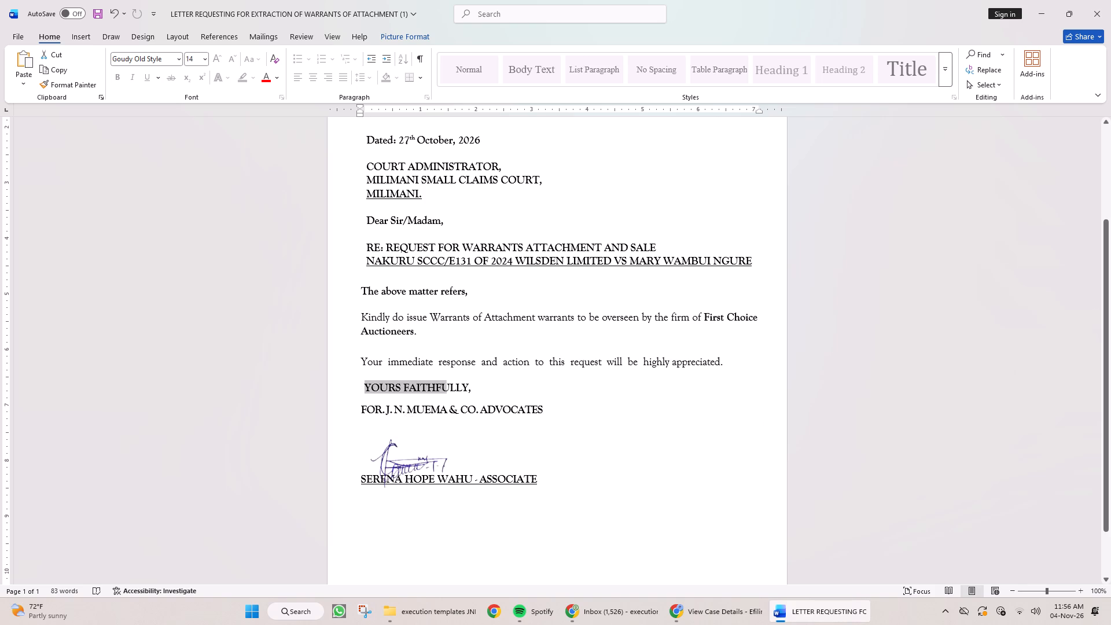
{"action": "left_click_drag", "start_coordinate": [433, 392], "coordinate": [523, 405]}
{"action": "left_click", "coordinate": [375, 76]}
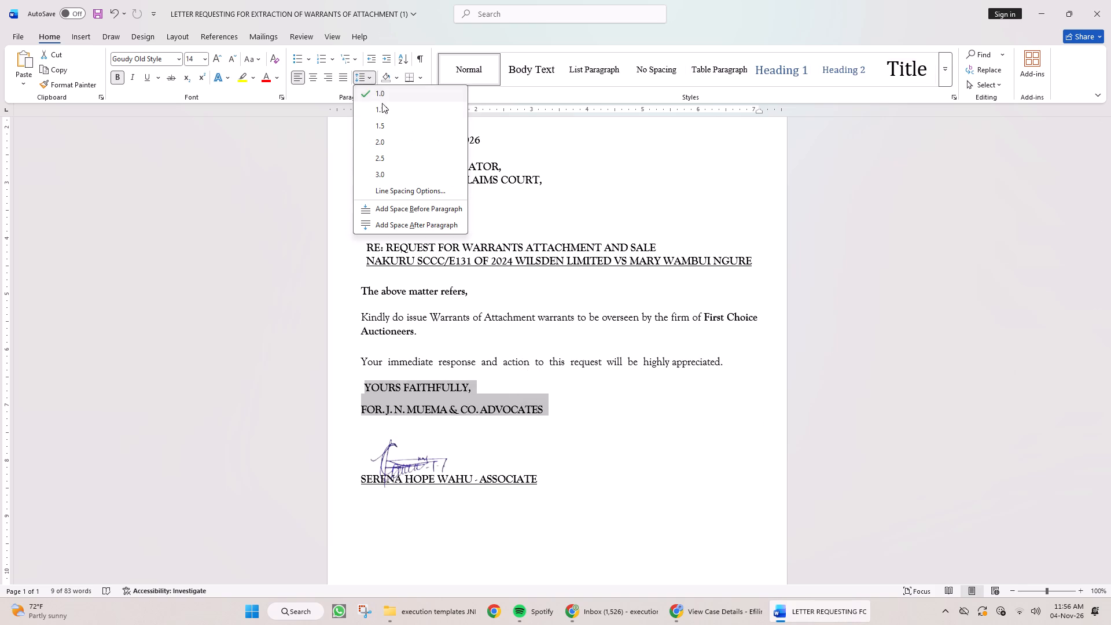
{"action": "left_click", "coordinate": [408, 98]}
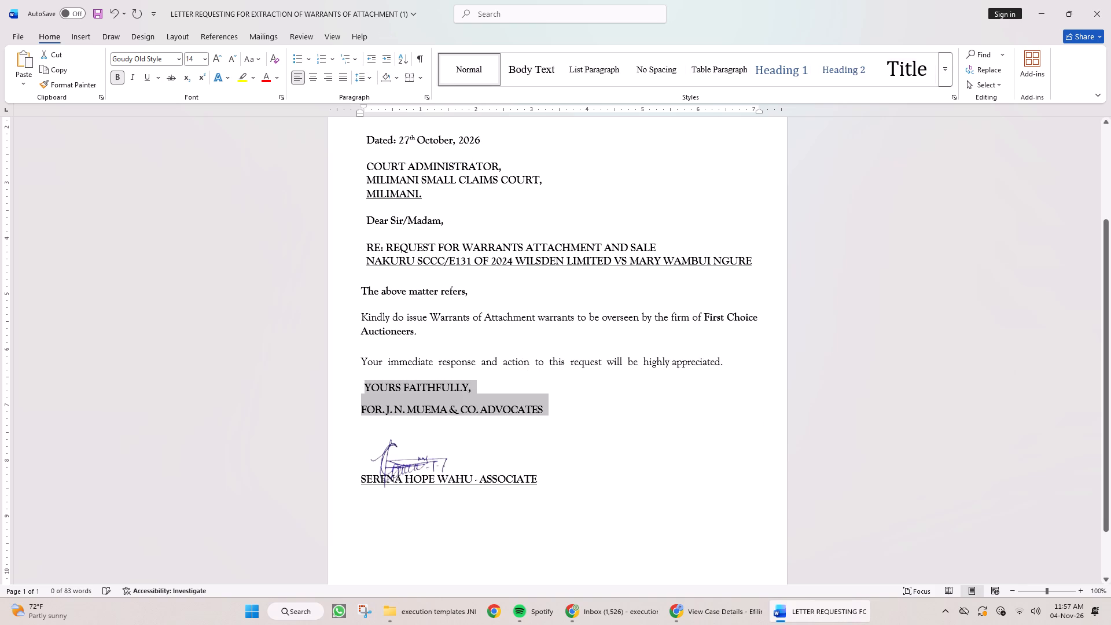
{"action": "left_click", "coordinate": [479, 389]}
{"action": "key", "text": "Delete"}
{"action": "key", "text": "Return"}
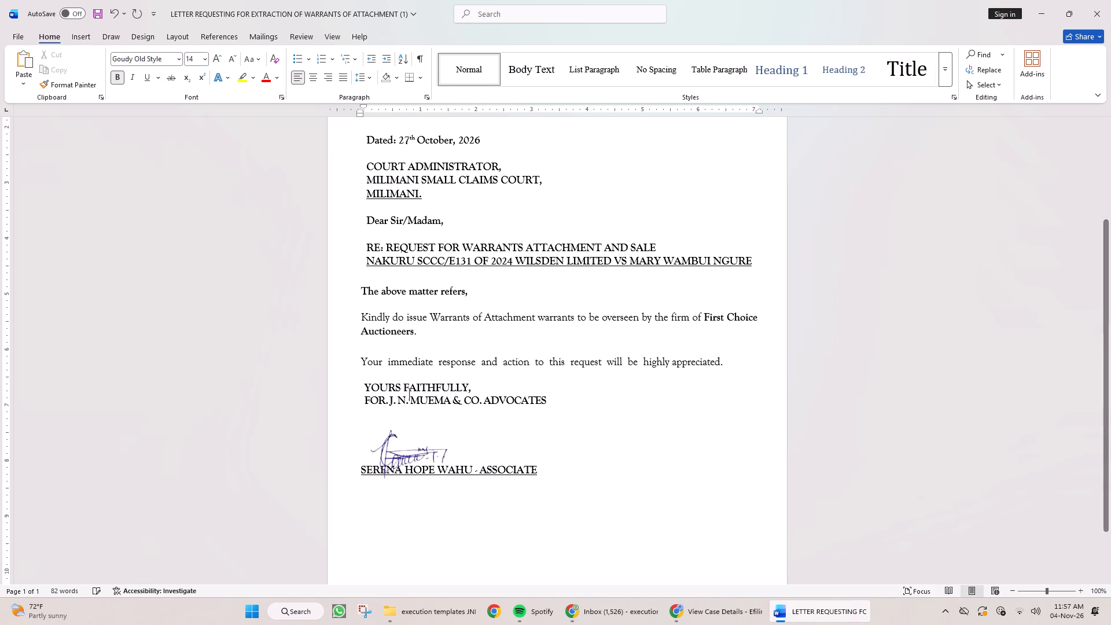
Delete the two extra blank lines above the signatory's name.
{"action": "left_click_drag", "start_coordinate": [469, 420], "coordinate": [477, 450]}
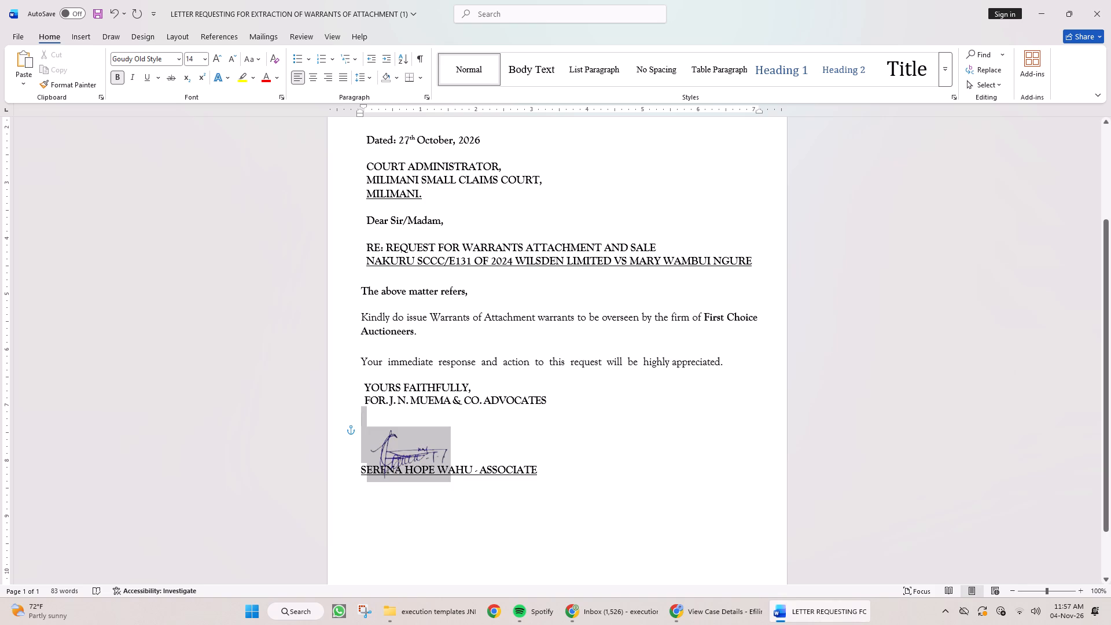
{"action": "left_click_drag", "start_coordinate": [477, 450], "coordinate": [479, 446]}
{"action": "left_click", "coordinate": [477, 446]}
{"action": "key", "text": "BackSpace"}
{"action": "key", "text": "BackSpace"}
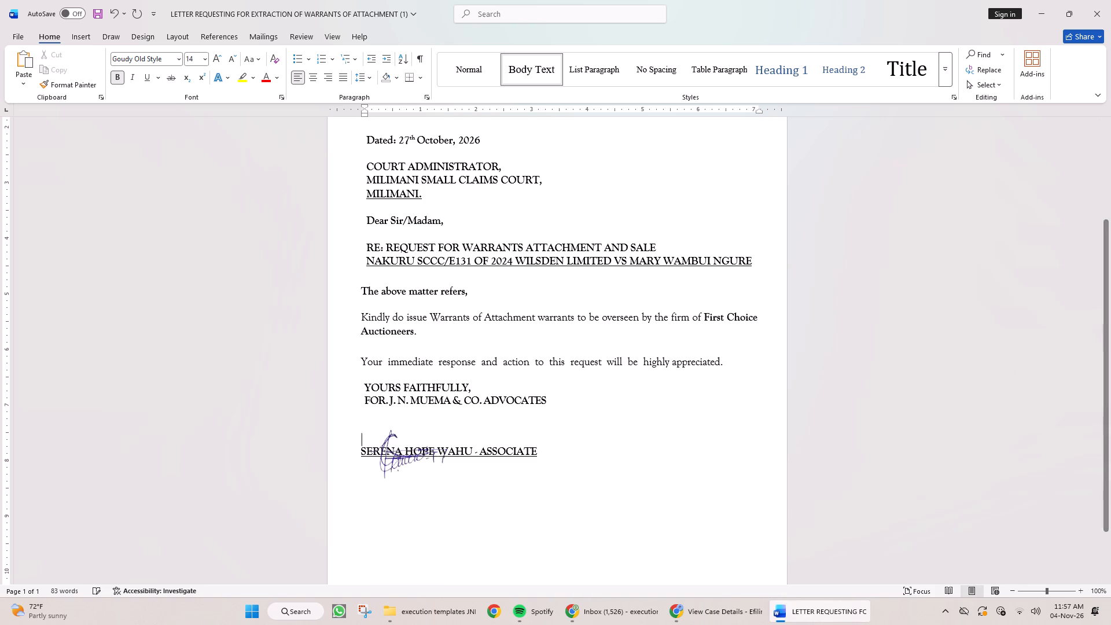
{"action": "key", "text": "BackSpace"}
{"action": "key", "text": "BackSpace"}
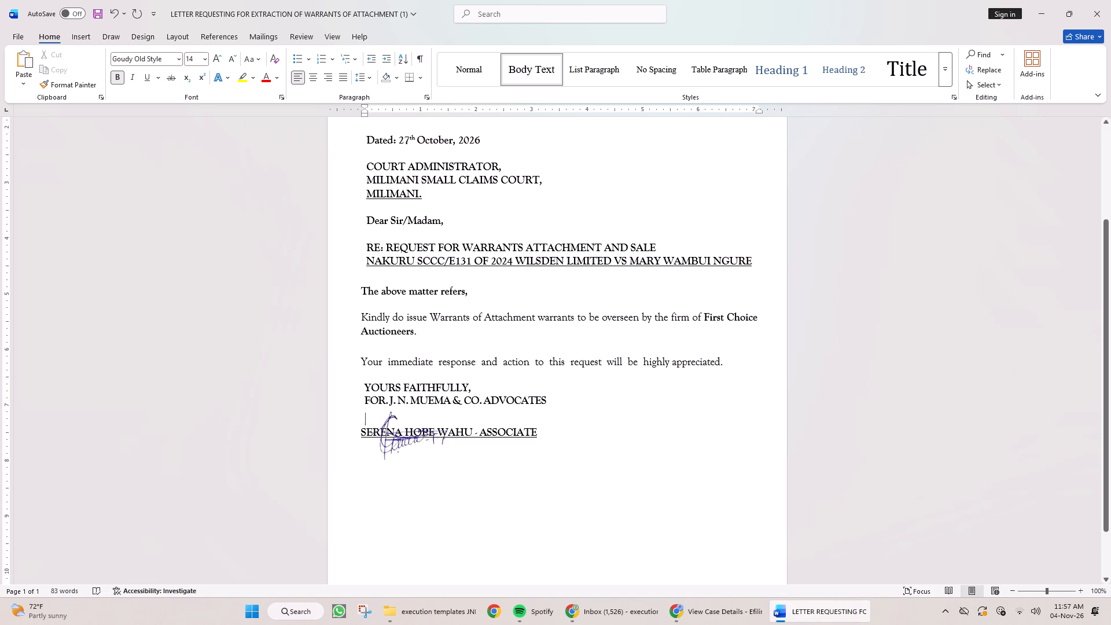
Move the signature image off the signatory line and replace the name before "- ASSOCIATE" with the new associate's name.
{"action": "left_click_drag", "start_coordinate": [415, 437], "coordinate": [429, 392]}
{"action": "left_click_drag", "start_coordinate": [361, 433], "coordinate": [457, 439]}
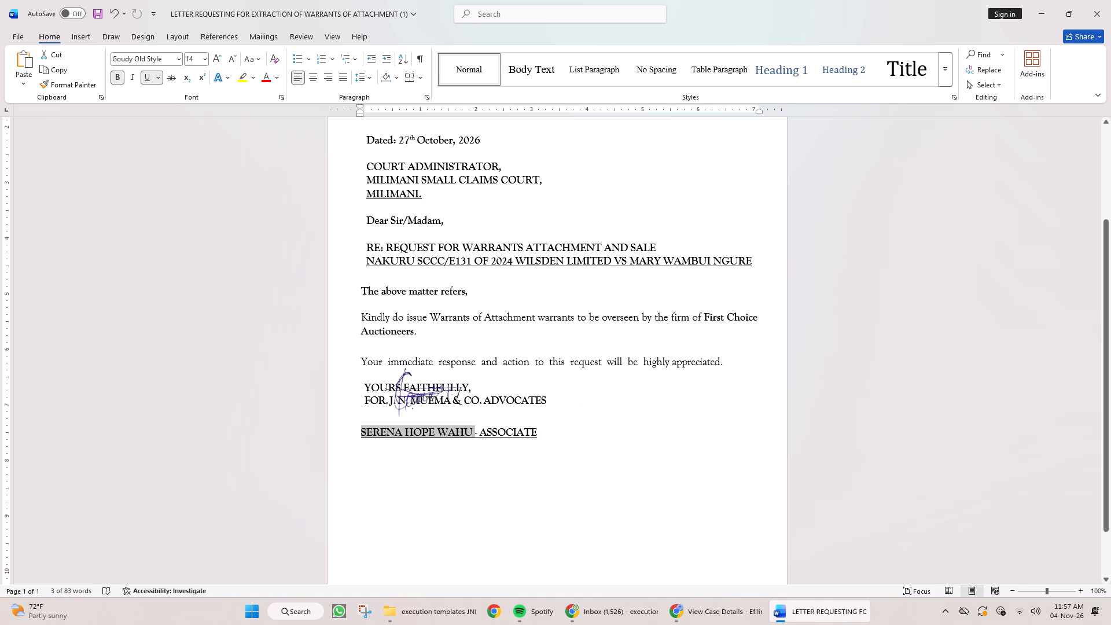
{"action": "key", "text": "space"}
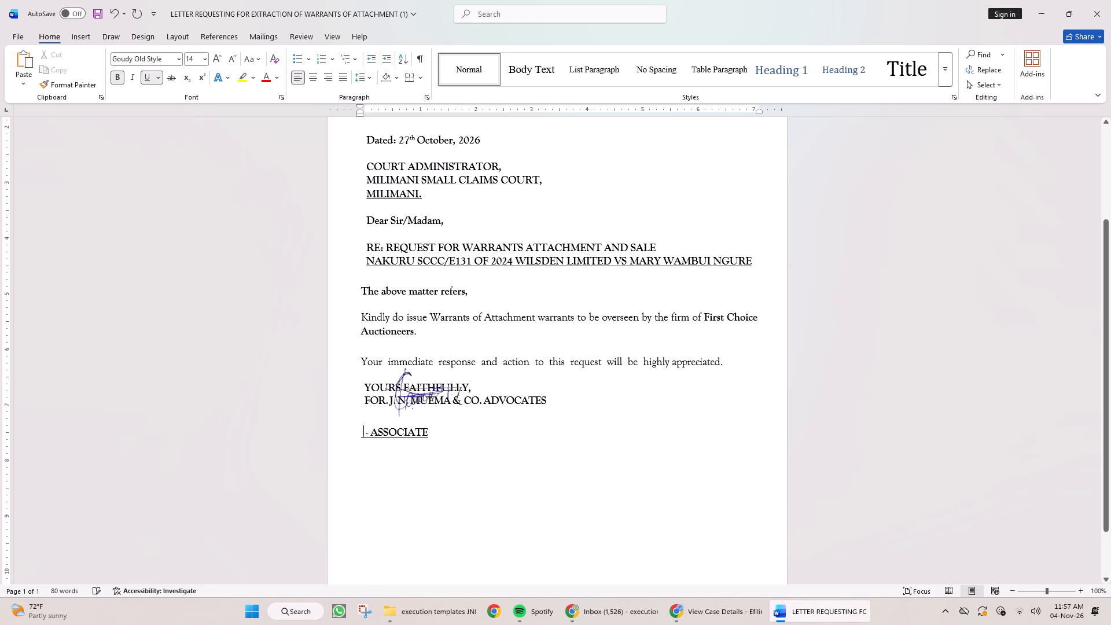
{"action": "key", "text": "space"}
{"action": "left_click", "coordinate": [365, 433]}
{"action": "left_click", "coordinate": [362, 433]}
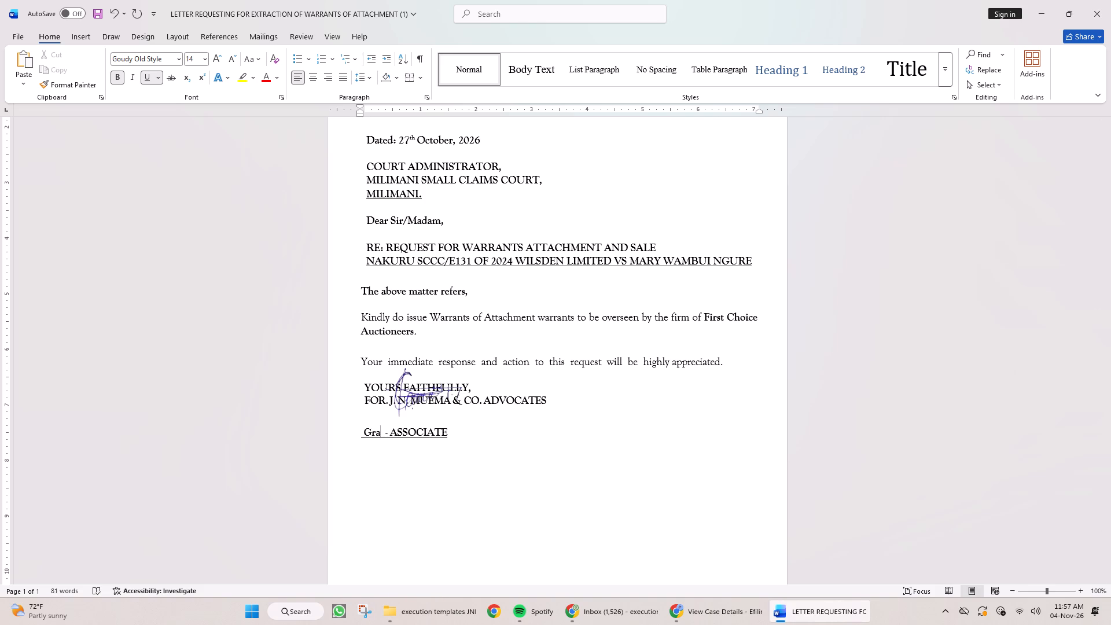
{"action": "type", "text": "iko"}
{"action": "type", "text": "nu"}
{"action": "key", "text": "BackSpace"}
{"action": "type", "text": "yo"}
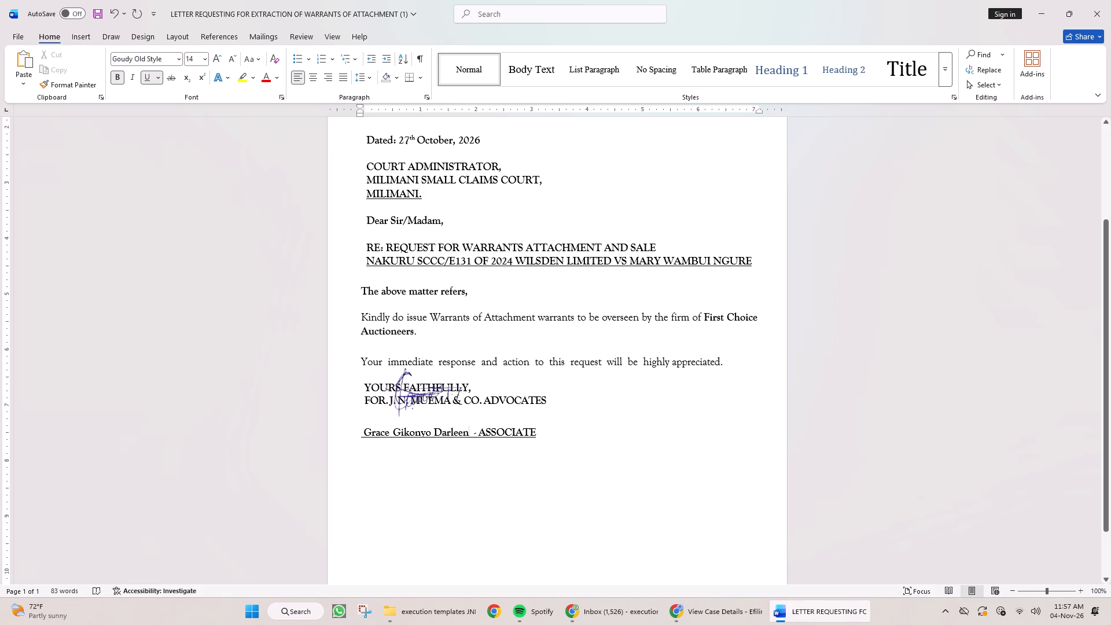
Reposition the signature image between the firm line and the new associate's name.
{"action": "left_click_drag", "start_coordinate": [431, 410], "coordinate": [429, 436]}
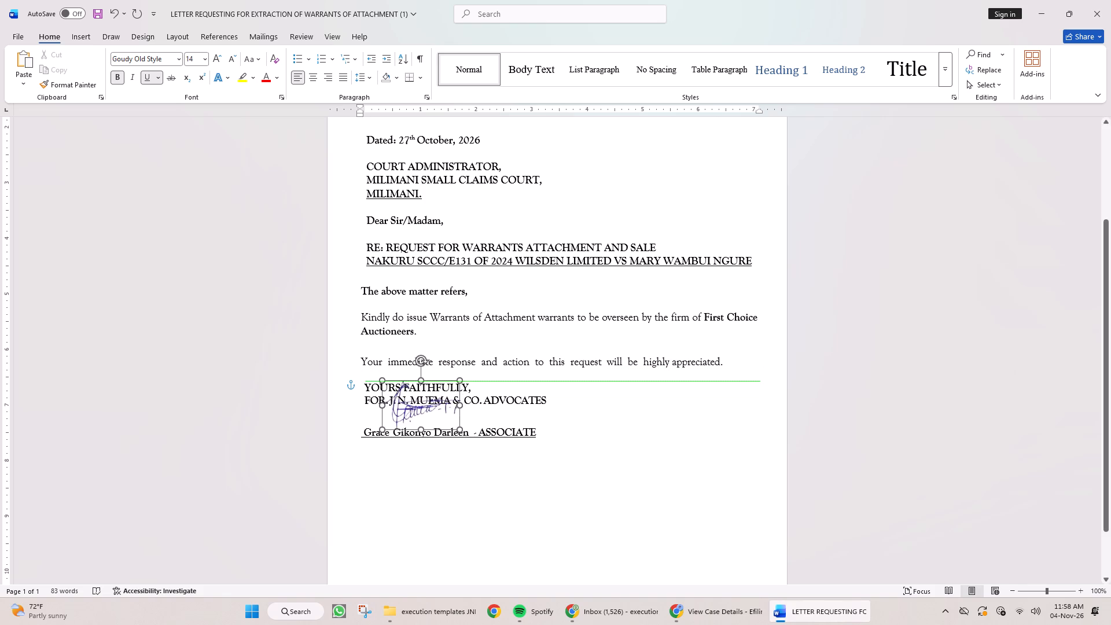
{"action": "left_click_drag", "start_coordinate": [429, 436], "coordinate": [442, 407]}
{"action": "left_click", "coordinate": [476, 432]}
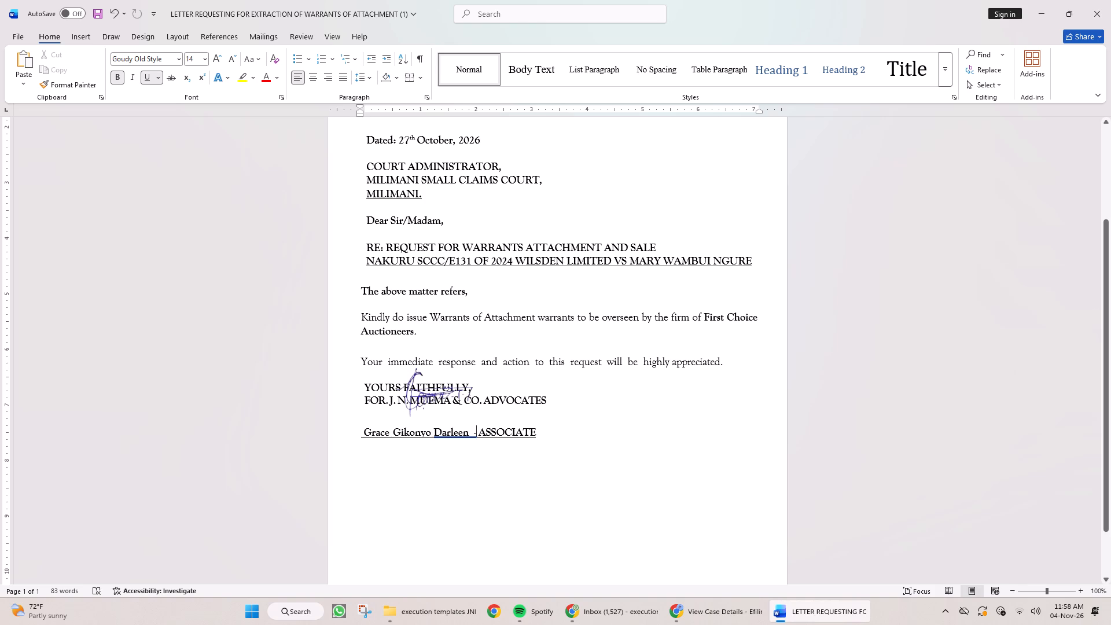
{"action": "left_click_drag", "start_coordinate": [466, 393], "coordinate": [440, 423]}
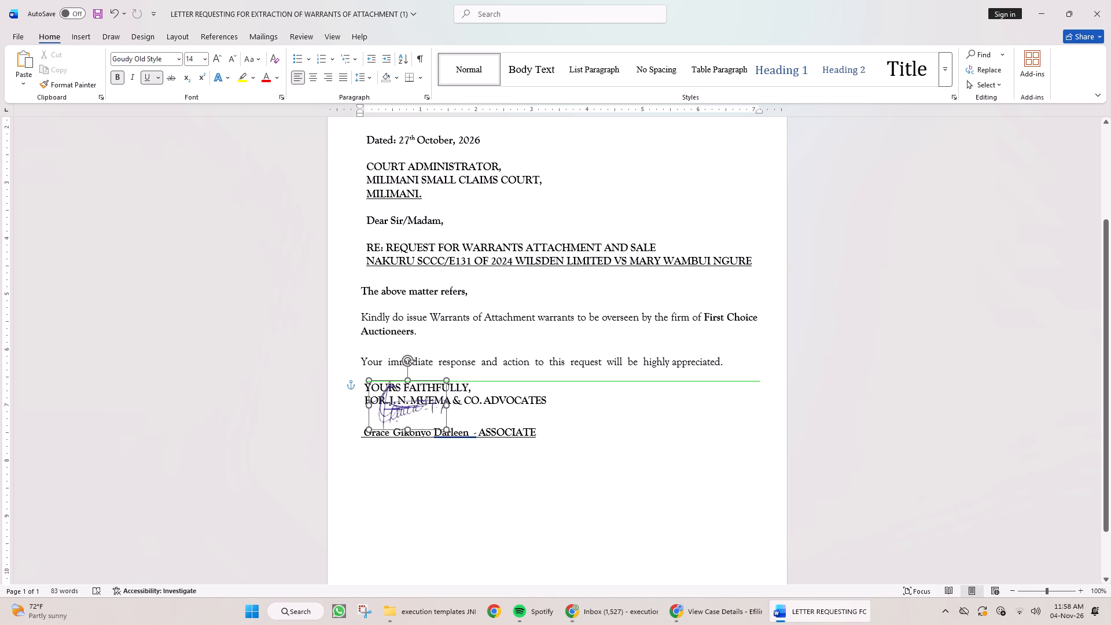
{"action": "left_click_drag", "start_coordinate": [440, 423], "coordinate": [407, 411]}
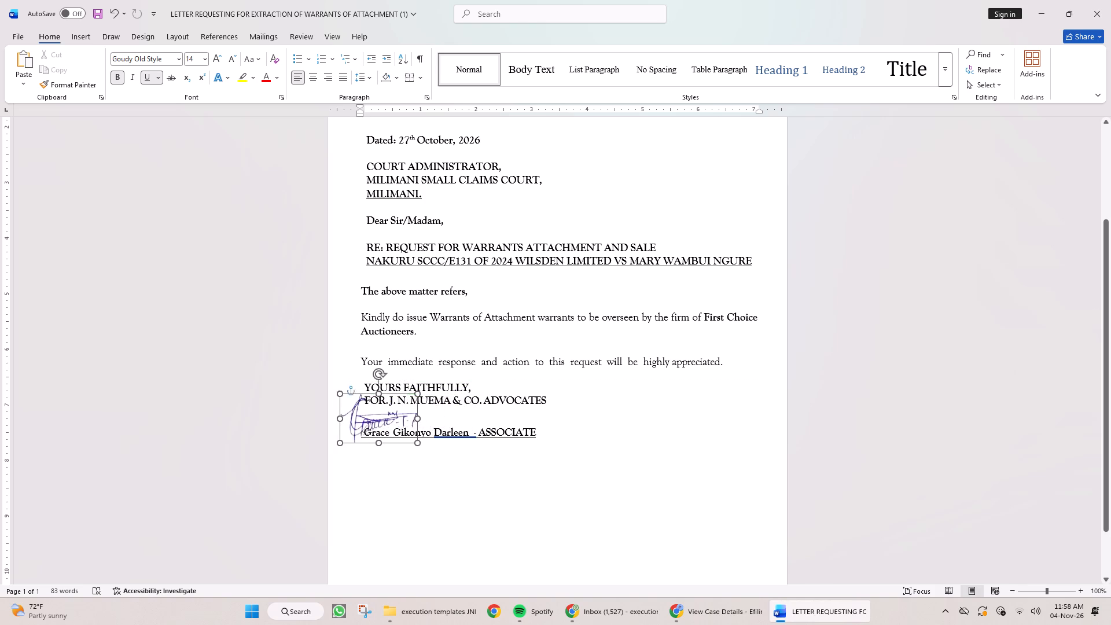
{"action": "left_click_drag", "start_coordinate": [407, 411], "coordinate": [439, 406]}
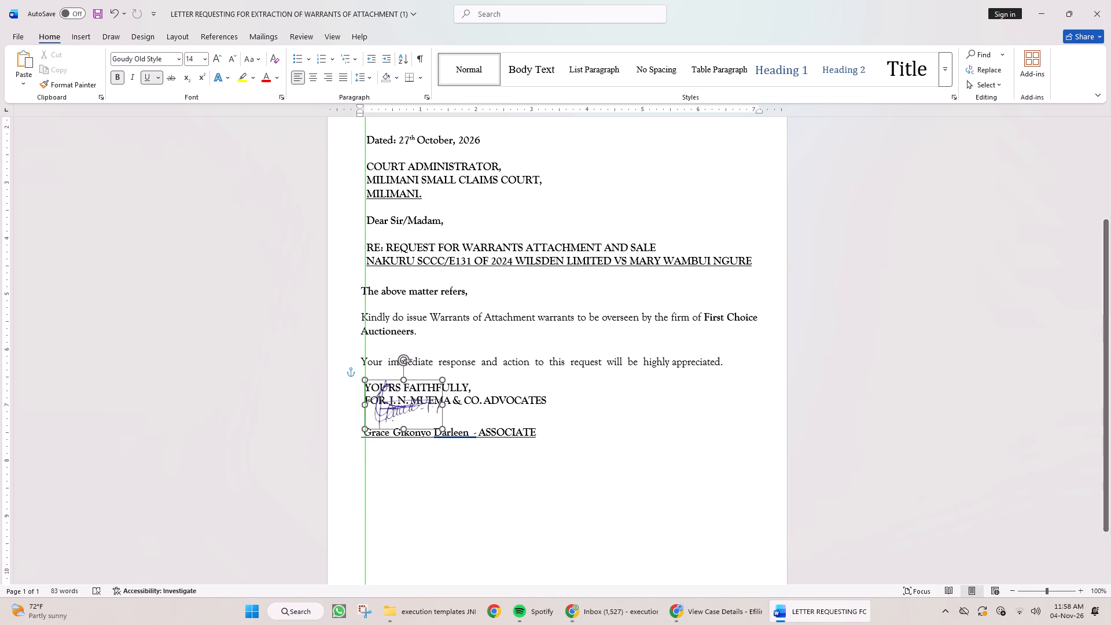
{"action": "left_click_drag", "start_coordinate": [439, 406], "coordinate": [444, 427]}
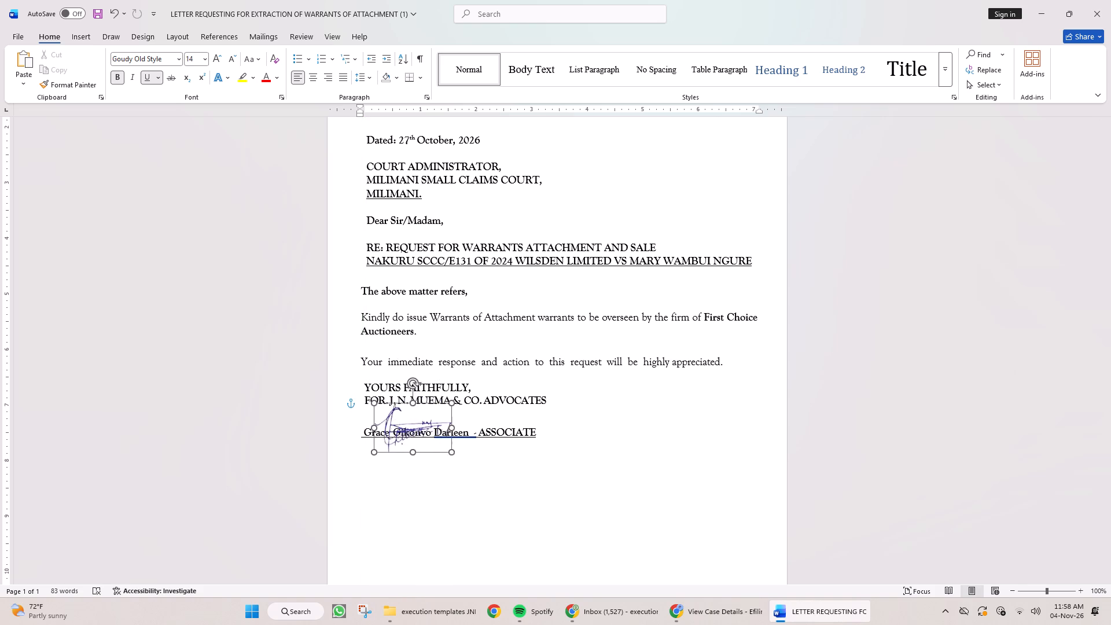
{"action": "left_click_drag", "start_coordinate": [444, 427], "coordinate": [439, 411]}
{"action": "left_click", "coordinate": [424, 440]}
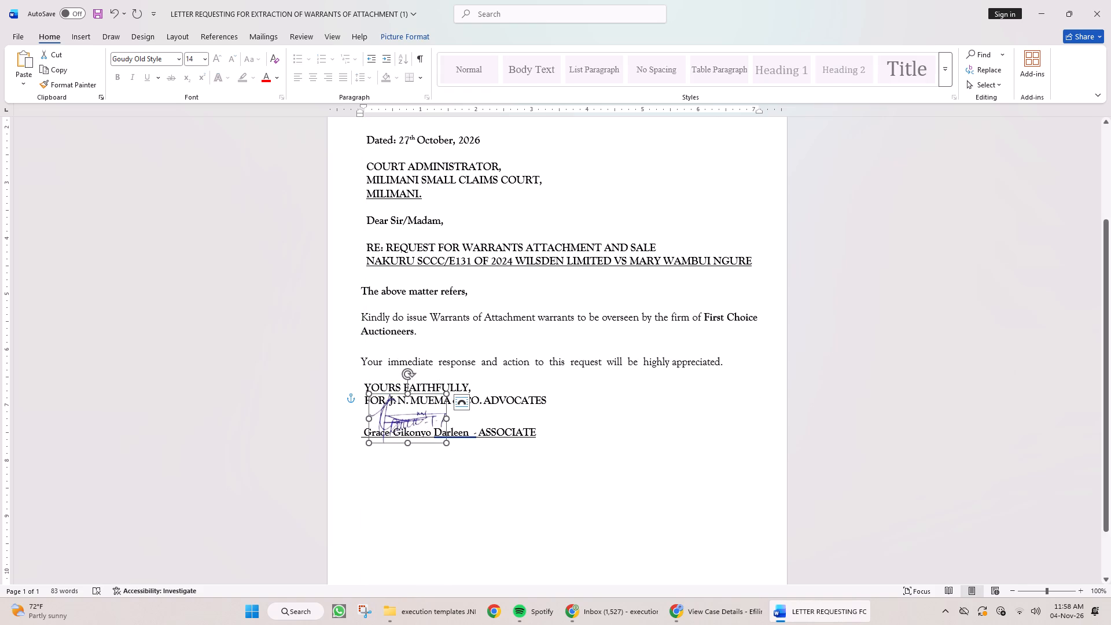
{"action": "left_click", "coordinate": [466, 436]}
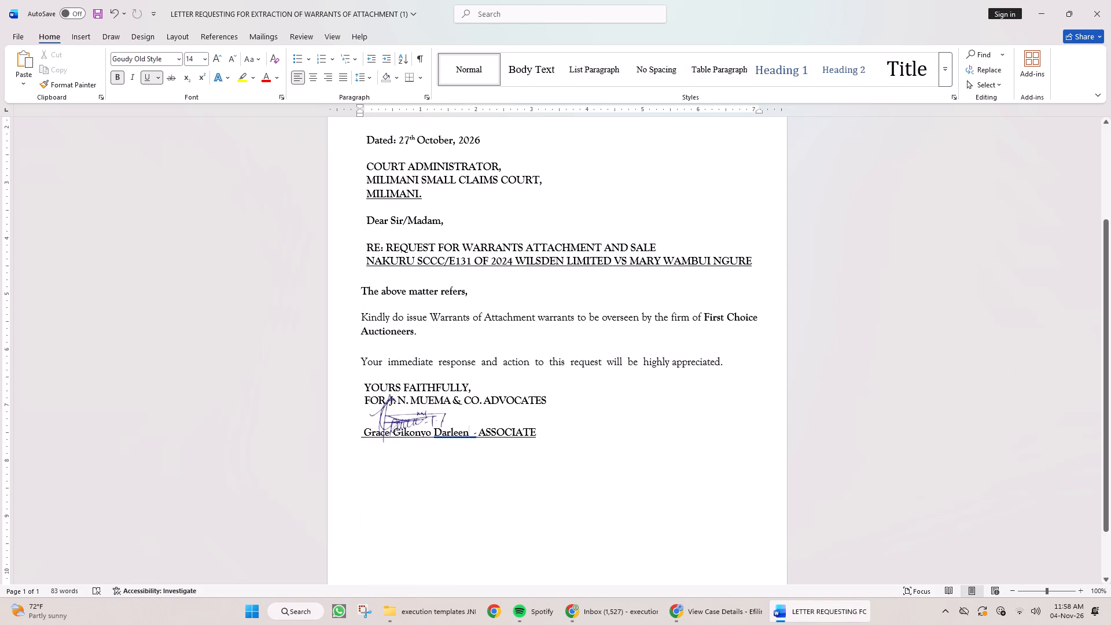
Clear the whole signatory line below the signature, including the associate's name and the "ASSOCIATE" title.
{"action": "left_click_drag", "start_coordinate": [542, 431], "coordinate": [516, 425]}
{"action": "left_click_drag", "start_coordinate": [516, 425], "coordinate": [375, 433]}
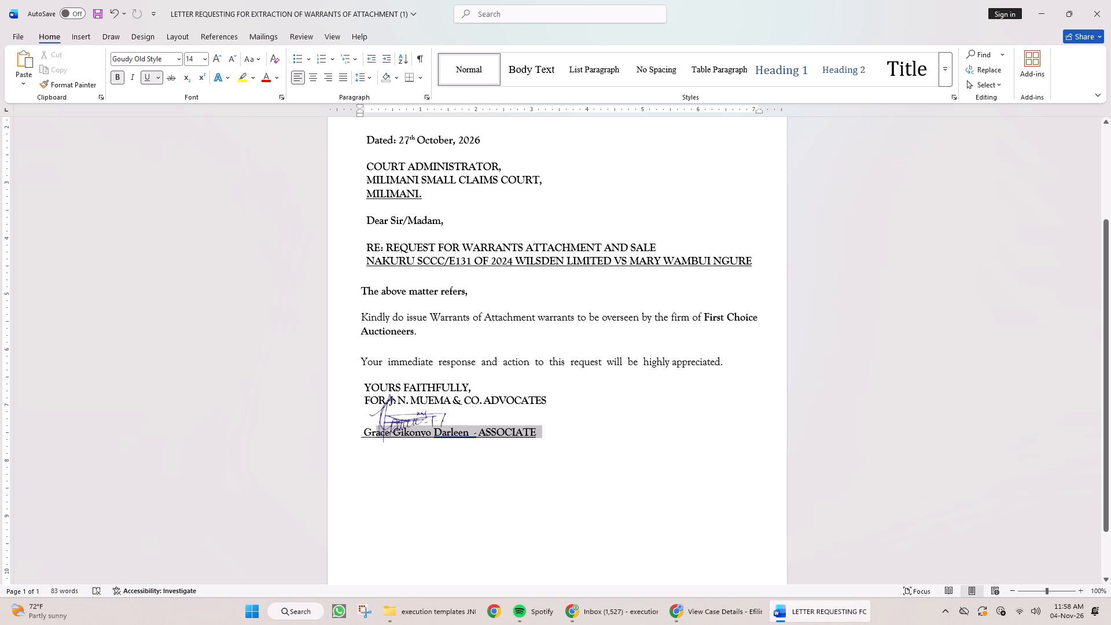
{"action": "left_click_drag", "start_coordinate": [375, 433], "coordinate": [366, 433]}
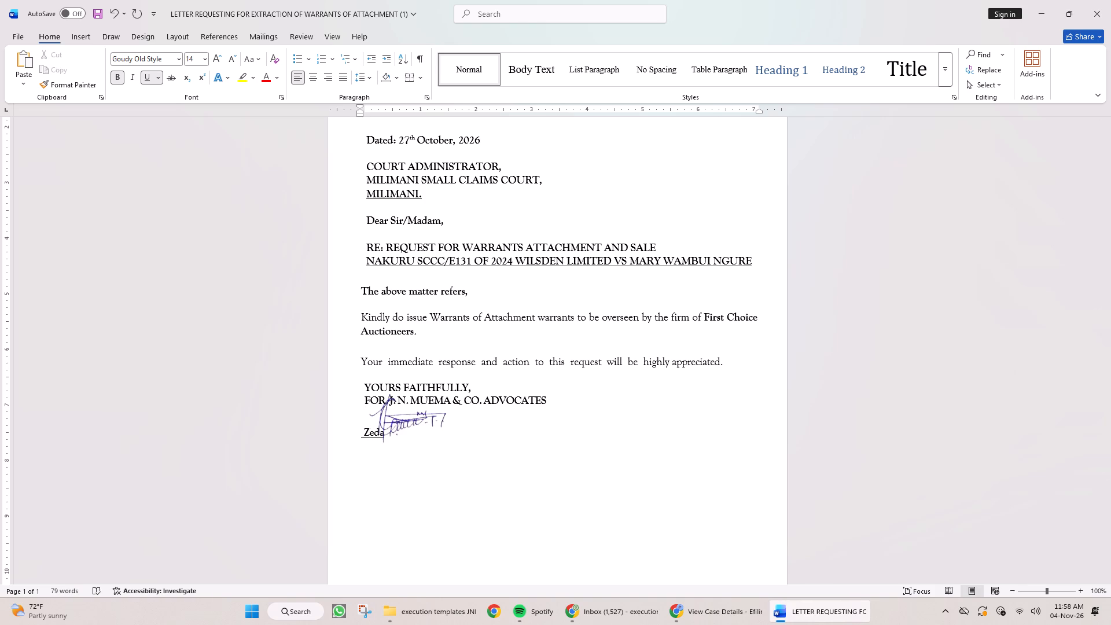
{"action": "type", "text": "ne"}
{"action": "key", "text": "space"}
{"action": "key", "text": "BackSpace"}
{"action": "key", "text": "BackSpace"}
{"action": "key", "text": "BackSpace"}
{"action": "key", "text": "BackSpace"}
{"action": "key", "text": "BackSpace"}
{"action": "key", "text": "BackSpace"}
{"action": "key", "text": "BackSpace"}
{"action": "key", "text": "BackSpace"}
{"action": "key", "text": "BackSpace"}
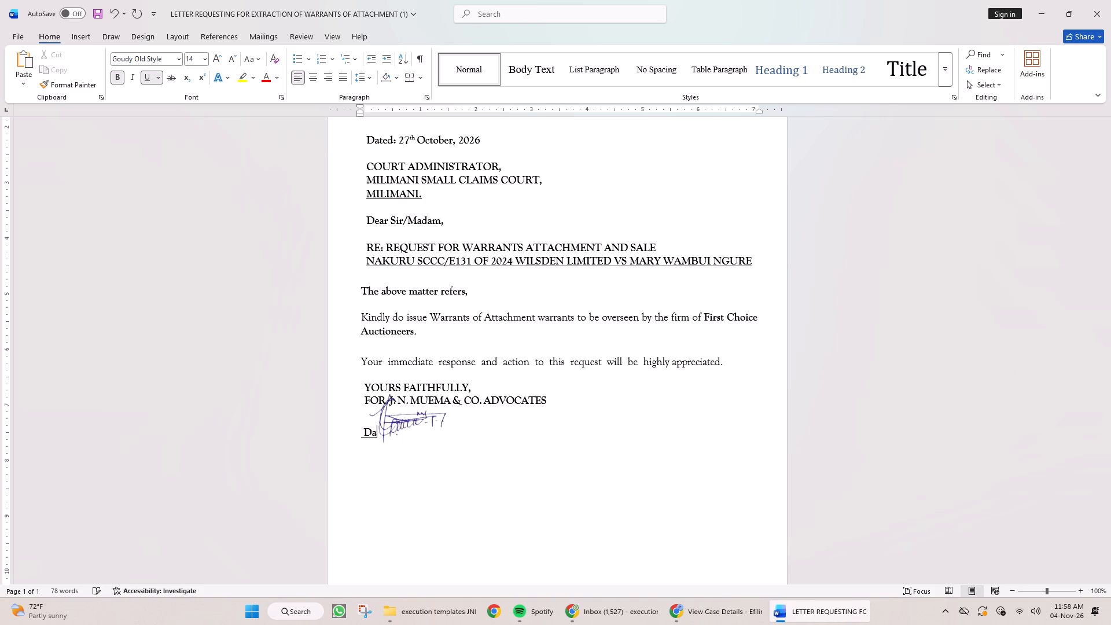
Enter the signatory's shortened name followed by "- Advocate" on the emptied signatory line.
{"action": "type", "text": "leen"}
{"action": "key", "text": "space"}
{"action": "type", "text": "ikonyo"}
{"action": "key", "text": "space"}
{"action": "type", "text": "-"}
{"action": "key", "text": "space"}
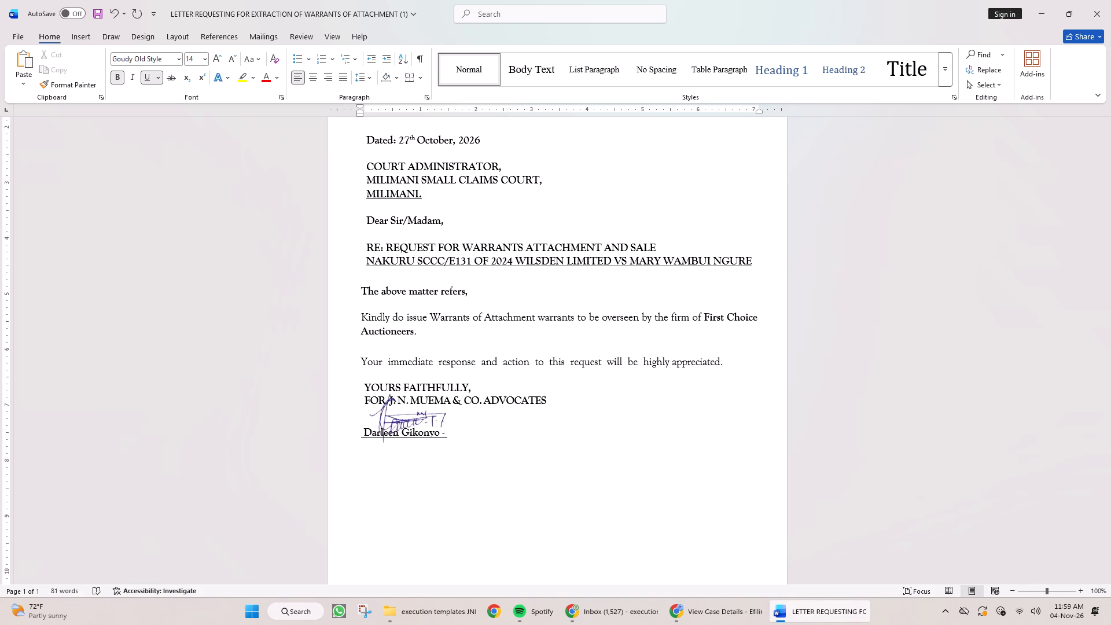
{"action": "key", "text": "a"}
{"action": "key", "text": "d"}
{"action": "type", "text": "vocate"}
Reposition the signature image between the firm line and the signatory's name.
{"action": "left_click", "coordinate": [410, 421]}
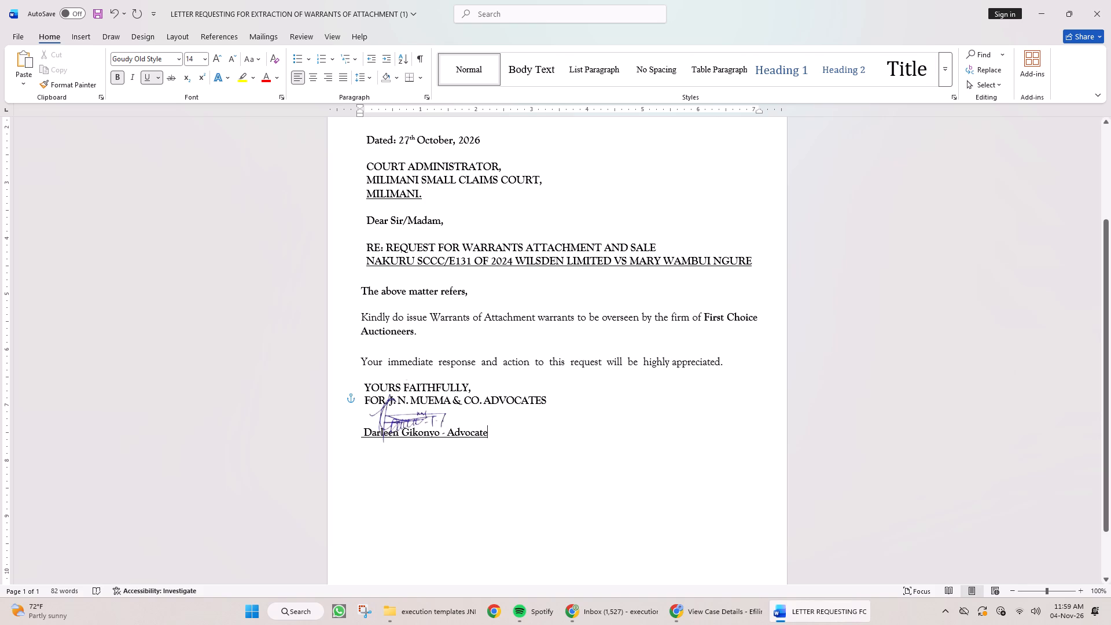
{"action": "left_click_drag", "start_coordinate": [409, 395], "coordinate": [410, 408]}
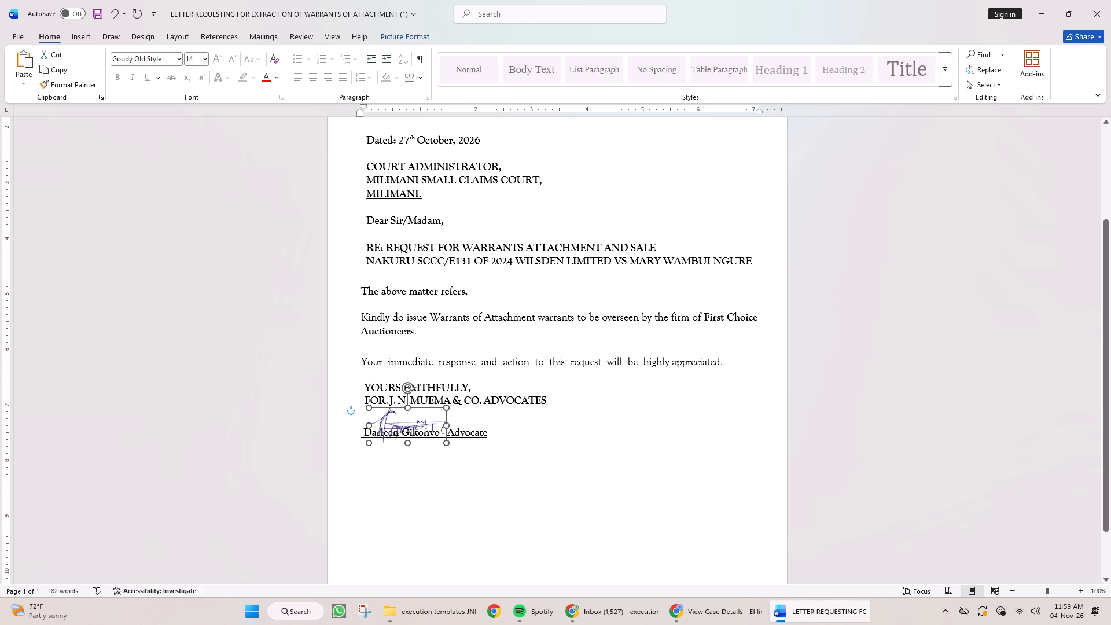
{"action": "left_click_drag", "start_coordinate": [410, 408], "coordinate": [410, 406]}
{"action": "left_click_drag", "start_coordinate": [402, 421], "coordinate": [403, 414]}
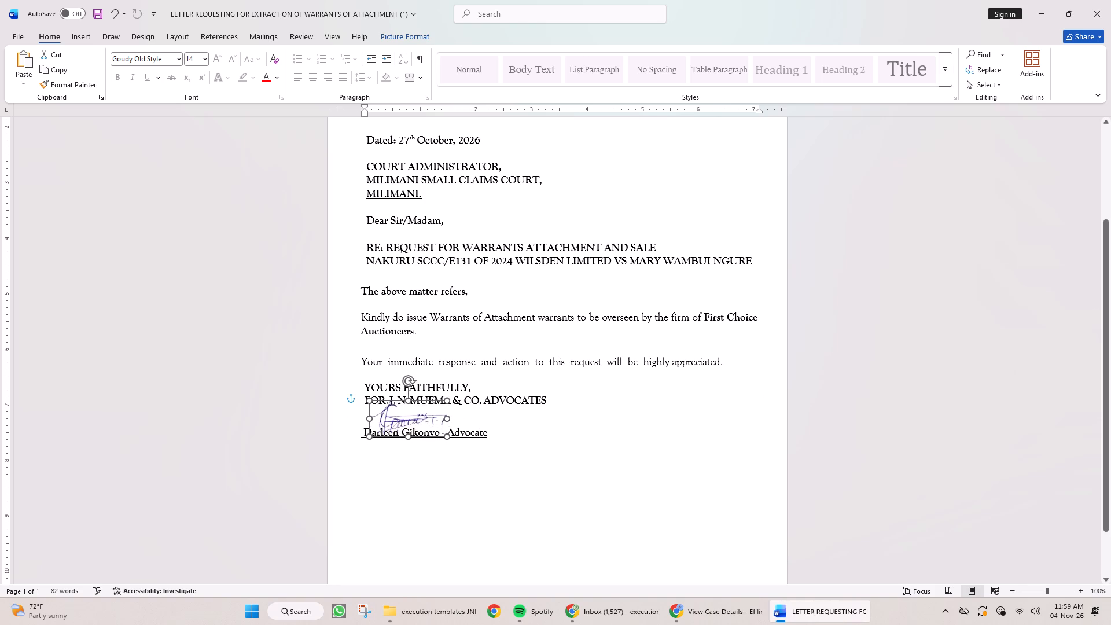
{"action": "left_click_drag", "start_coordinate": [403, 414], "coordinate": [401, 414]}
{"action": "left_click", "coordinate": [498, 469]}
Remove the bold formatting from the line "The above matter refers,".
{"action": "scroll", "coordinate": [515, 455], "scroll_direction": "up", "scroll_amount": 3}
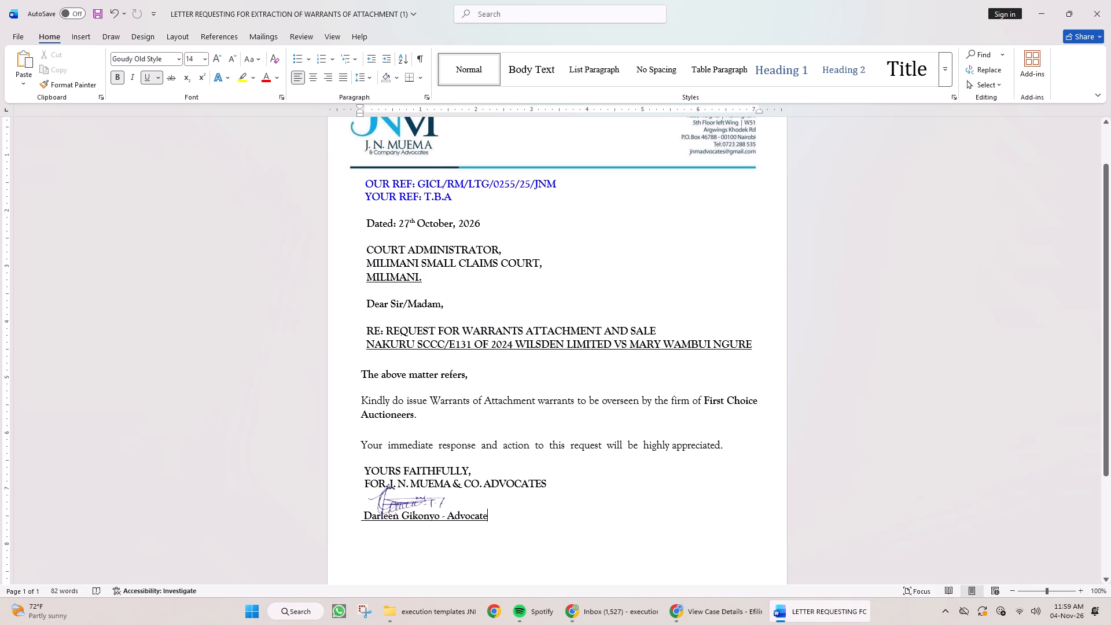
{"action": "left_click_drag", "start_coordinate": [363, 374], "coordinate": [478, 376]}
{"action": "left_click", "coordinate": [490, 356]}
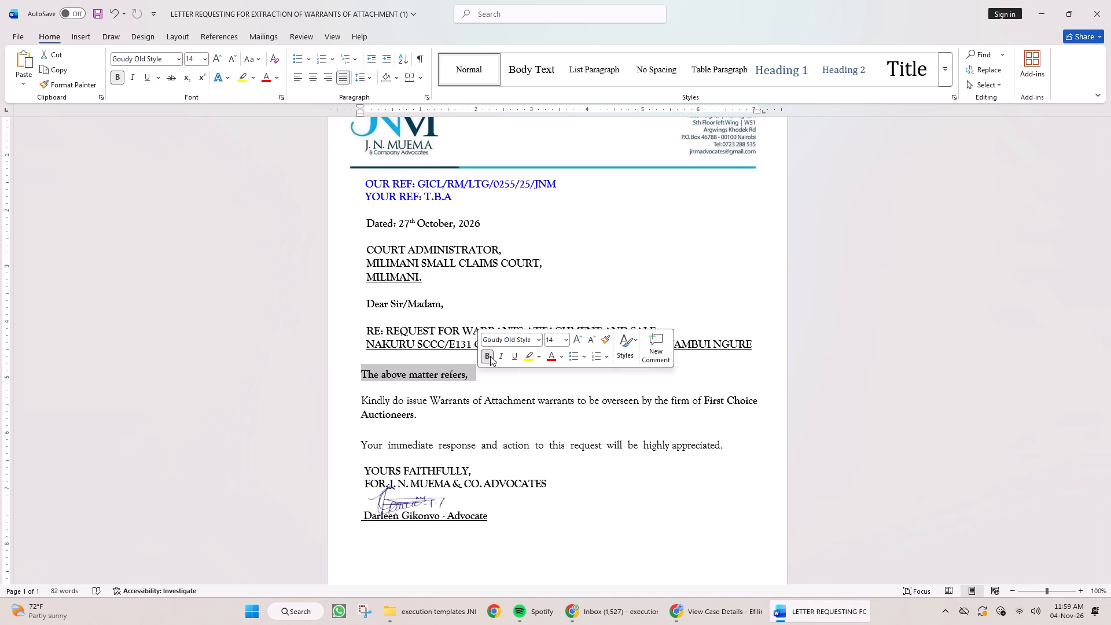
{"action": "left_click", "coordinate": [473, 395]}
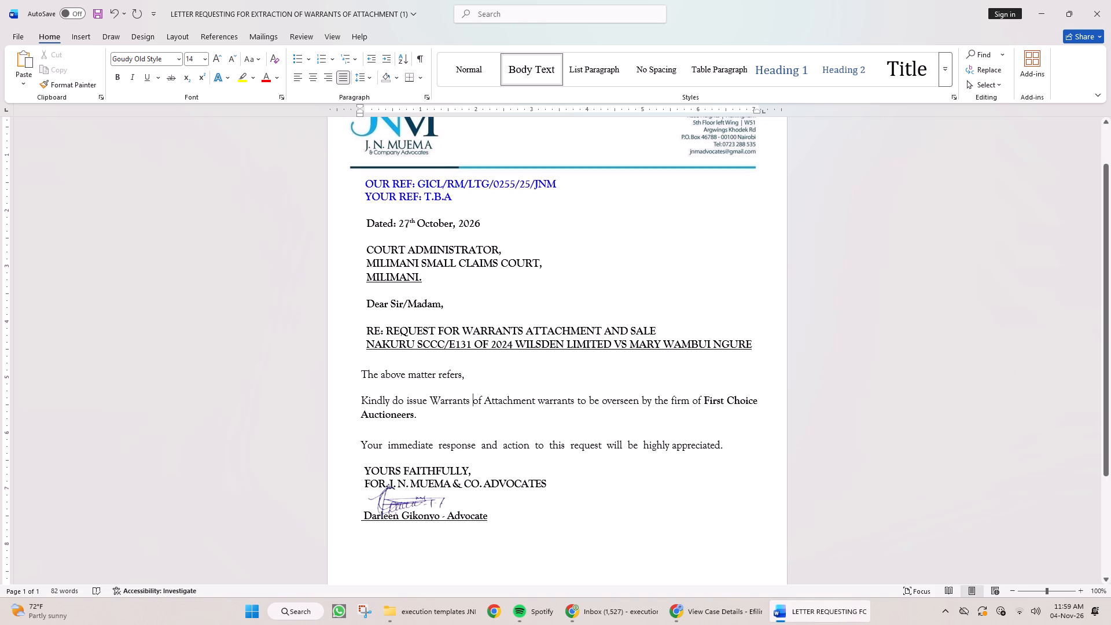
{"action": "left_click", "coordinate": [403, 431]}
{"action": "left_click", "coordinate": [414, 456]}
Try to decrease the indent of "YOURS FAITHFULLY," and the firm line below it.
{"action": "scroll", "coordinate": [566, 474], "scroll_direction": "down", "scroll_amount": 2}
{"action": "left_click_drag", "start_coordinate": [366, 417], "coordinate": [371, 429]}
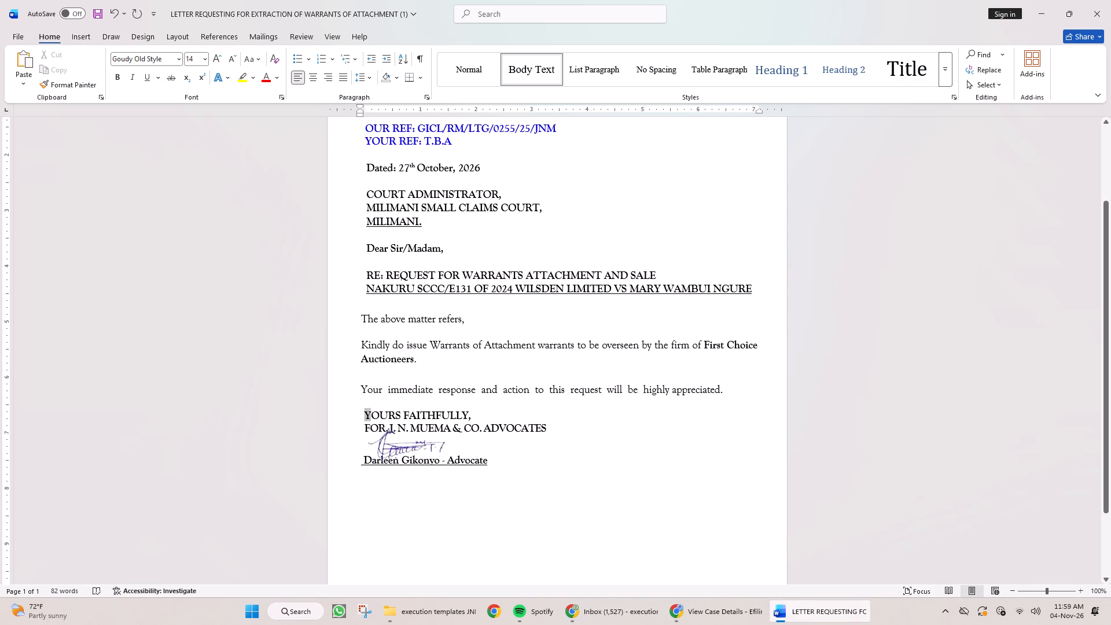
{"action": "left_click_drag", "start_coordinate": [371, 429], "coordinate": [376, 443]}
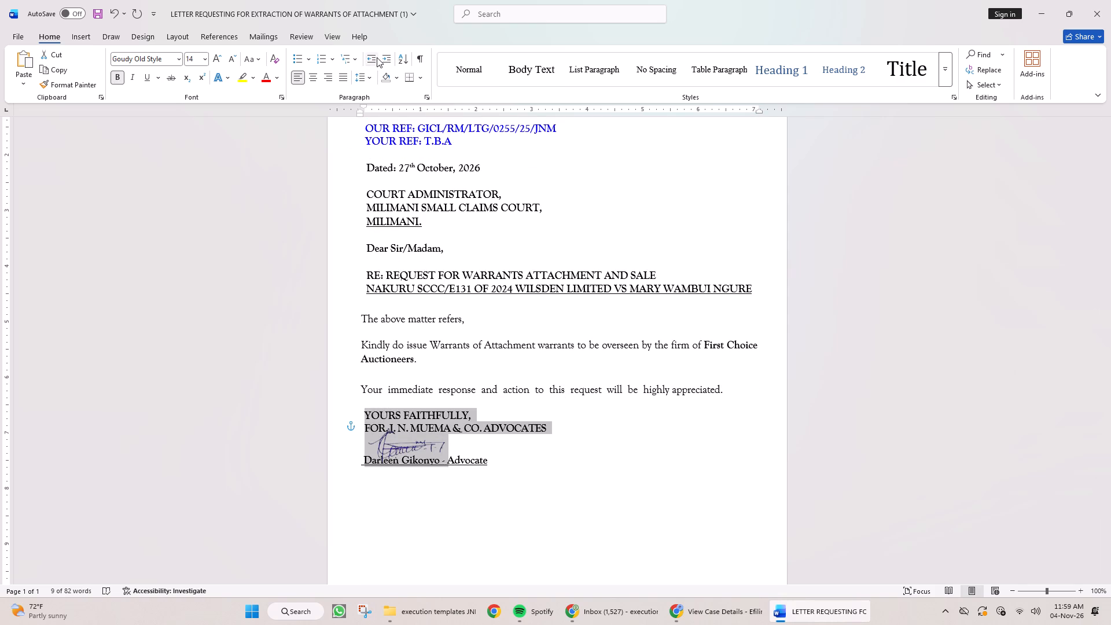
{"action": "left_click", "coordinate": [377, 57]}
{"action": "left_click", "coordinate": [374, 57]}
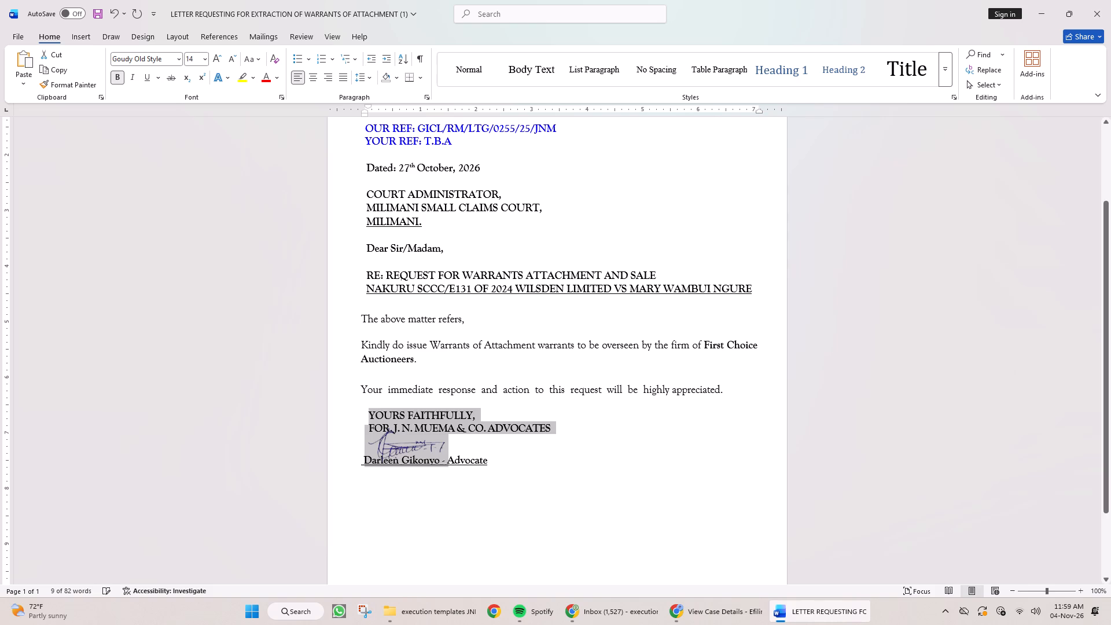
Remove the extra first-line indent in front of "YOURS FAITHFULLY,".
{"action": "left_click", "coordinate": [411, 414]}
{"action": "left_click_drag", "start_coordinate": [369, 414], "coordinate": [377, 427]}
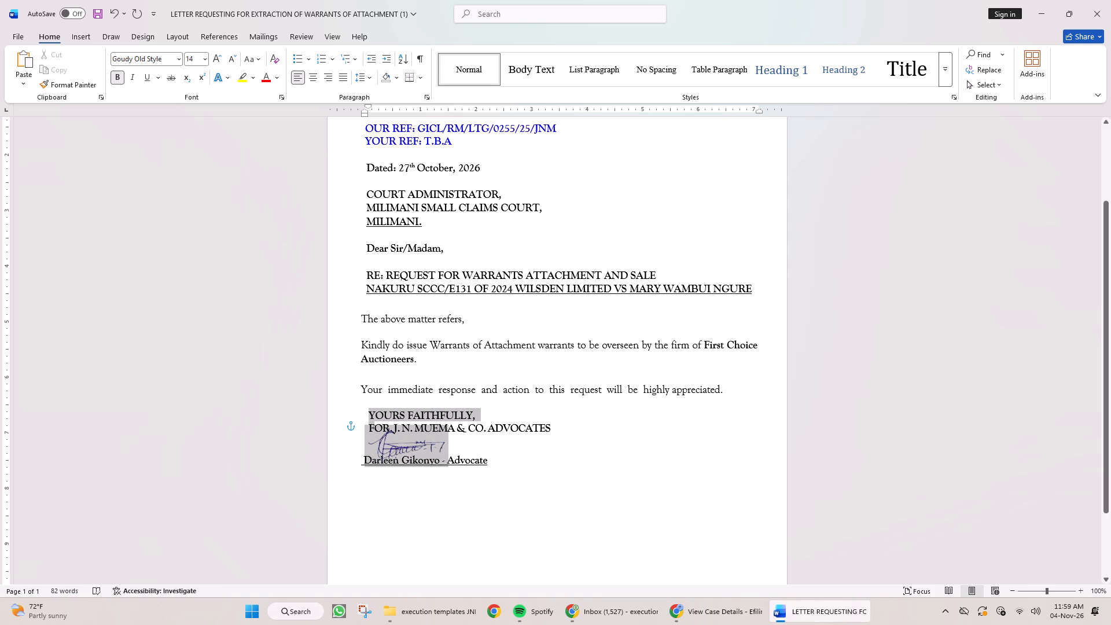
{"action": "left_click_drag", "start_coordinate": [377, 427], "coordinate": [400, 426]}
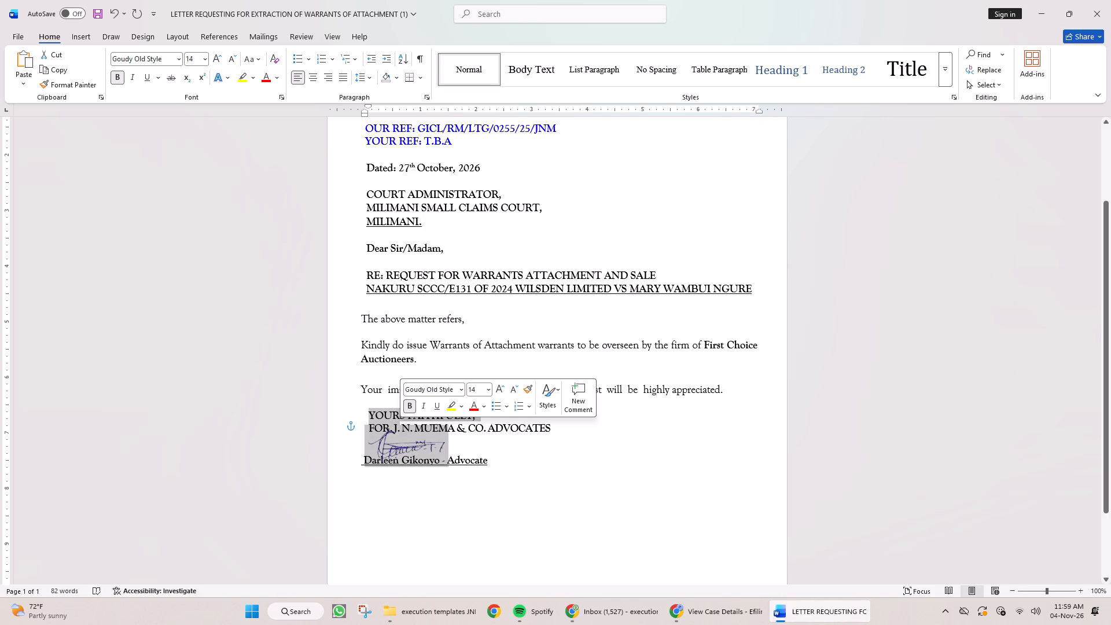
{"action": "left_click", "coordinate": [384, 424]}
{"action": "left_click", "coordinate": [369, 413]}
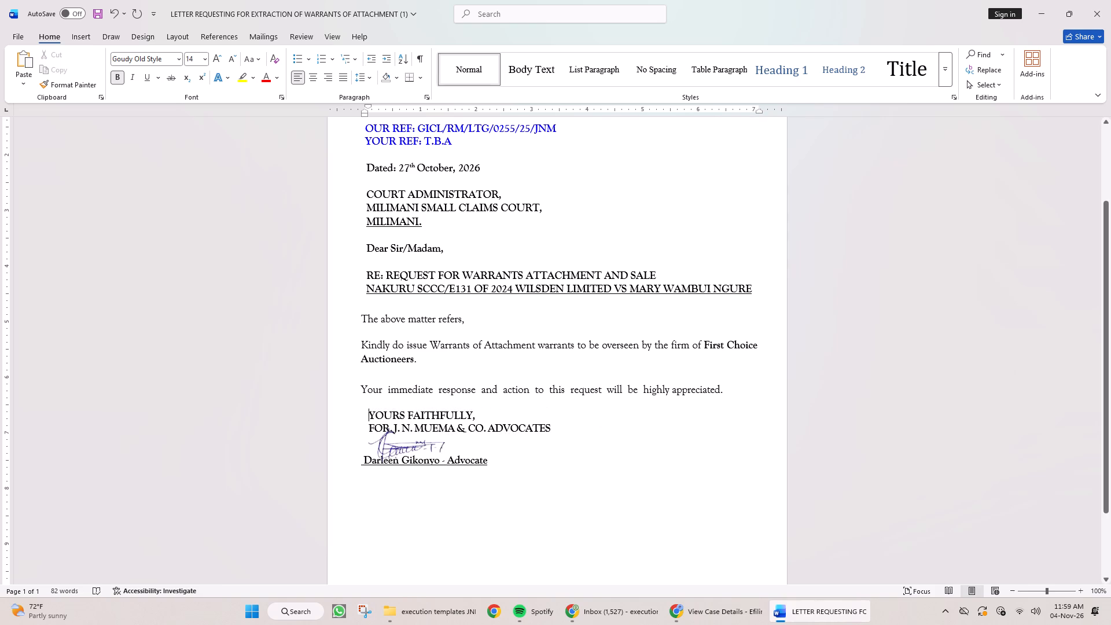
{"action": "key", "text": "BackSpace"}
Move the signature image clear of the firm line and remove the extra indent in front of "FOR. J. N. MUEMA & CO. ADVOCATES".
{"action": "left_click", "coordinate": [371, 429]}
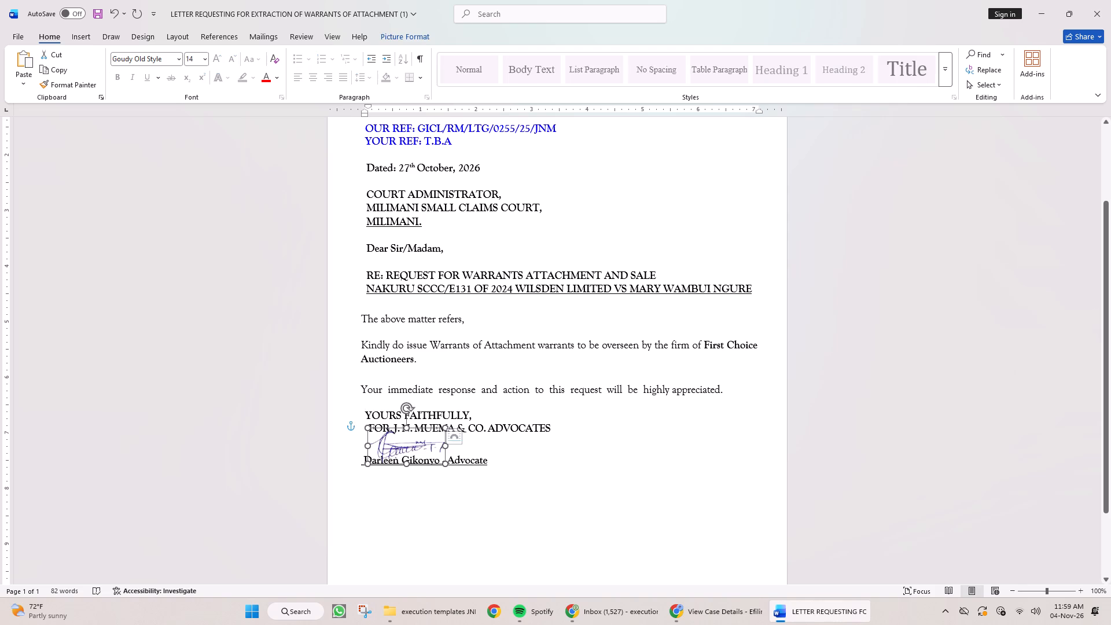
{"action": "left_click", "coordinate": [407, 428]}
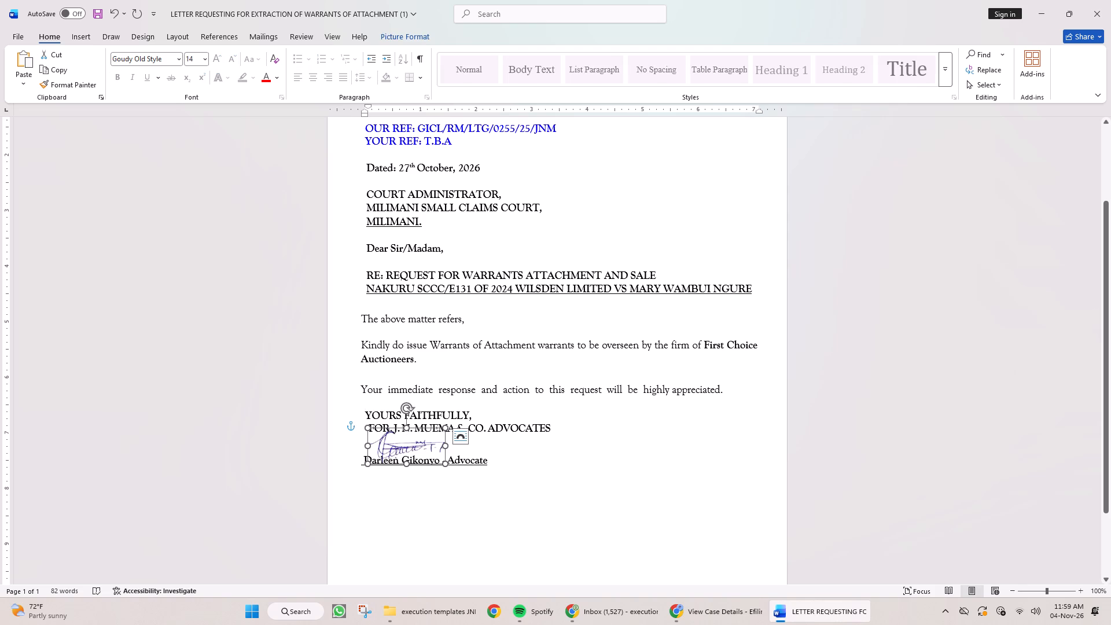
{"action": "triple_click", "coordinate": [378, 425]}
{"action": "left_click_drag", "start_coordinate": [391, 439], "coordinate": [437, 454]}
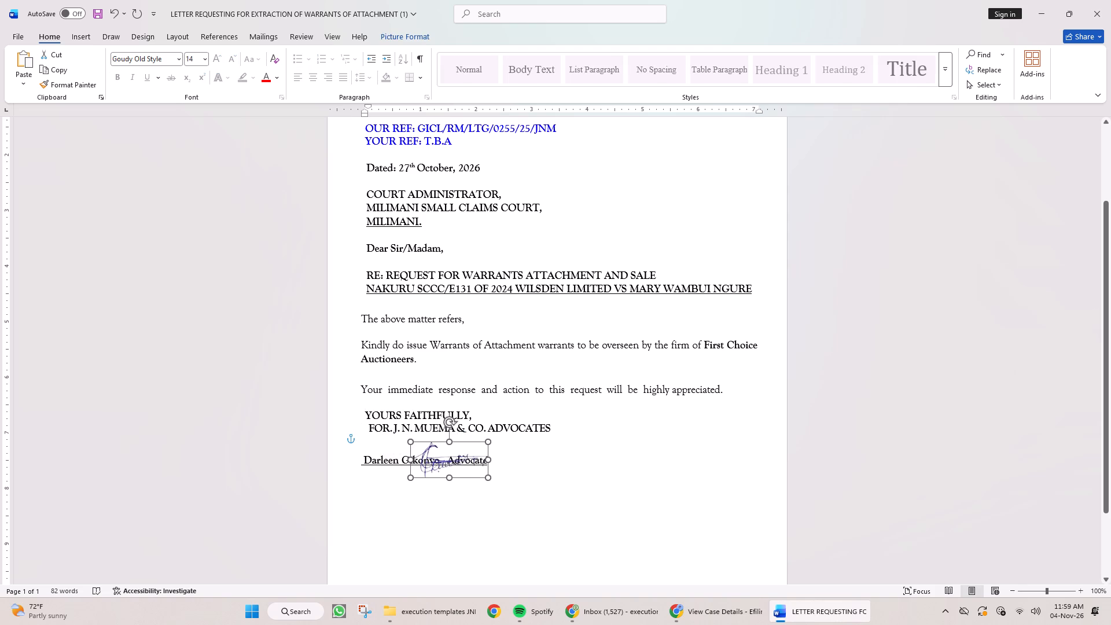
{"action": "left_click_drag", "start_coordinate": [437, 454], "coordinate": [437, 454]}
{"action": "left_click", "coordinate": [369, 429]}
{"action": "key", "text": "BackSpace"}
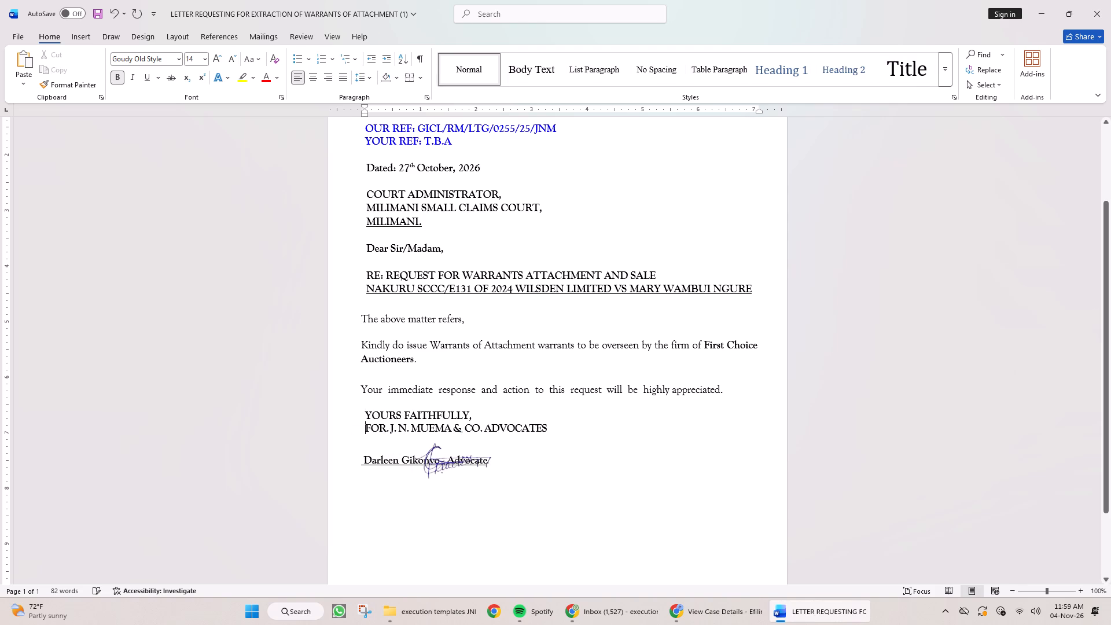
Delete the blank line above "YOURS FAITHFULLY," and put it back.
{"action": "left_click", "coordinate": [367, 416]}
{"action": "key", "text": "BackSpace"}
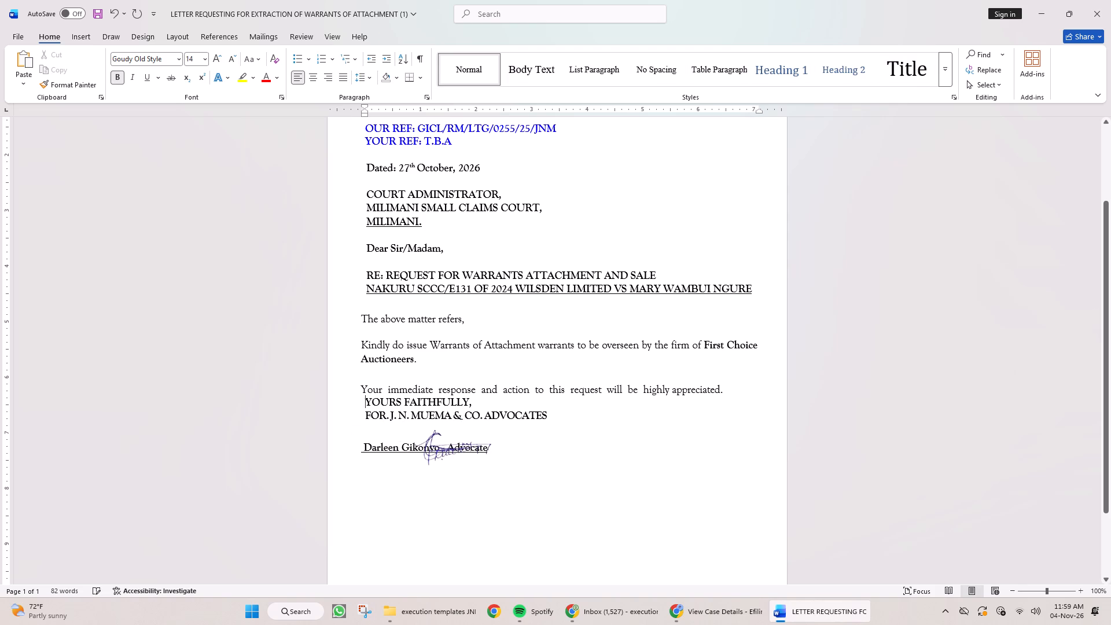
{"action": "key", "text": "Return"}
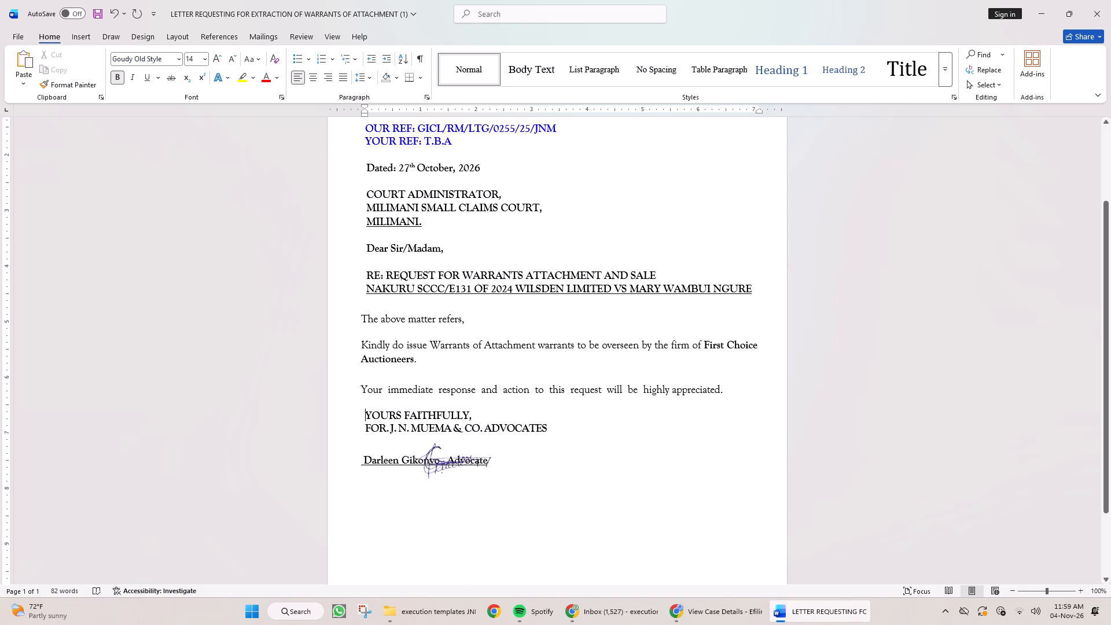
Move the signature image back between the firm line and the start of the signatory's name.
{"action": "scroll", "coordinate": [525, 376], "scroll_direction": "up", "scroll_amount": 11}
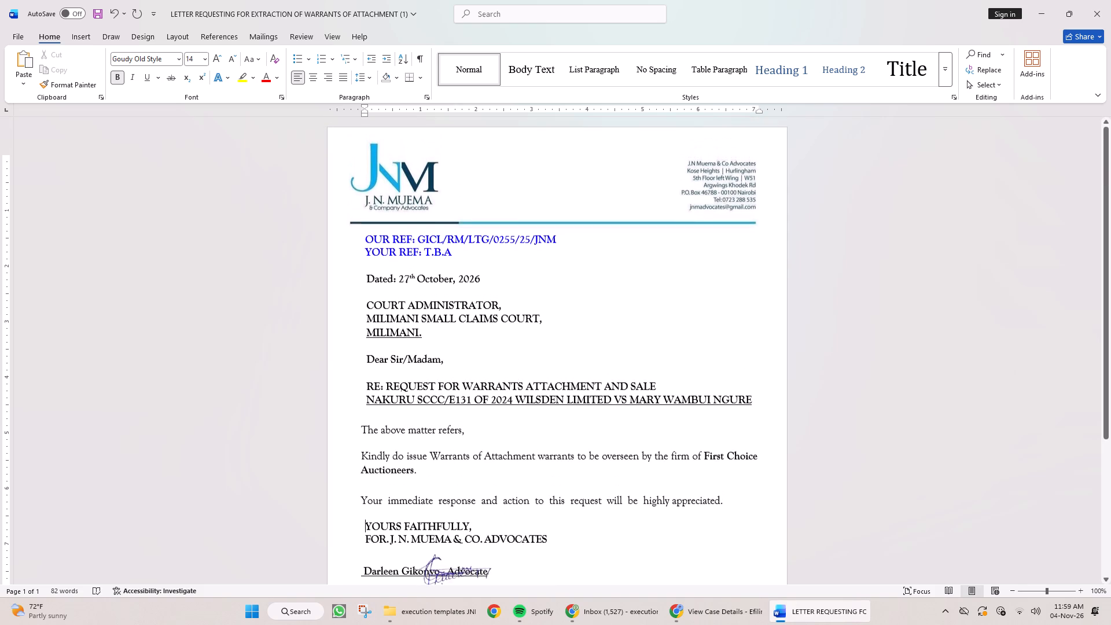
{"action": "left_click", "coordinate": [483, 211]}
{"action": "left_click", "coordinate": [484, 319]}
{"action": "scroll", "coordinate": [536, 363], "scroll_direction": "down", "scroll_amount": 11}
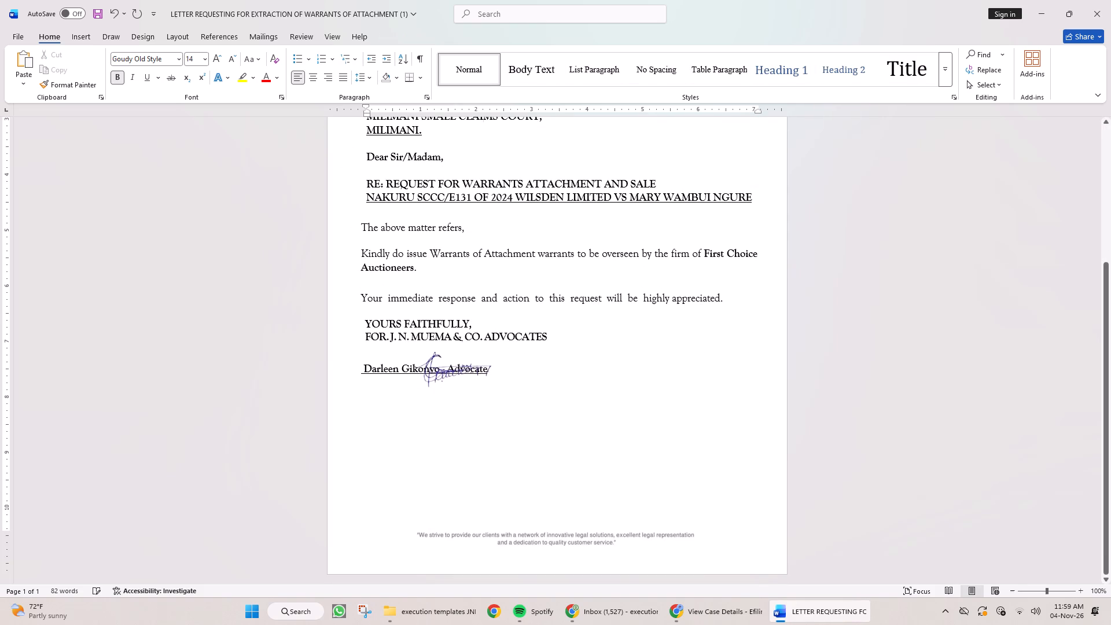
{"action": "scroll", "coordinate": [566, 381], "scroll_direction": "down", "scroll_amount": 7}
{"action": "left_click_drag", "start_coordinate": [488, 385], "coordinate": [446, 372]}
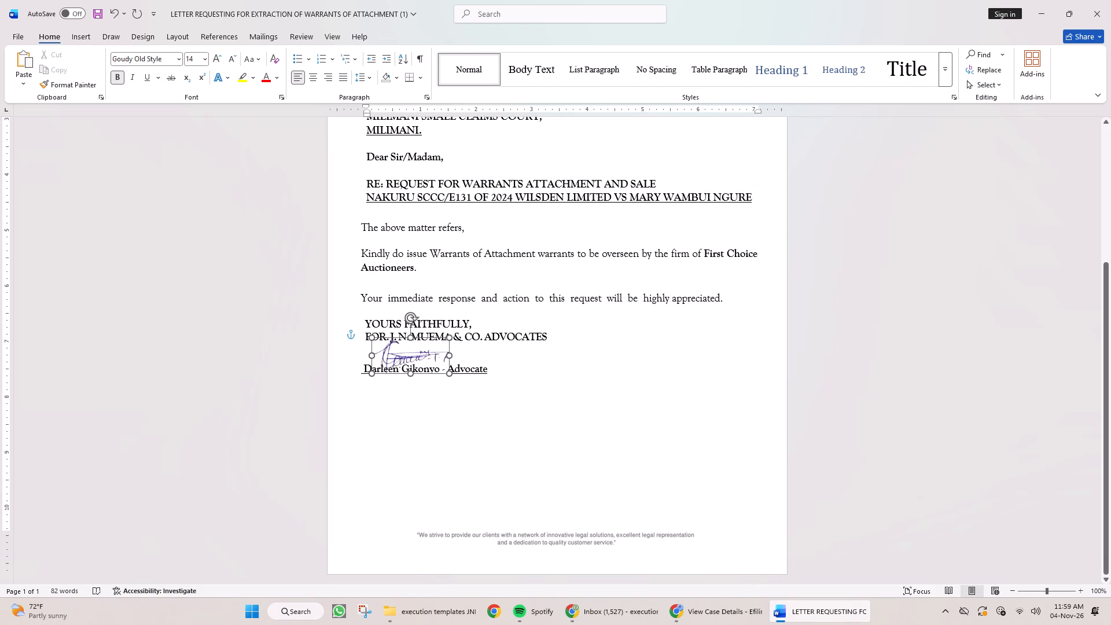
{"action": "left_click_drag", "start_coordinate": [446, 372], "coordinate": [443, 374]}
{"action": "left_click", "coordinate": [446, 416]}
{"action": "scroll", "coordinate": [518, 421], "scroll_direction": "down", "scroll_amount": 15}
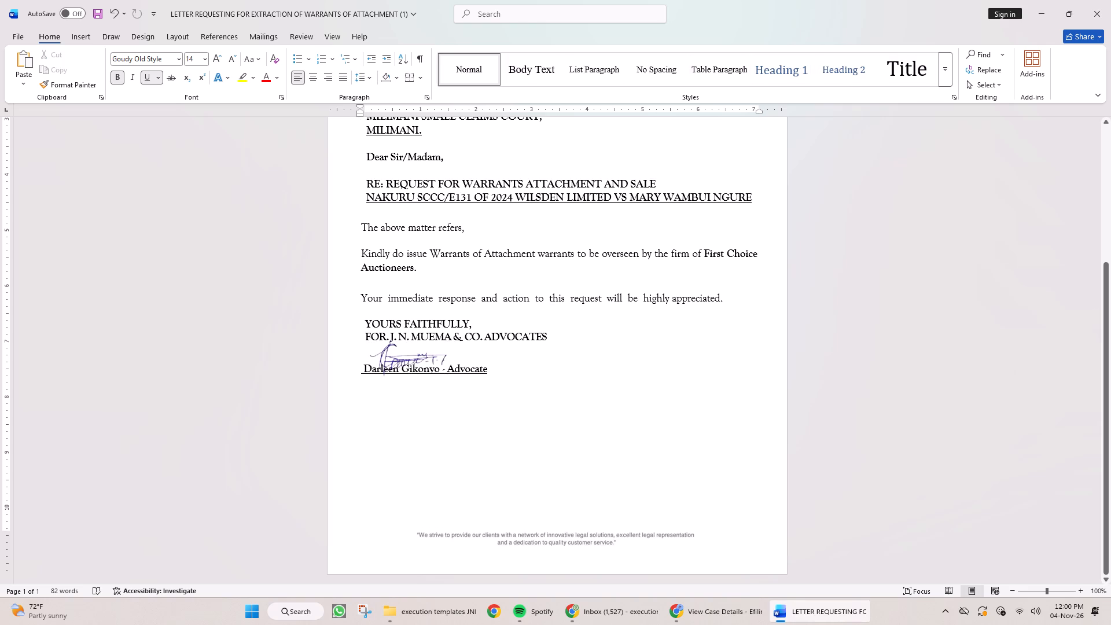
Save the letter as a Word Document in the "execution templates JNM" folder, keeping its file name.
{"action": "left_click", "coordinate": [19, 39]}
{"action": "left_click", "coordinate": [59, 190]}
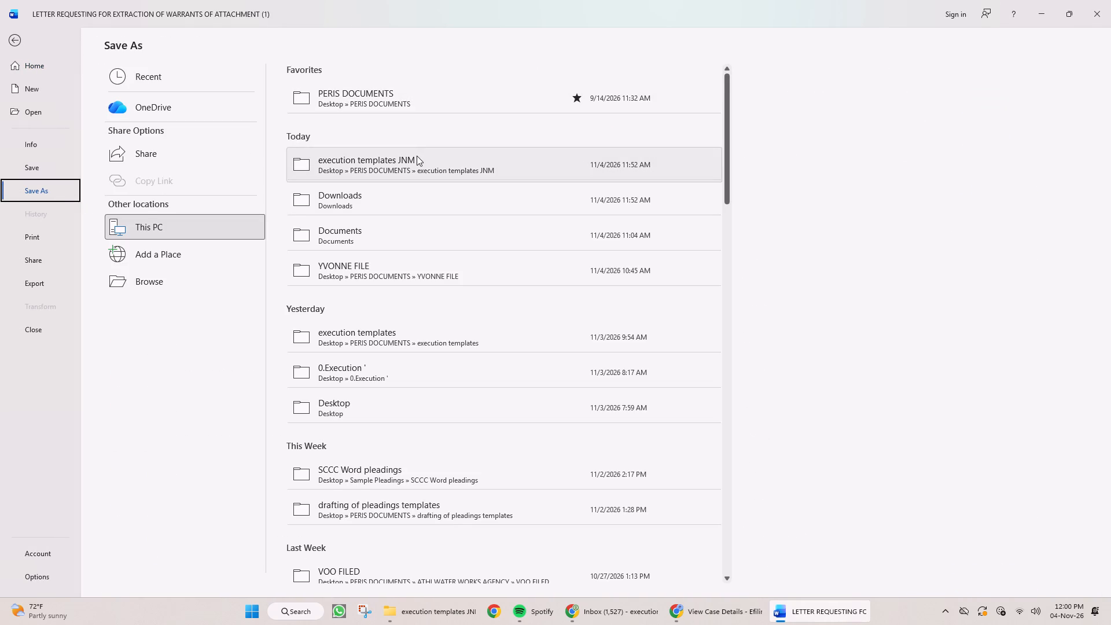
{"action": "left_click", "coordinate": [417, 156]}
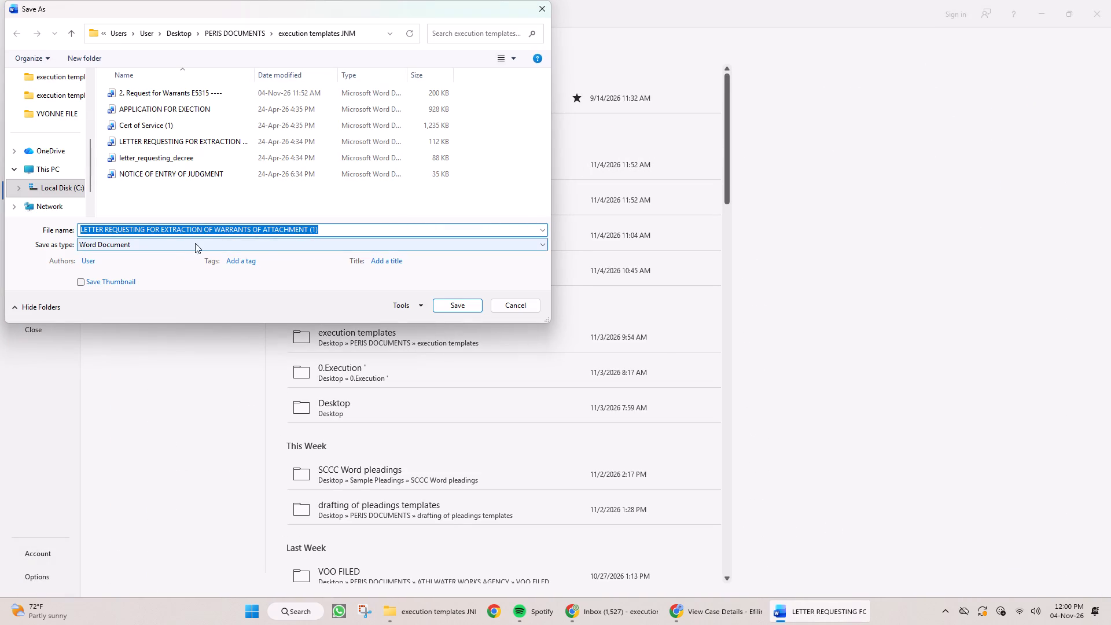
{"action": "left_click", "coordinate": [158, 244]}
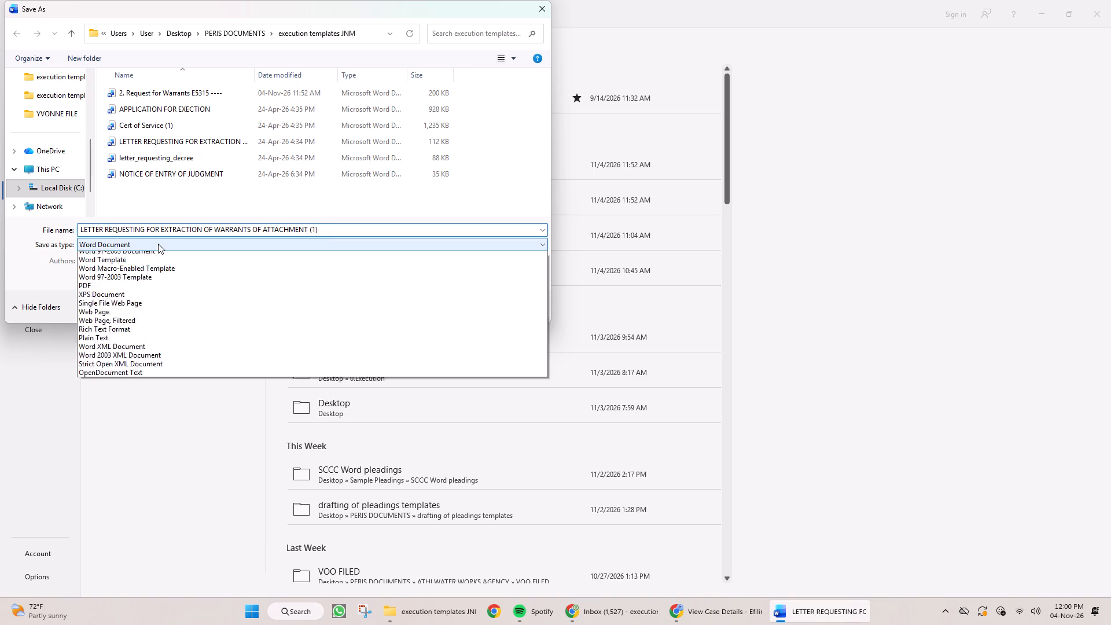
{"action": "left_click", "coordinate": [160, 209]}
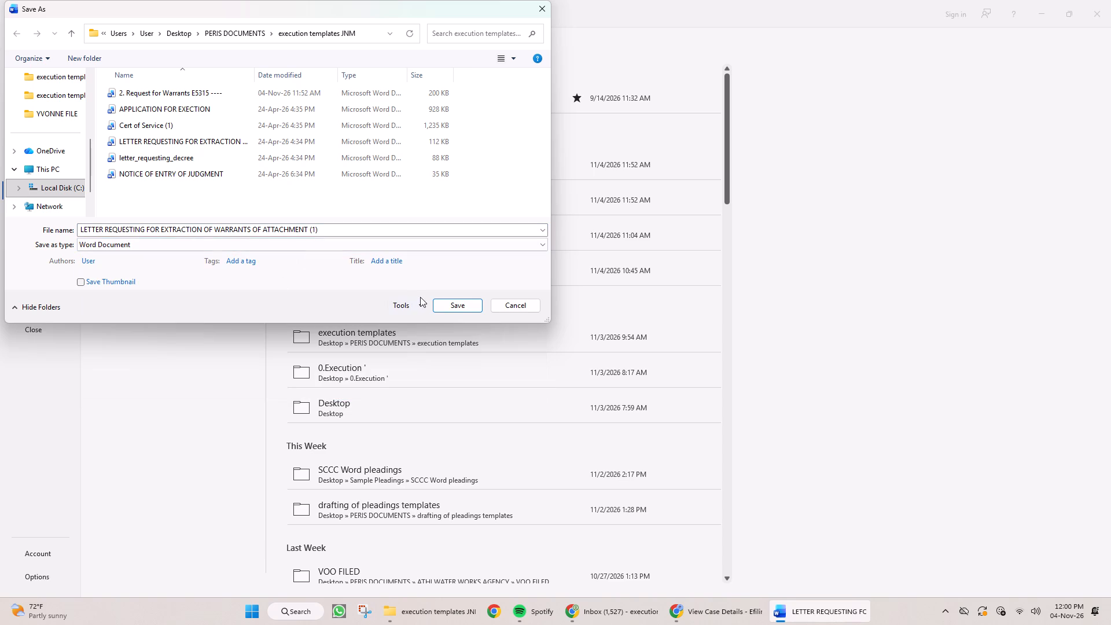
{"action": "left_click", "coordinate": [453, 304]}
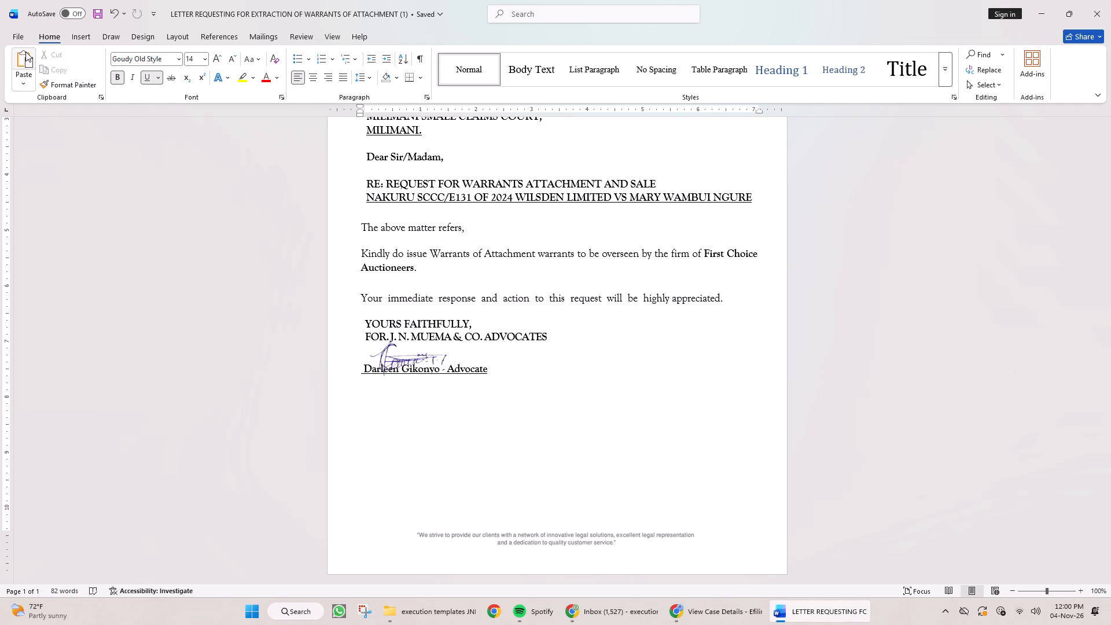
Save a PDF copy of the letter under the same name in the "execution templates JNM" folder.
{"action": "left_click", "coordinate": [20, 38]}
{"action": "left_click", "coordinate": [59, 190]}
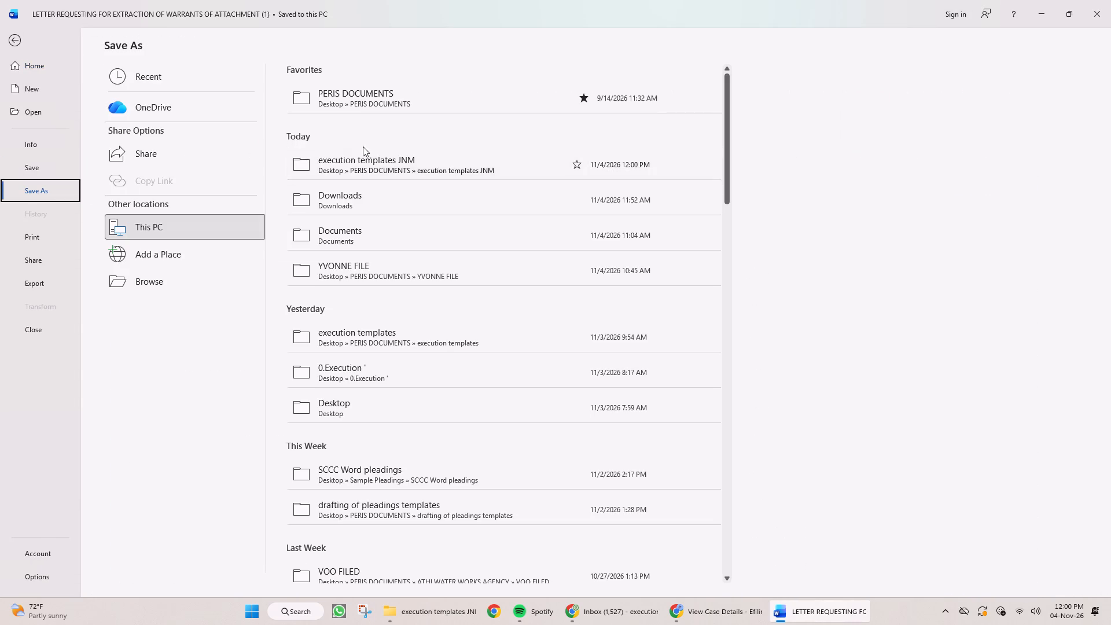
{"action": "left_click", "coordinate": [384, 161]}
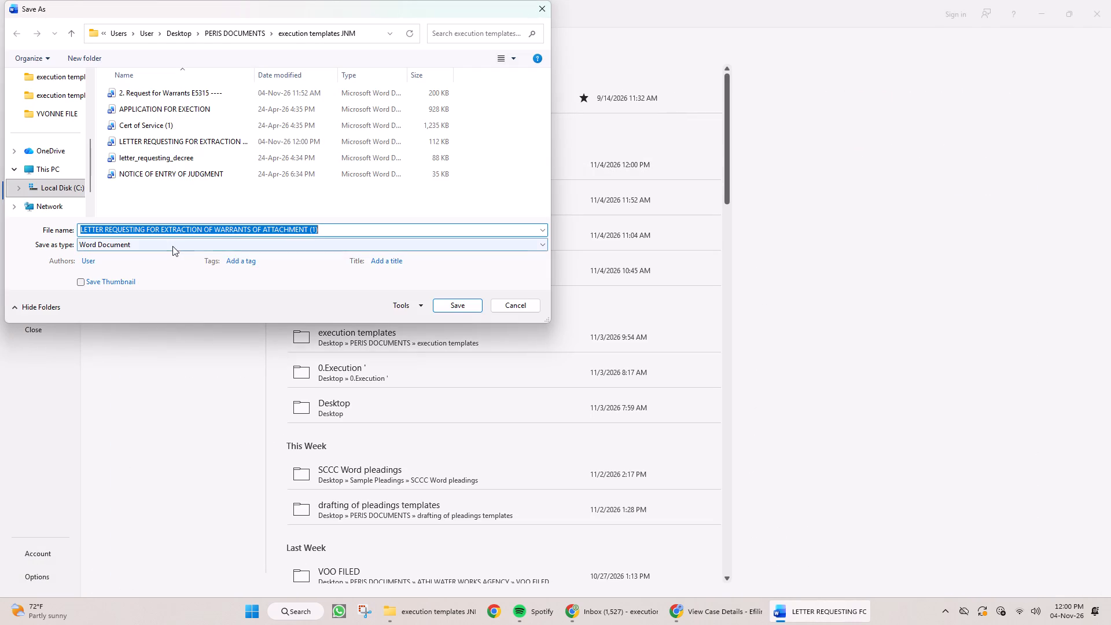
{"action": "left_click", "coordinate": [172, 246]}
{"action": "left_click", "coordinate": [199, 308]}
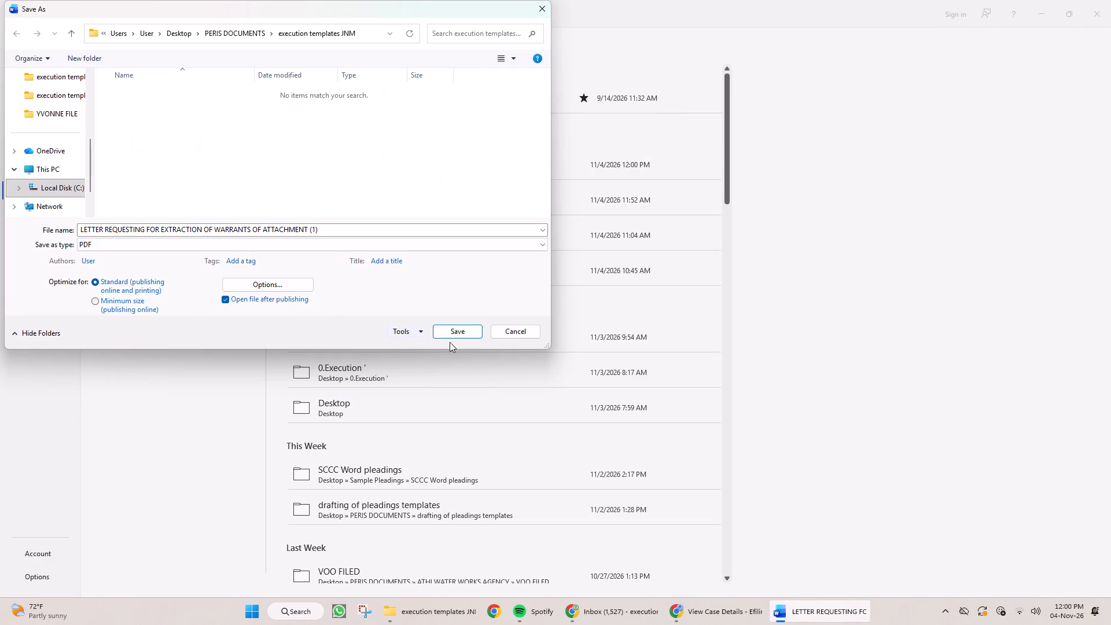
{"action": "left_click", "coordinate": [458, 333]}
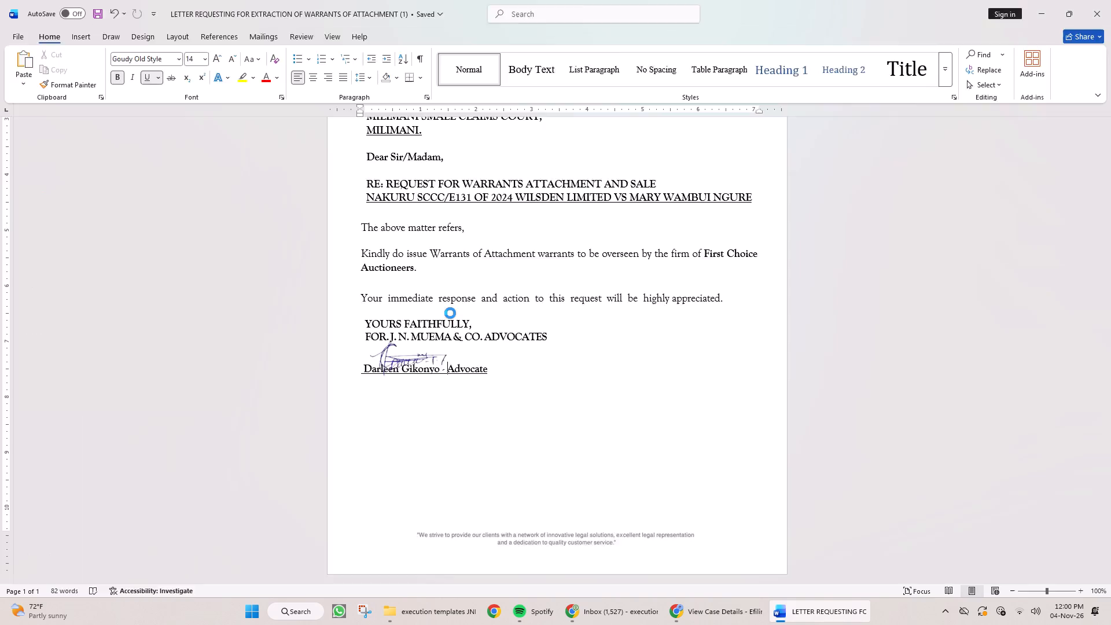
Review the exported PDF of the warrants of attachment request letter, from the letterhead to the signature block.
{"action": "scroll", "coordinate": [693, 395], "scroll_direction": "down", "scroll_amount": 4}
{"action": "scroll", "coordinate": [520, 344], "scroll_direction": "up", "scroll_amount": 6}
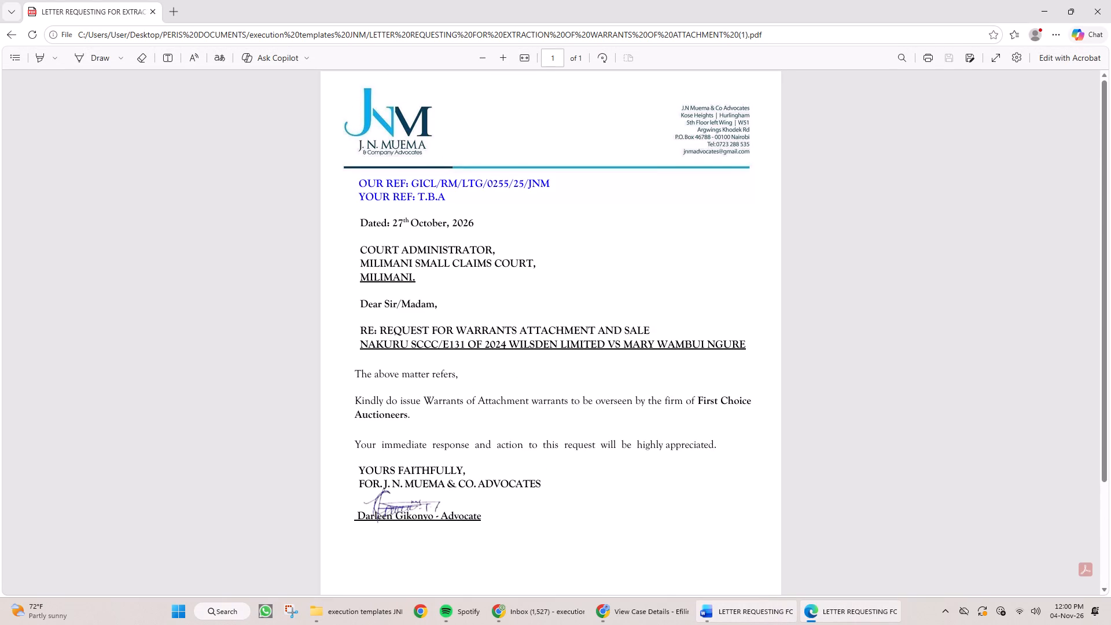
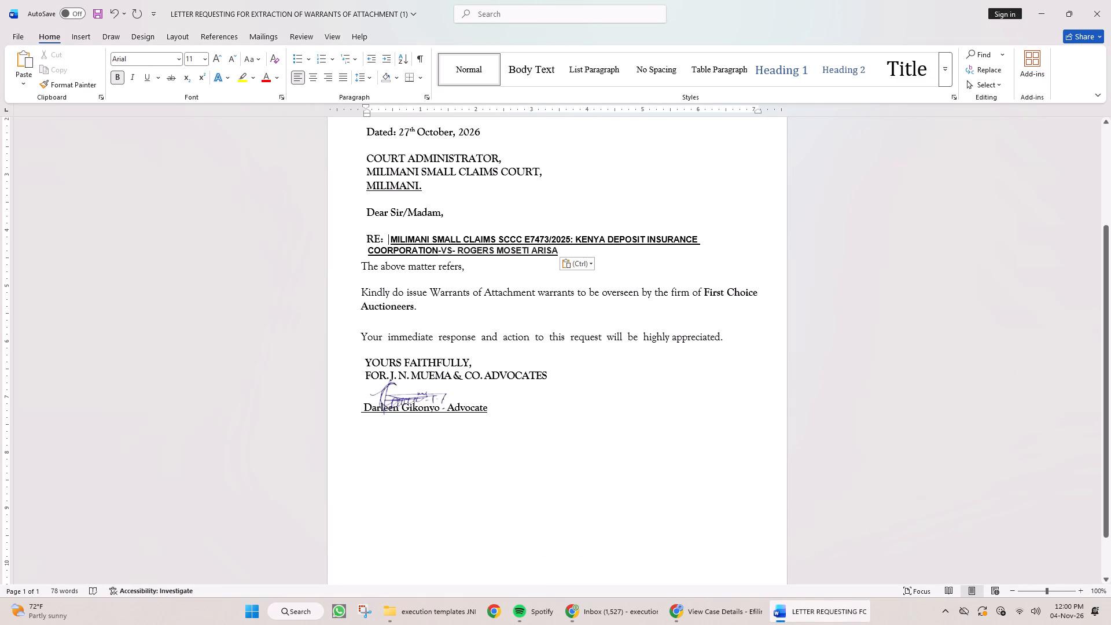
Delete the extra spacing between "RE:" and the case title in the subject line.
{"action": "key", "text": "BackSpace"}
{"action": "key", "text": "BackSpace"}
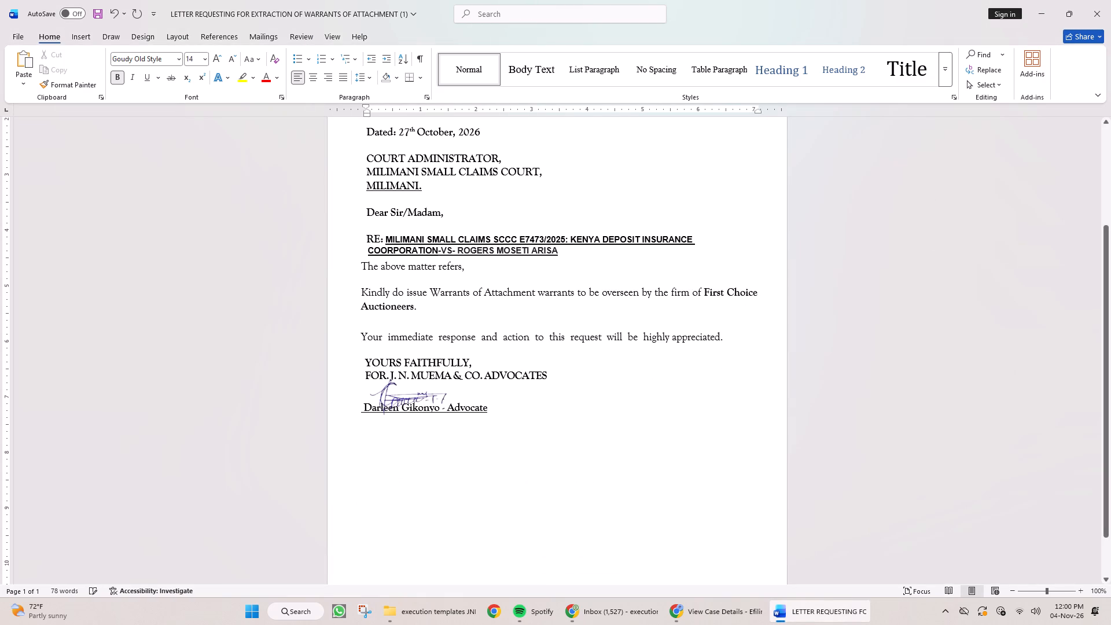
Set the whole two-line RE subject heading to Goudy Old Style, size 14.
{"action": "left_click_drag", "start_coordinate": [364, 237], "coordinate": [564, 248]}
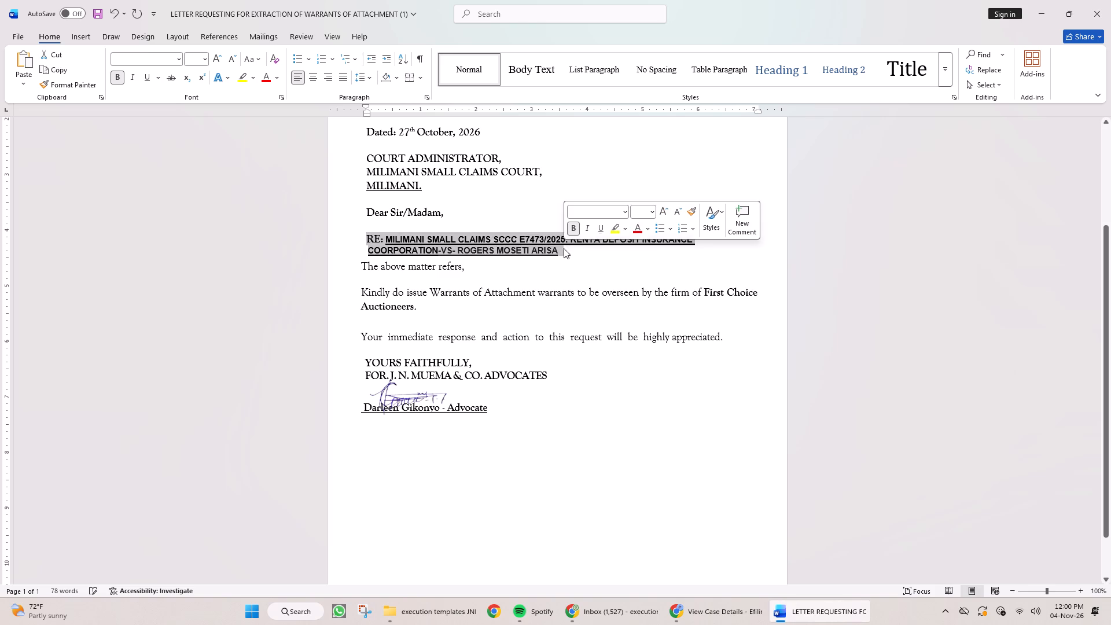
{"action": "left_click", "coordinate": [623, 213]}
{"action": "left_click", "coordinate": [620, 292]}
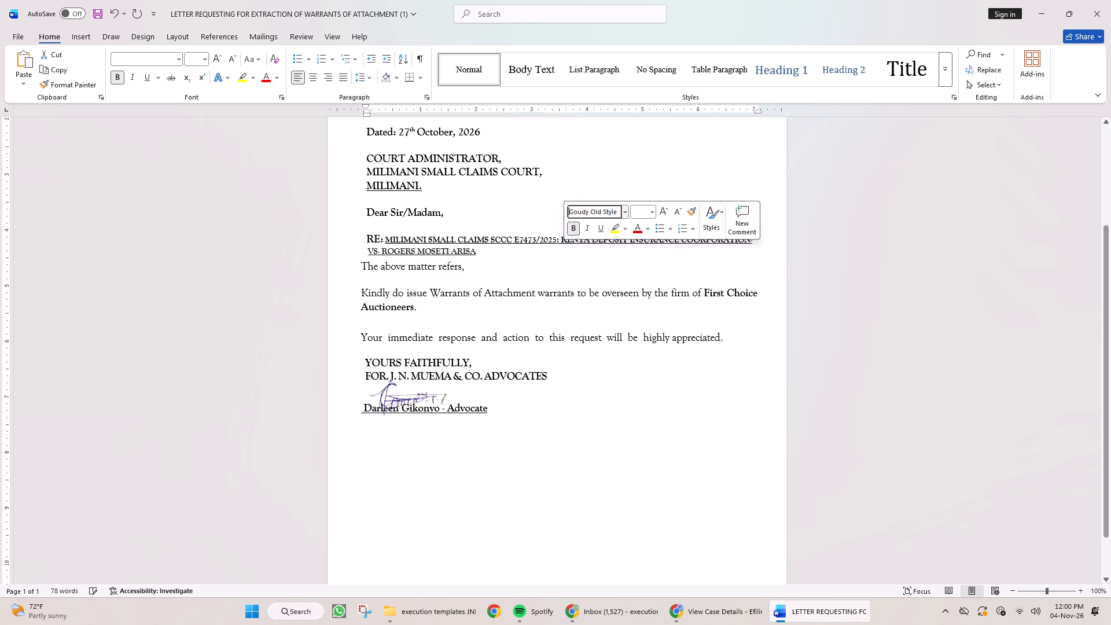
{"action": "left_click", "coordinate": [654, 212]}
{"action": "left_click", "coordinate": [642, 293]}
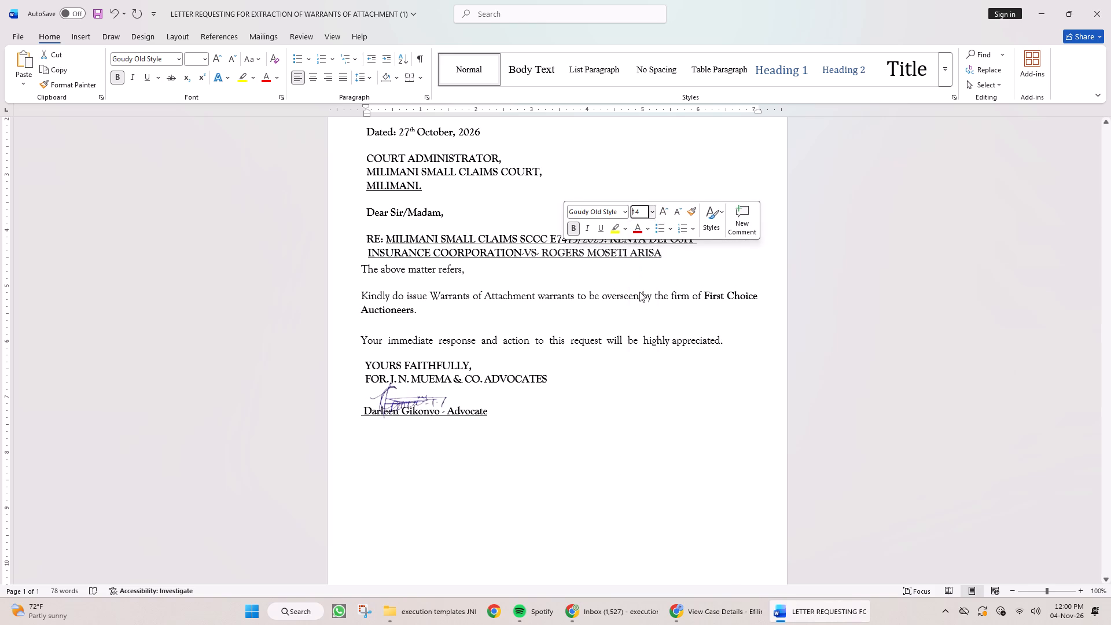
{"action": "left_click", "coordinate": [512, 262]}
Remove the underline from the subject heading's first line, from "MILIMANI SMALL CLAIMS" to "DEPOSIT".
{"action": "left_click_drag", "start_coordinate": [387, 241], "coordinate": [638, 232]}
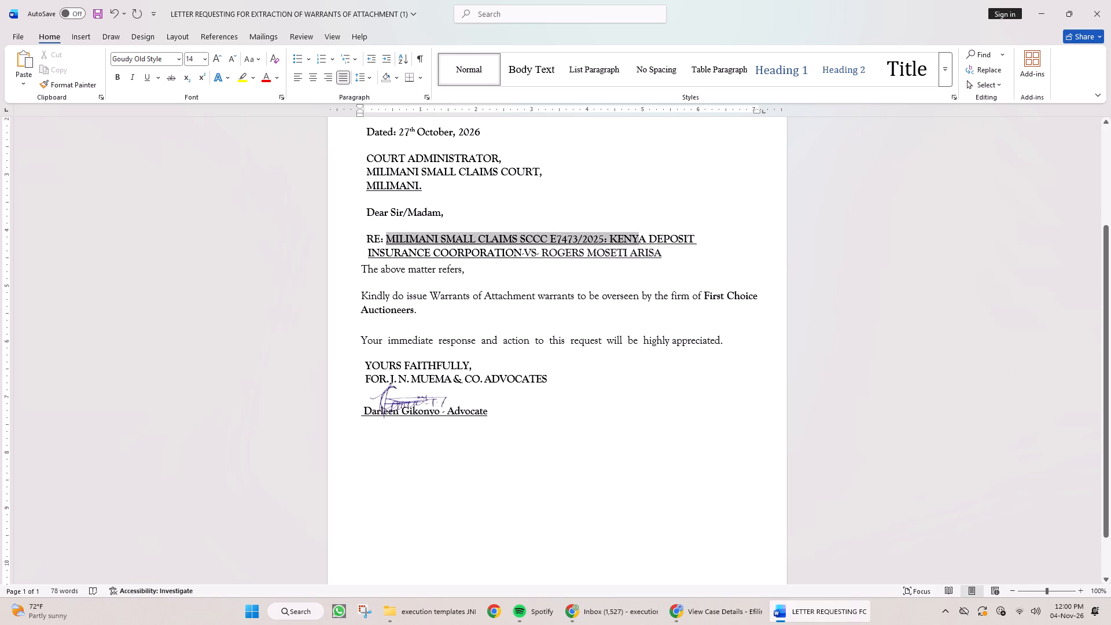
{"action": "left_click_drag", "start_coordinate": [638, 232], "coordinate": [702, 233]}
{"action": "left_click", "coordinate": [734, 212]}
{"action": "left_click_drag", "start_coordinate": [601, 260], "coordinate": [608, 259]}
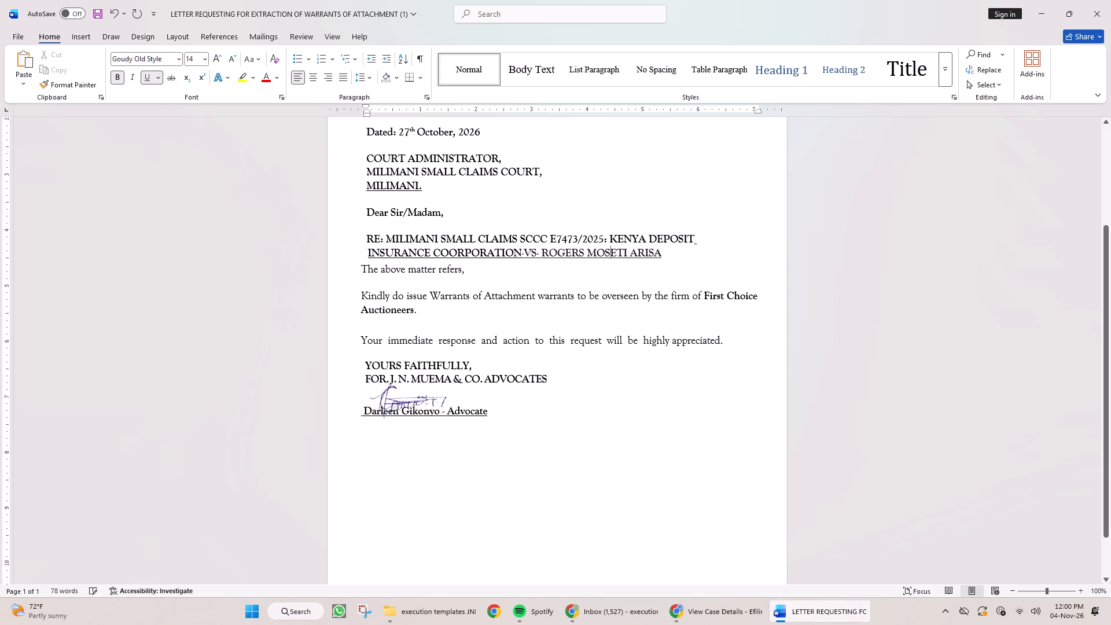
Retype the space after "DEPOSIT" in the subject heading and delete the character that follows it.
{"action": "left_click", "coordinate": [708, 238]}
{"action": "key", "text": "BackSpace"}
{"action": "key", "text": "space"}
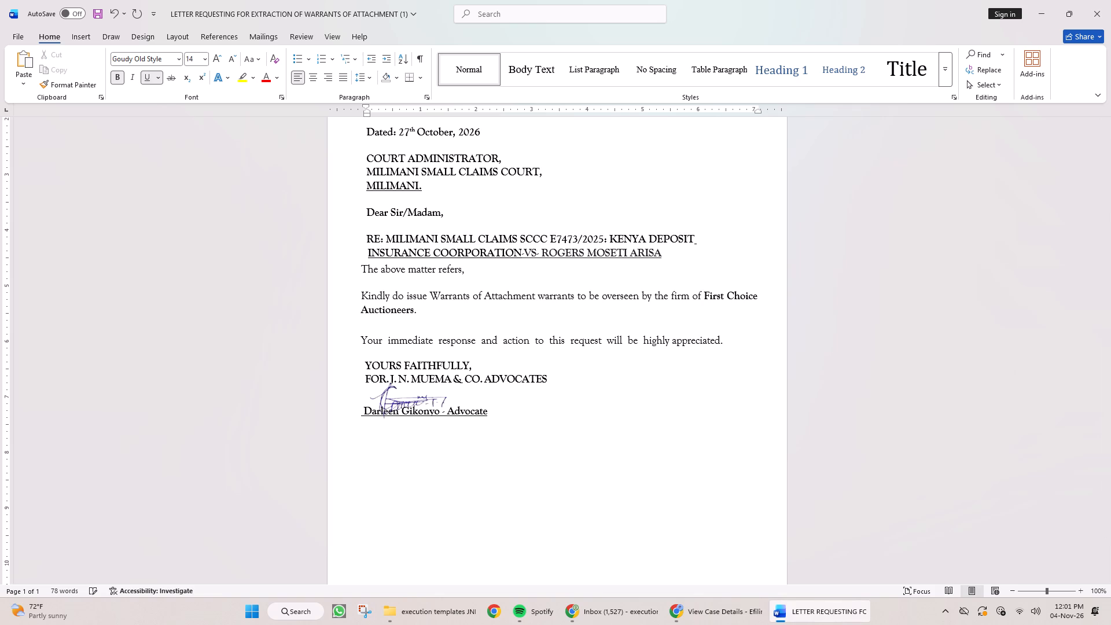
{"action": "left_click", "coordinate": [711, 238]}
{"action": "key", "text": "Delete"}
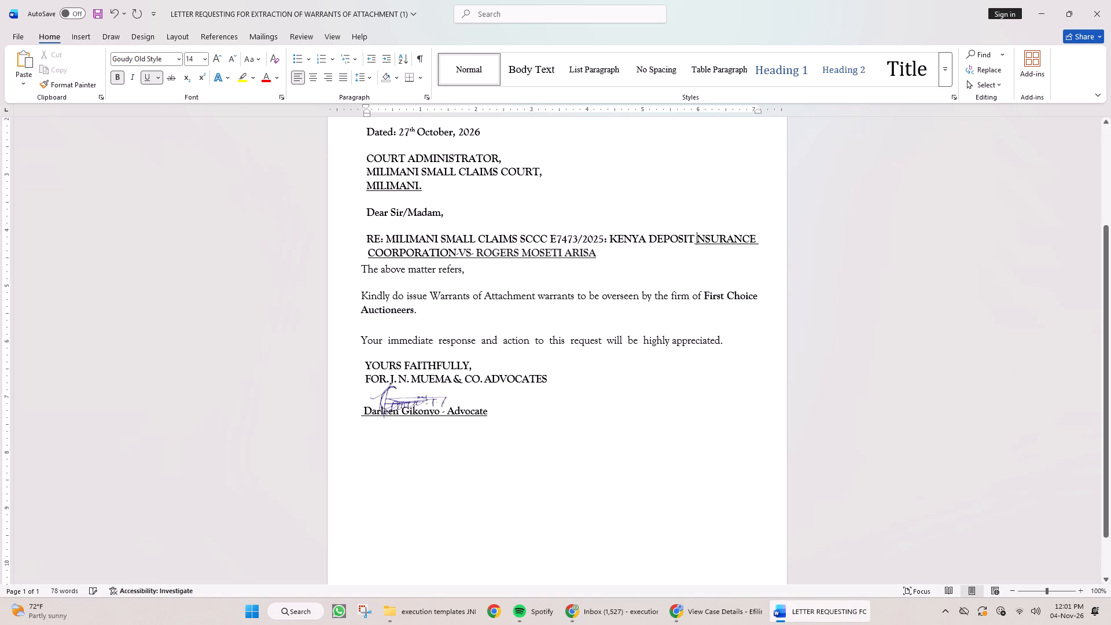
Add three spaces before "COORPORATION", indent the subject heading, and bring its indent back near the left margin.
{"action": "left_click", "coordinate": [363, 255]}
{"action": "key", "text": "space"}
{"action": "key", "text": "space"}
{"action": "key", "text": "space"}
{"action": "key", "text": "Tab"}
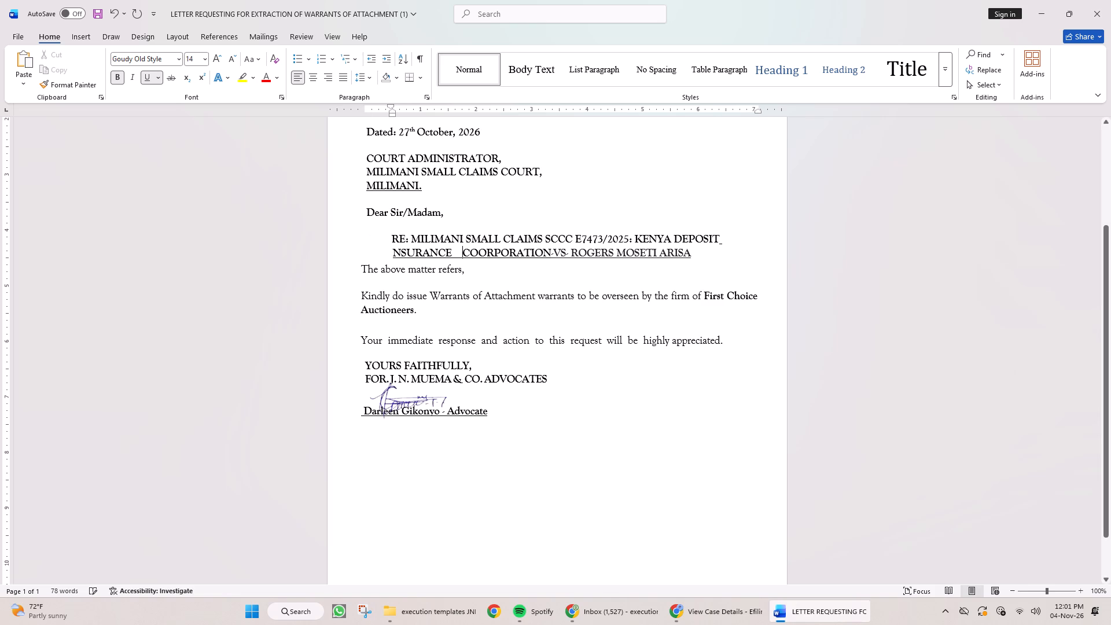
{"action": "left_click", "coordinate": [387, 241]}
{"action": "key", "text": "BackSpace"}
{"action": "key", "text": "BackSpace"}
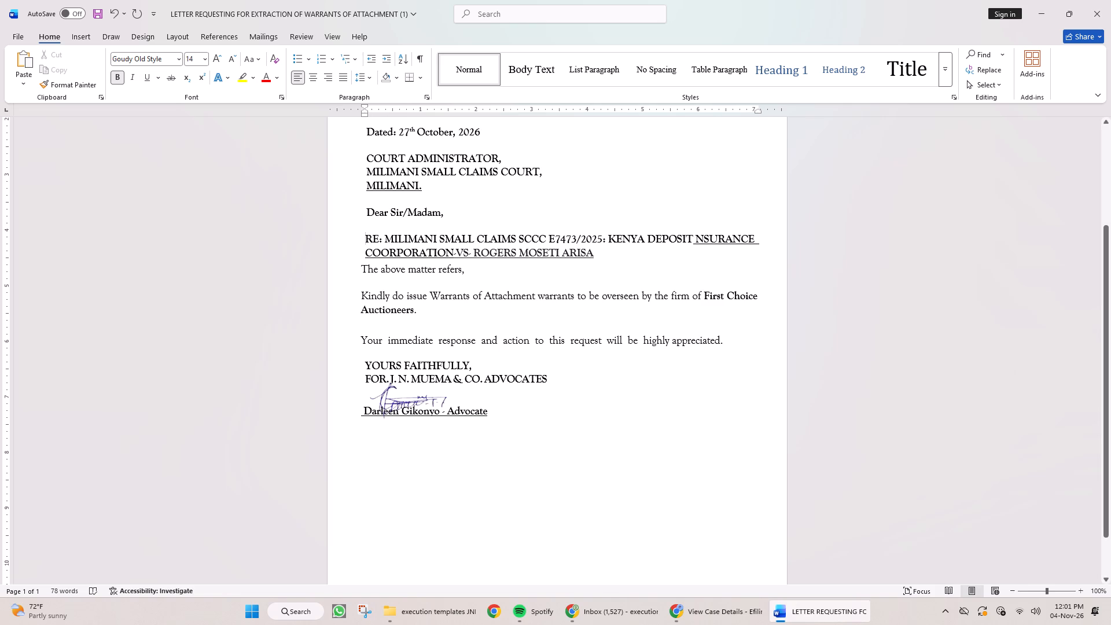
Remove the underline from "DEPOSIT NSURANCE" in the subject heading.
{"action": "left_click_drag", "start_coordinate": [688, 239], "coordinate": [748, 236]}
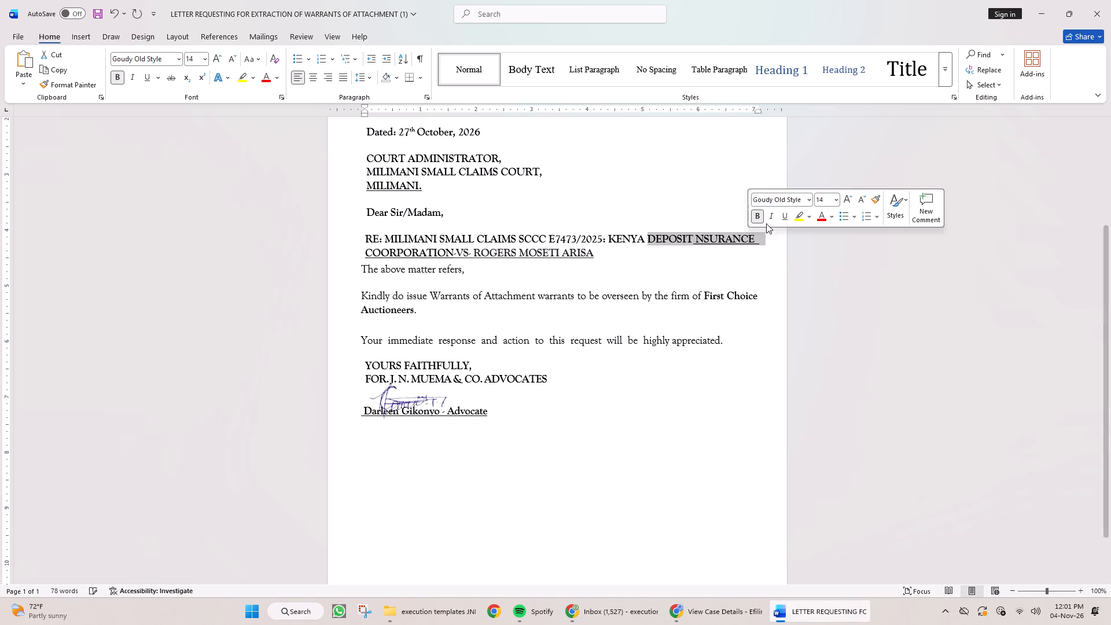
{"action": "left_click", "coordinate": [788, 215]}
{"action": "left_click", "coordinate": [788, 215]}
Add a full stop at the end of the subject heading, after the respondent's name.
{"action": "left_click", "coordinate": [663, 254]}
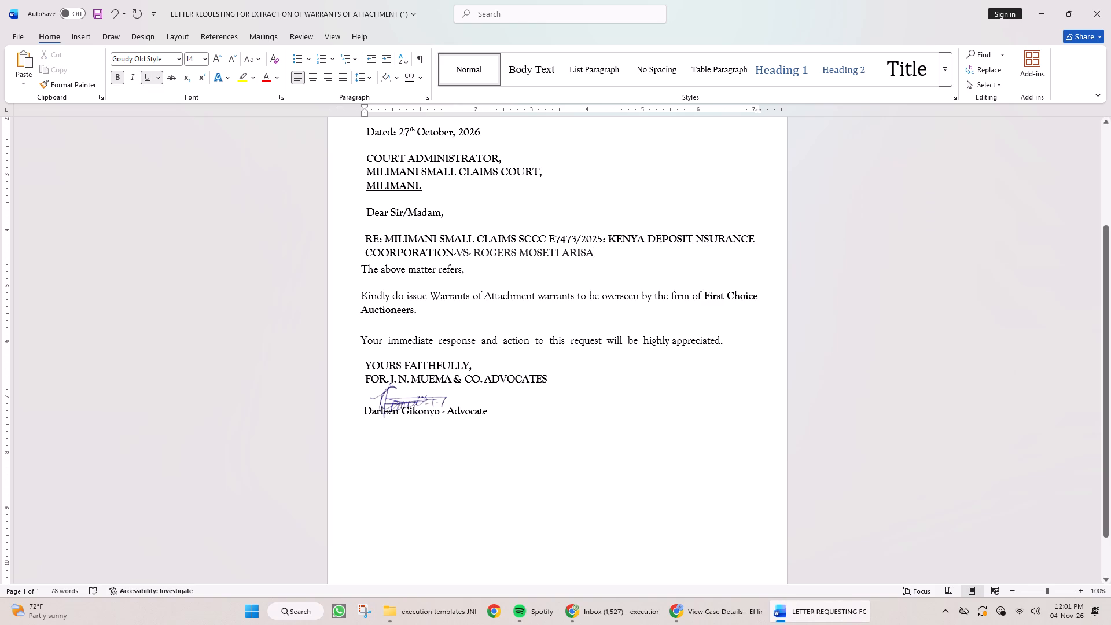
{"action": "key", "text": "period"}
Review the letter's layout and wording from the letterhead and references down to the sign-off and footer.
{"action": "left_click", "coordinate": [457, 302]}
{"action": "left_click", "coordinate": [431, 318]}
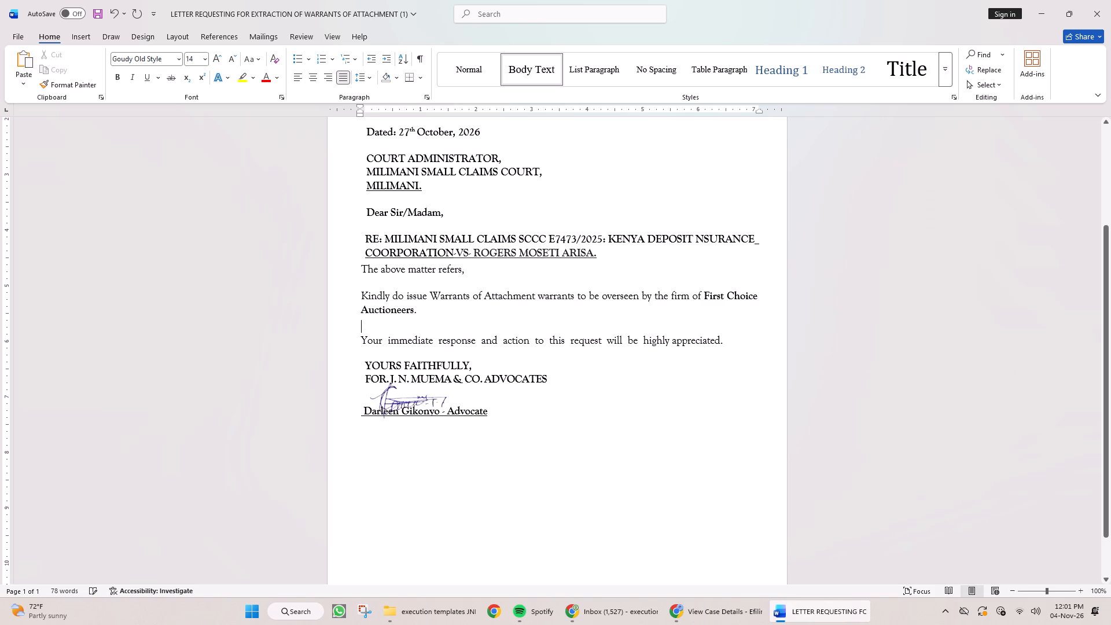
{"action": "left_click", "coordinate": [391, 285]}
{"action": "left_click", "coordinate": [421, 323]}
{"action": "scroll", "coordinate": [571, 370], "scroll_direction": "down", "scroll_amount": 15}
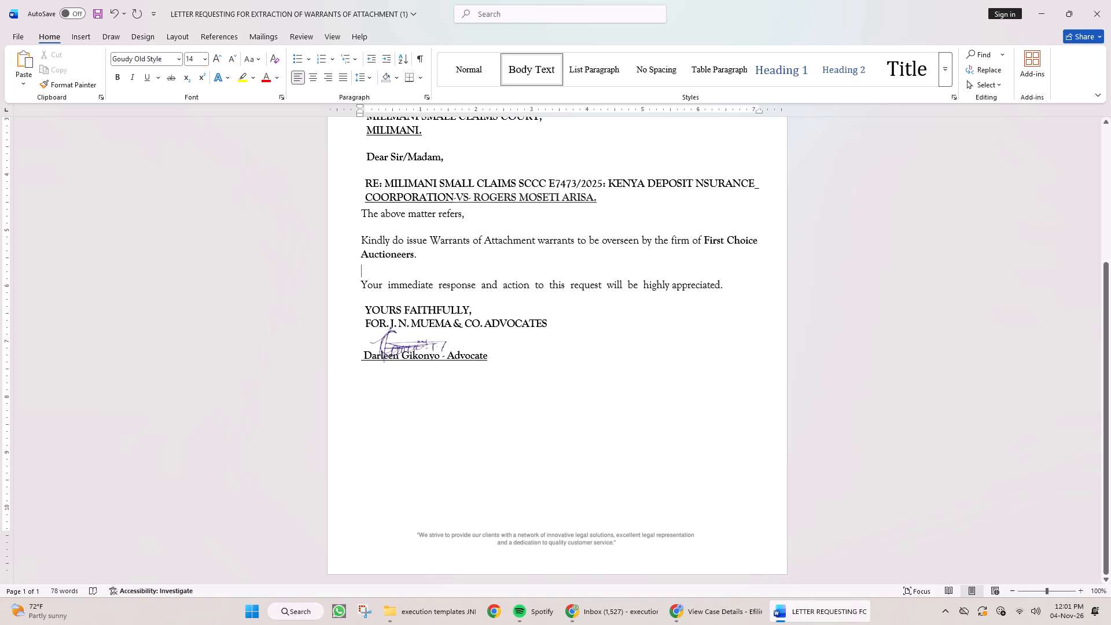
{"action": "left_click", "coordinate": [392, 297]}
{"action": "scroll", "coordinate": [652, 361], "scroll_direction": "up", "scroll_amount": 3}
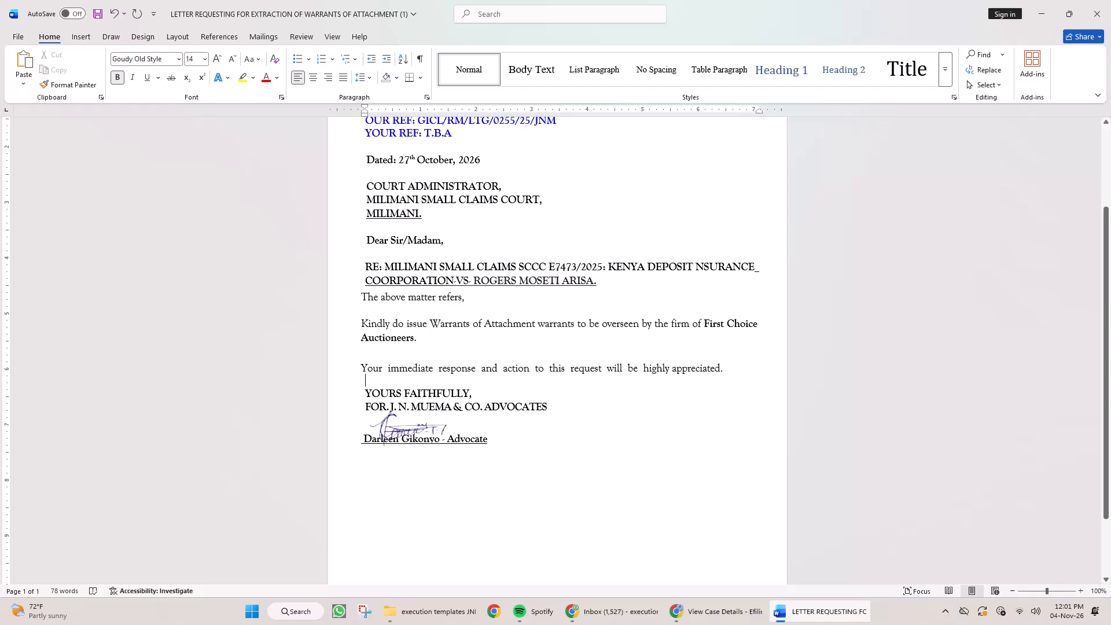
{"action": "scroll", "coordinate": [493, 341], "scroll_direction": "up", "scroll_amount": 6}
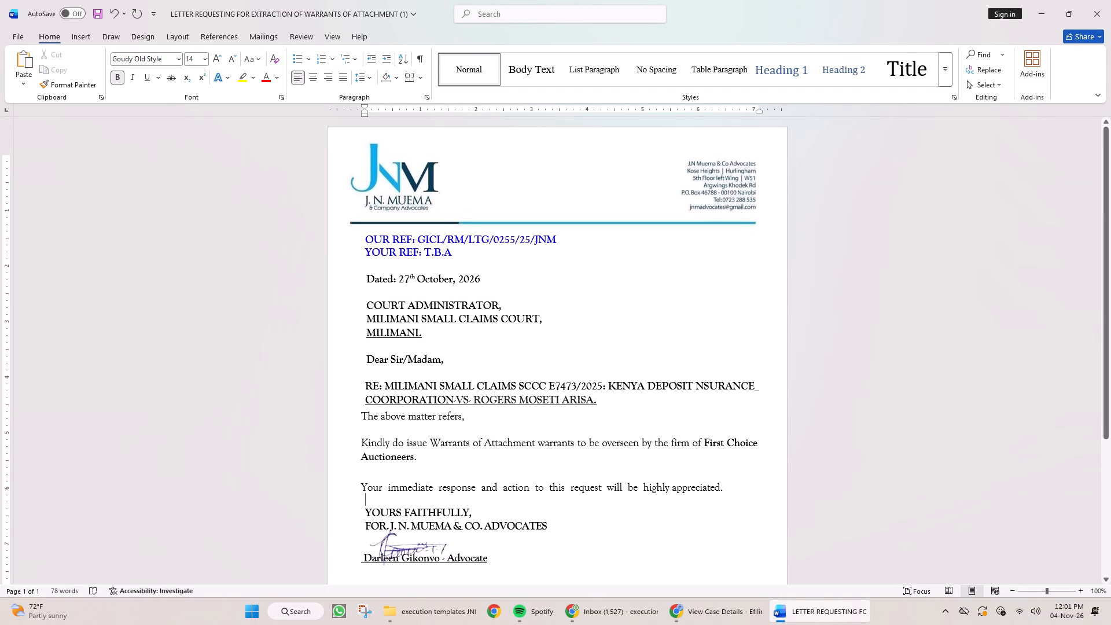
{"action": "left_click", "coordinate": [391, 259]}
{"action": "scroll", "coordinate": [524, 322], "scroll_direction": "down", "scroll_amount": 1}
{"action": "left_click", "coordinate": [471, 198]}
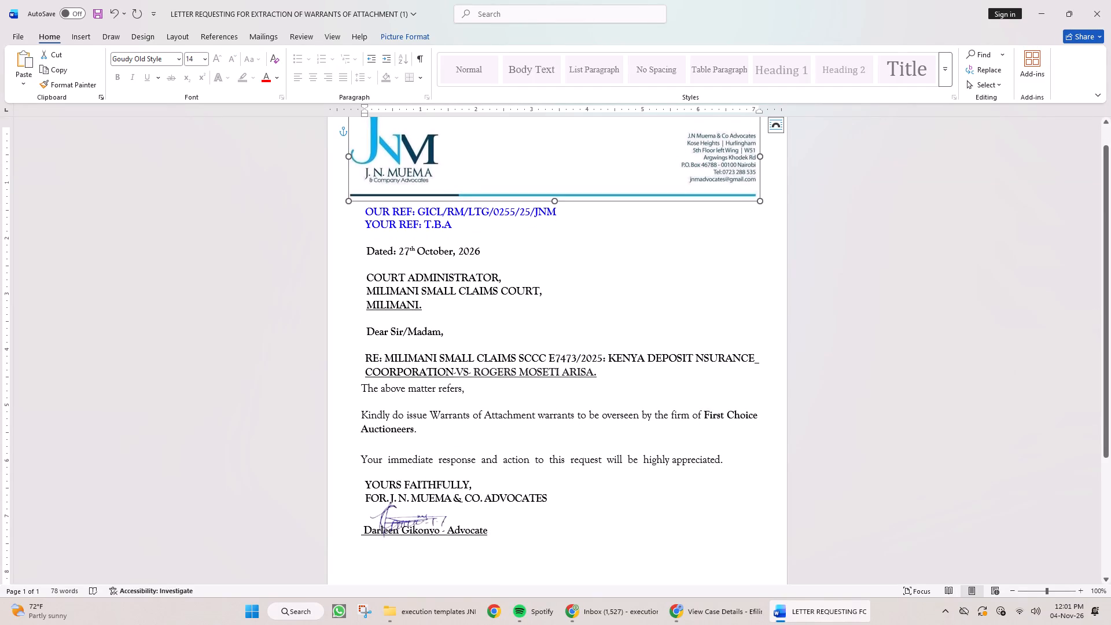
{"action": "left_click", "coordinate": [485, 208]}
{"action": "left_click", "coordinate": [399, 204]}
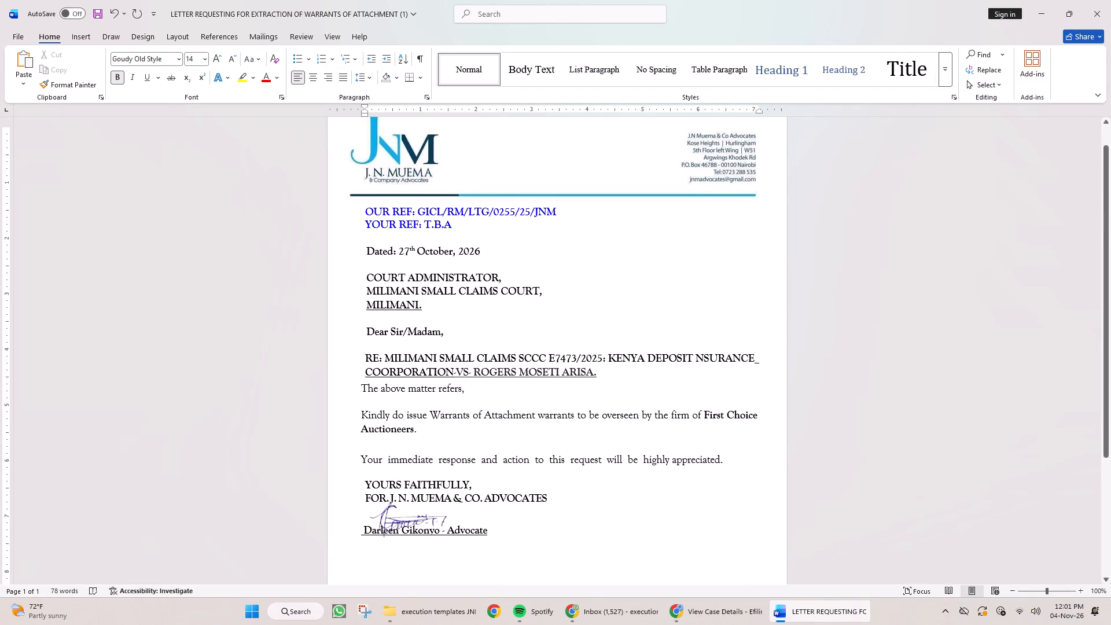
{"action": "scroll", "coordinate": [492, 323], "scroll_direction": "down", "scroll_amount": 5}
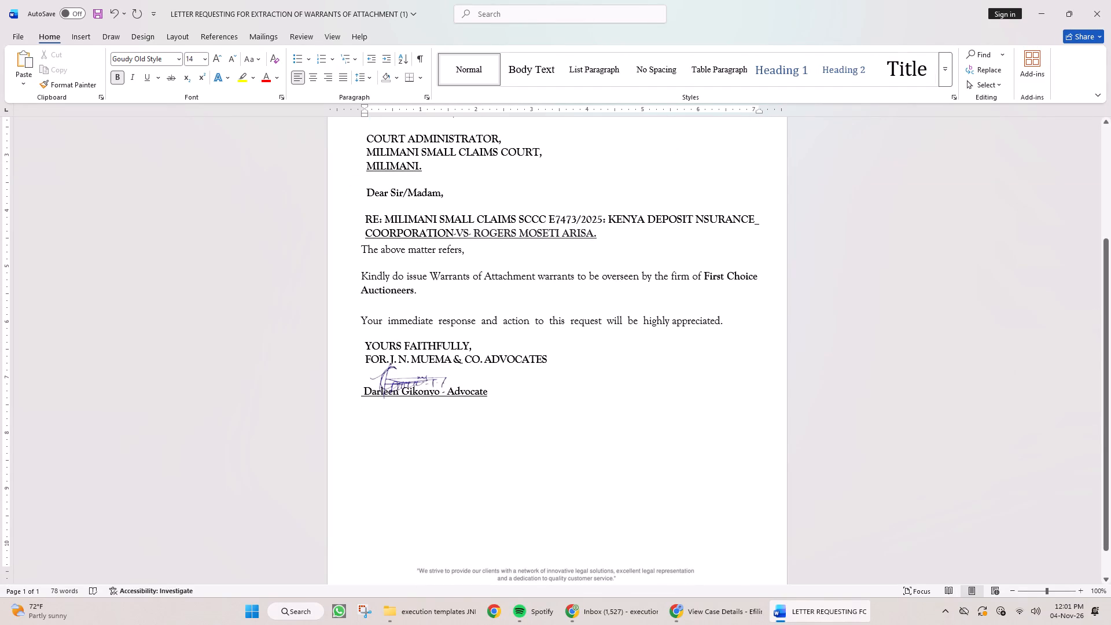
Insert a space between "COORPORATION" and "-VS-" in the subject heading.
{"action": "left_click", "coordinate": [453, 234]}
{"action": "key", "text": "space"}
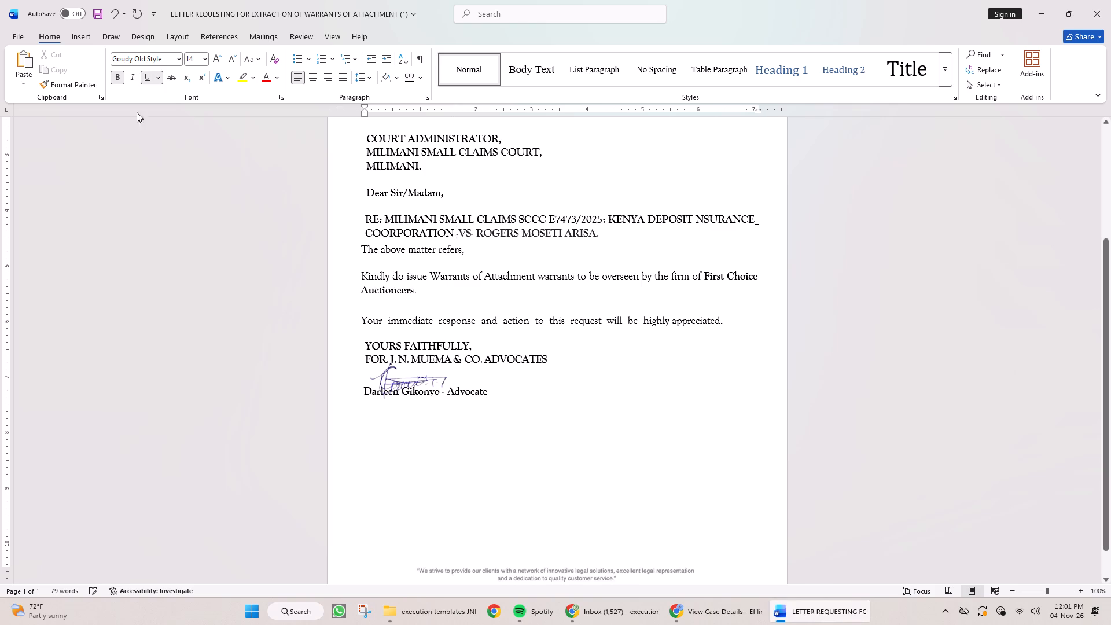
Save the letter as a PDF in the "execution templates JNM" folder under the same name, replacing the earlier PDF.
{"action": "left_click", "coordinate": [27, 39]}
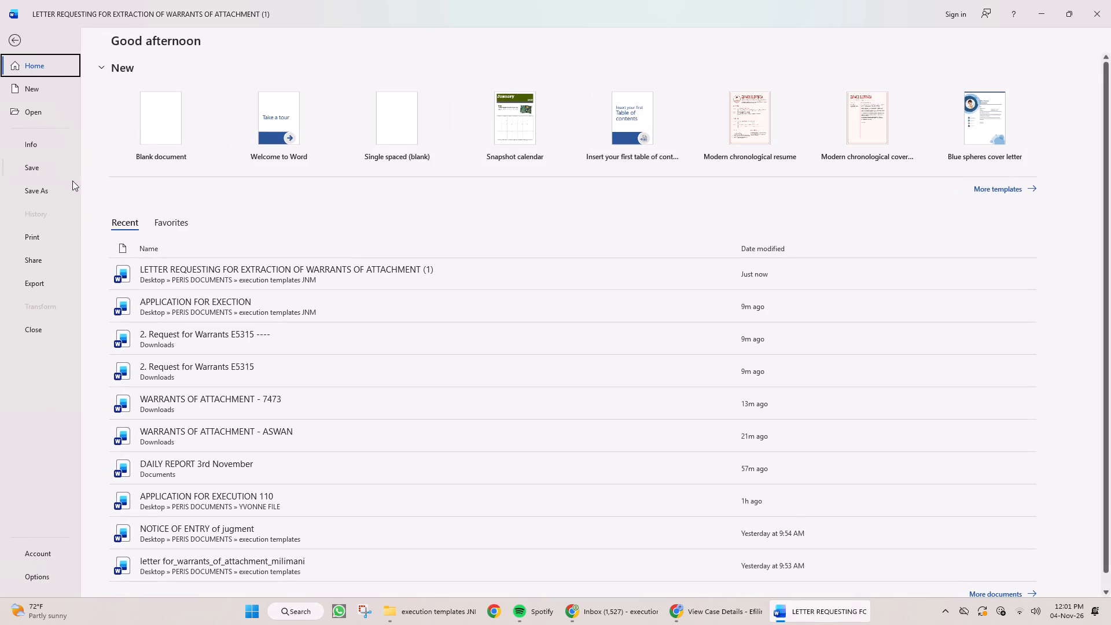
{"action": "left_click", "coordinate": [61, 195]}
{"action": "left_click", "coordinate": [404, 157]}
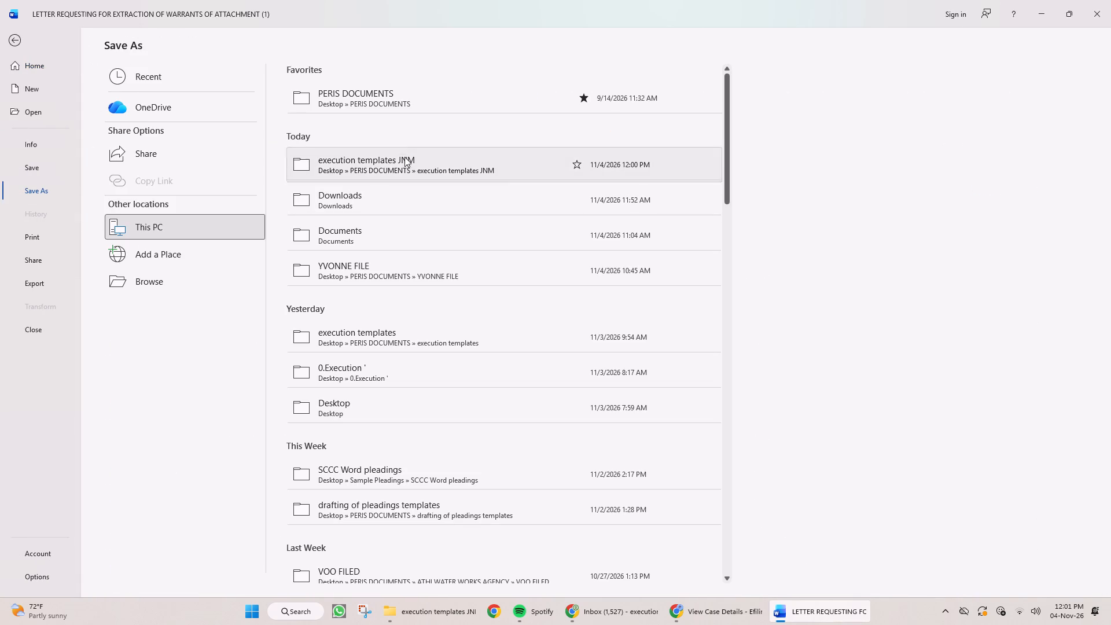
{"action": "left_click", "coordinate": [296, 241]}
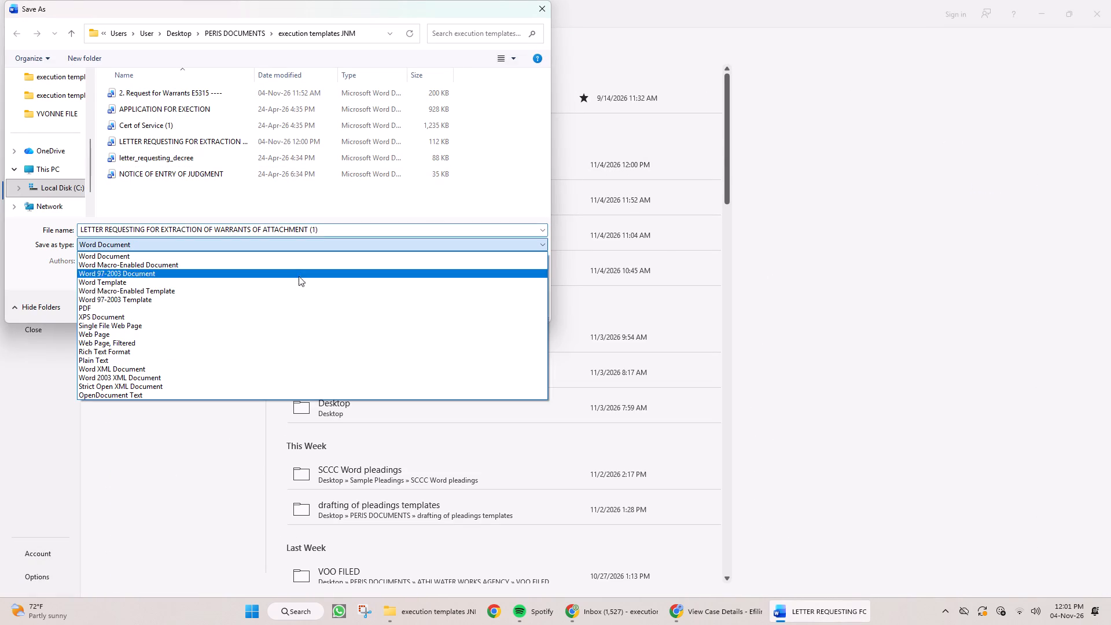
{"action": "left_click", "coordinate": [278, 305]}
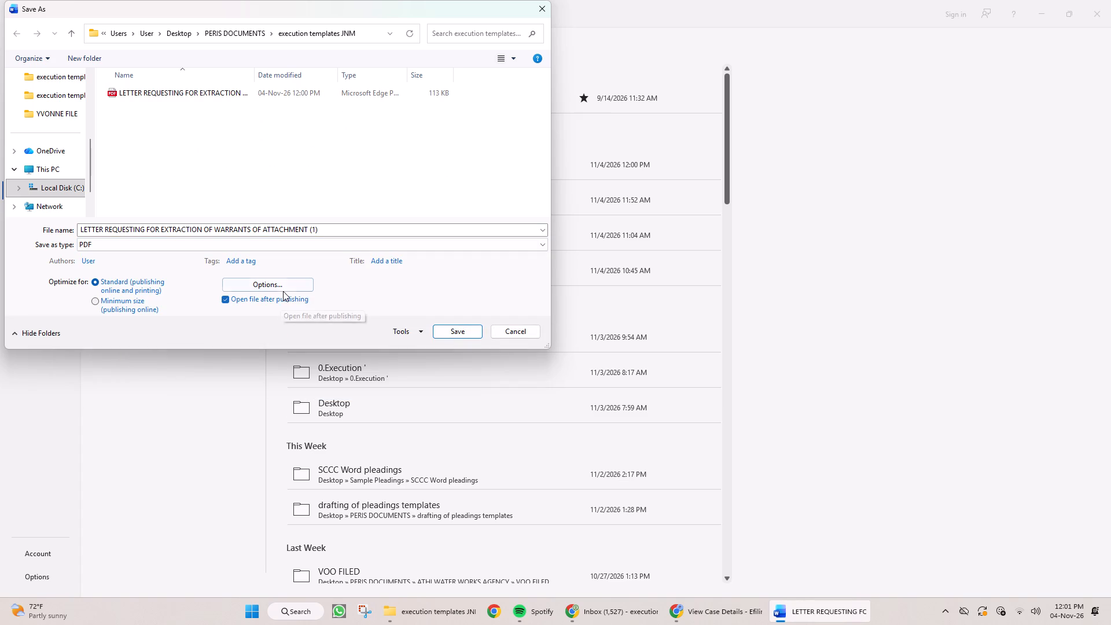
{"action": "left_click", "coordinate": [459, 330]}
{"action": "left_click", "coordinate": [317, 216]}
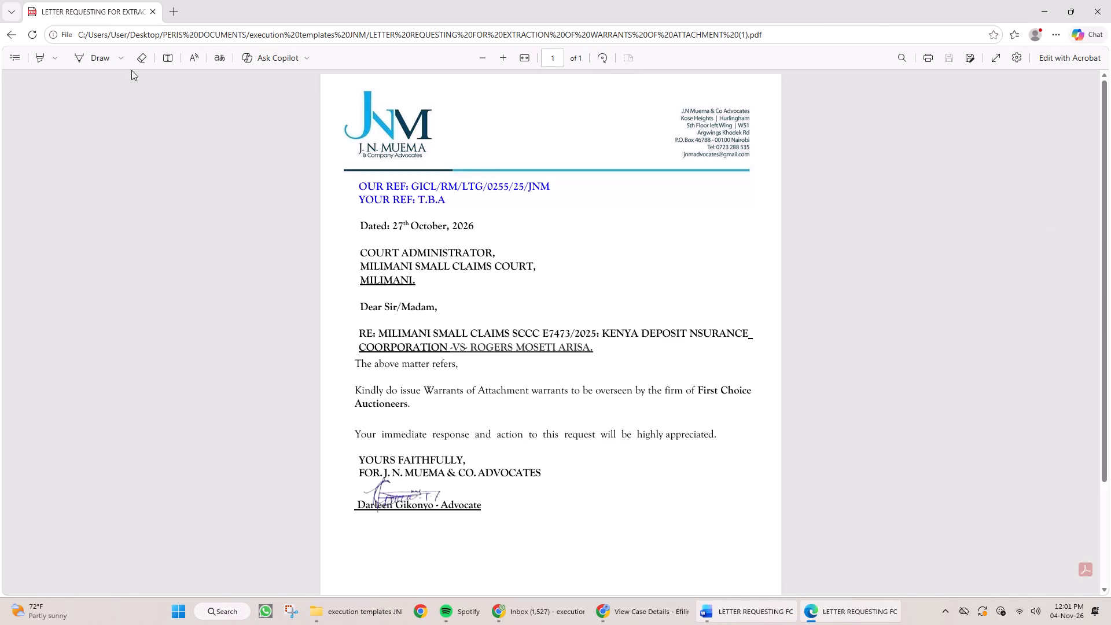
Close the exported PDF of the warrants of attachment letter and its source Word document.
{"action": "left_click", "coordinate": [153, 13]}
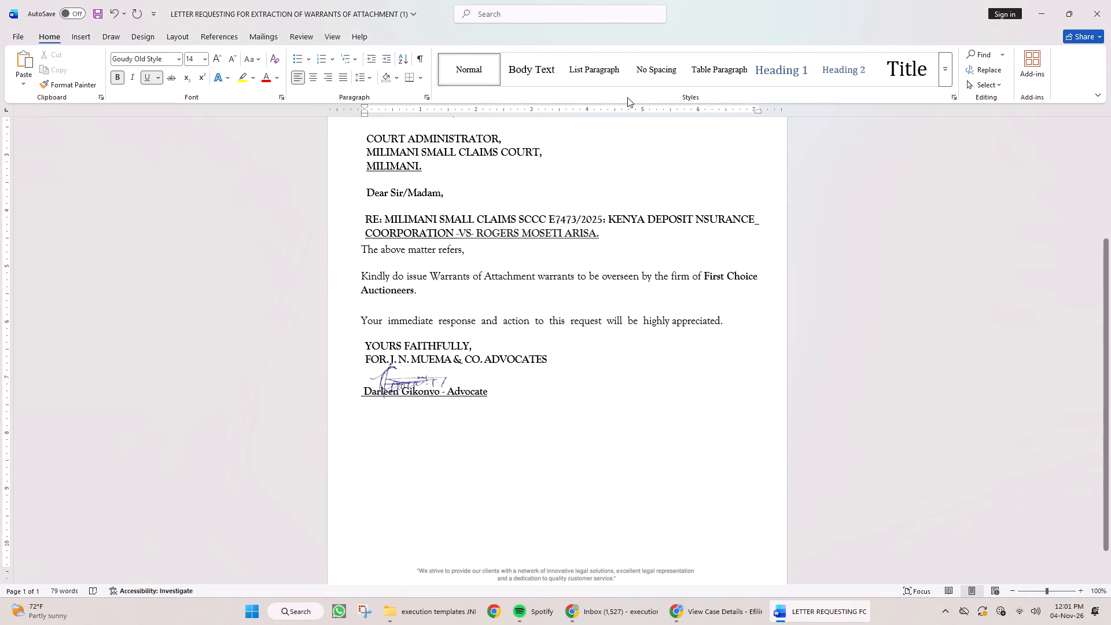
{"action": "left_click", "coordinate": [1094, 9]}
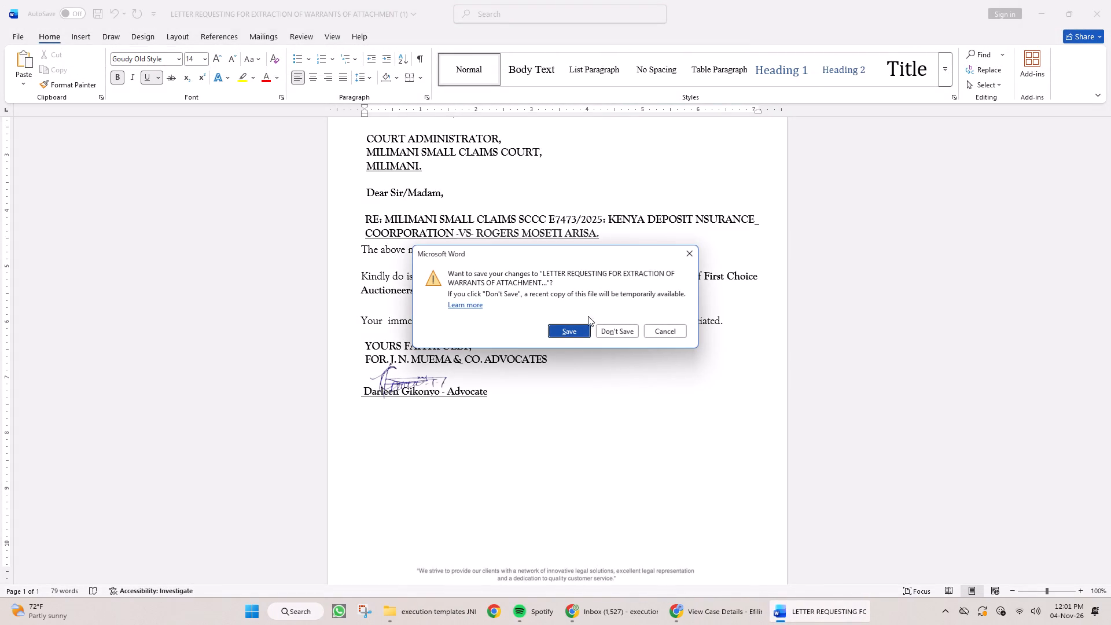
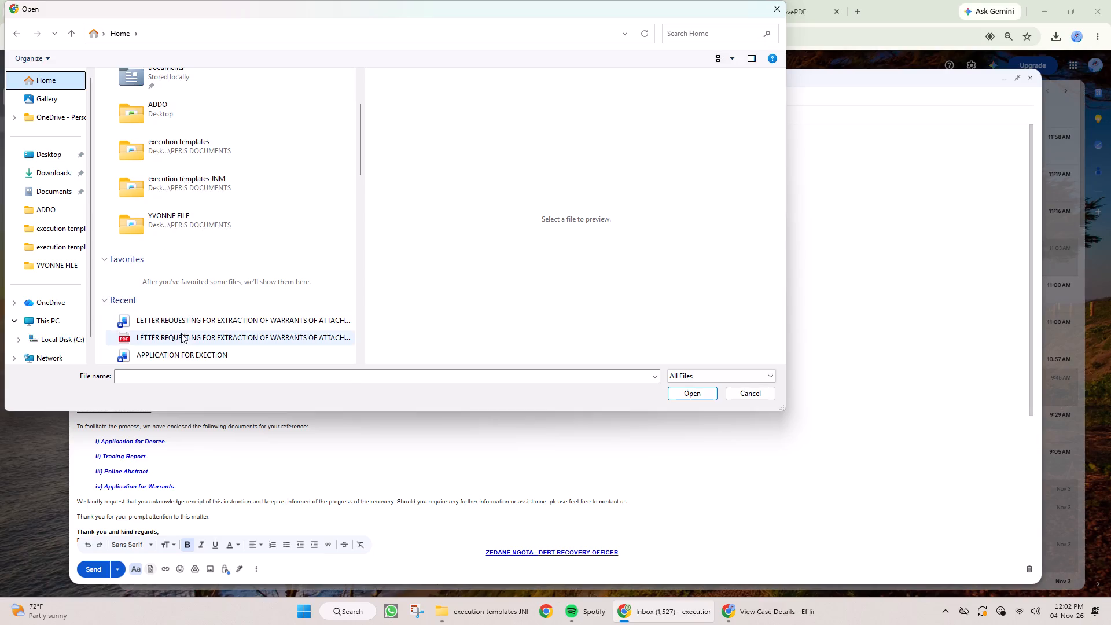
Choose the PDF "LETTER REQUESTING FOR EXTRACTION OF WARRANTS OF ATTACHMENT (1)" as the e-mail attachment and check its contents in the preview.
{"action": "left_click", "coordinate": [182, 334]}
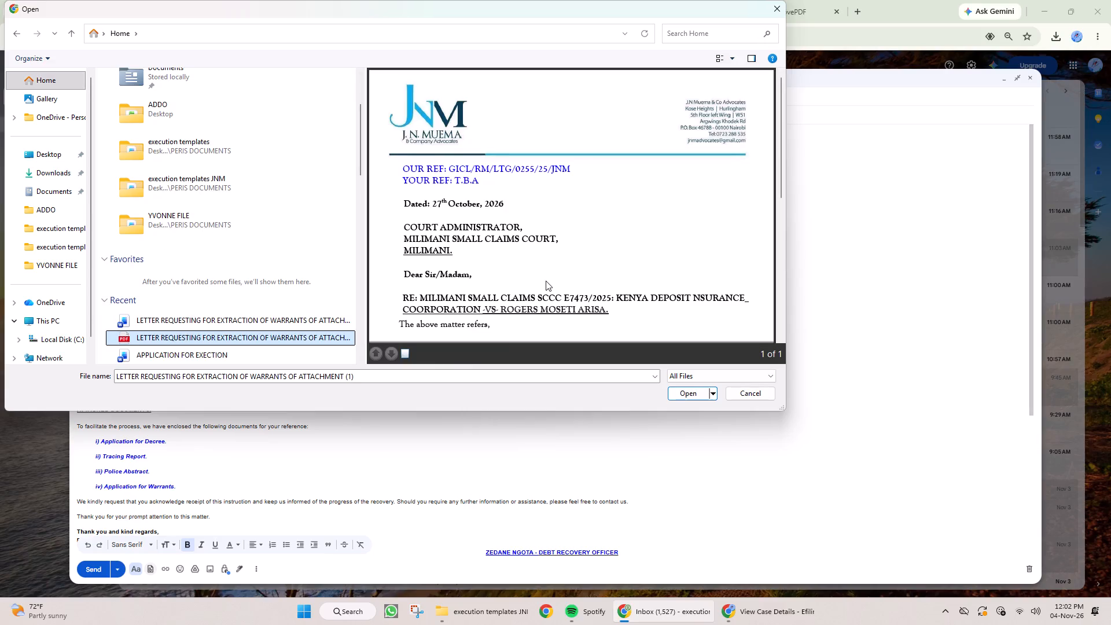
{"action": "scroll", "coordinate": [546, 281], "scroll_direction": "down", "scroll_amount": 1}
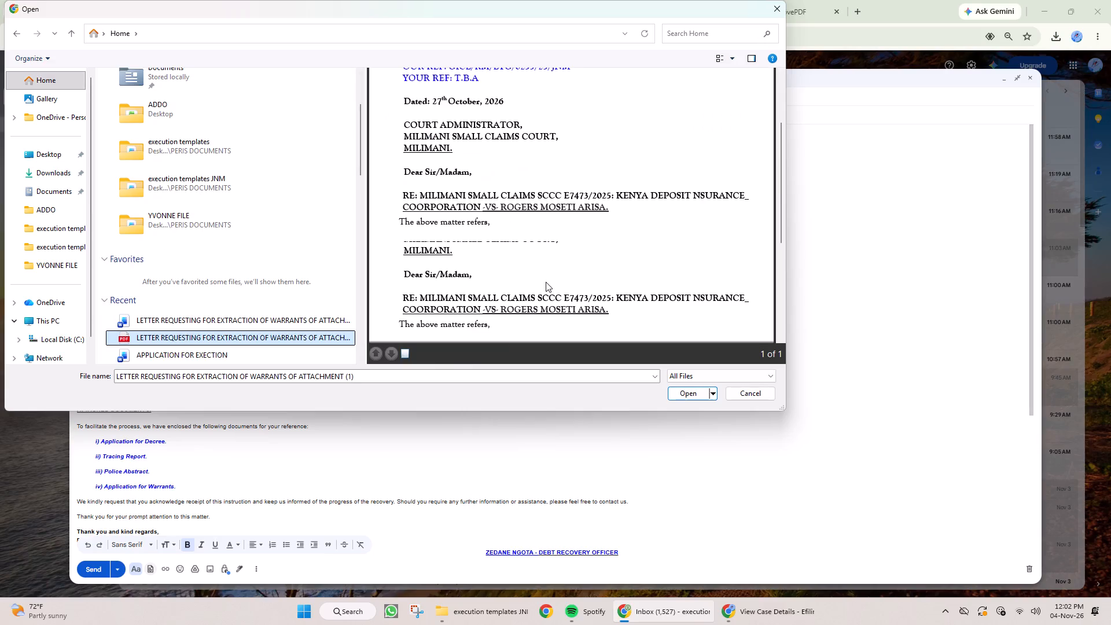
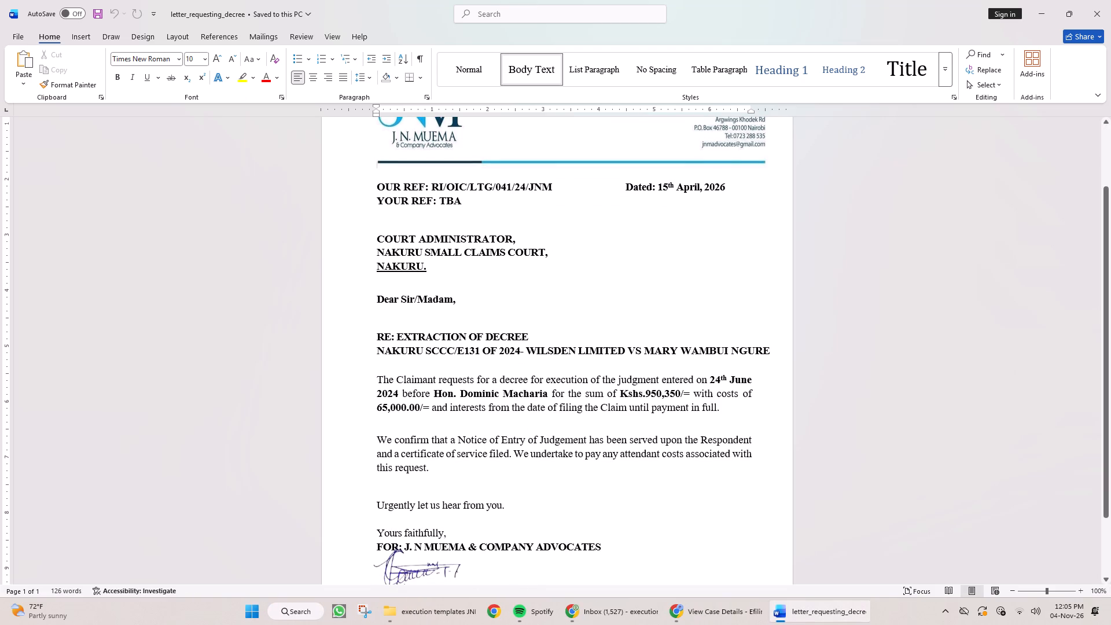
Select the letterhead image at the top of the decree request letter and widen it slightly.
{"action": "key", "text": "BackSpace"}
{"action": "scroll", "coordinate": [488, 243], "scroll_direction": "up", "scroll_amount": 4}
{"action": "left_click", "coordinate": [494, 213]}
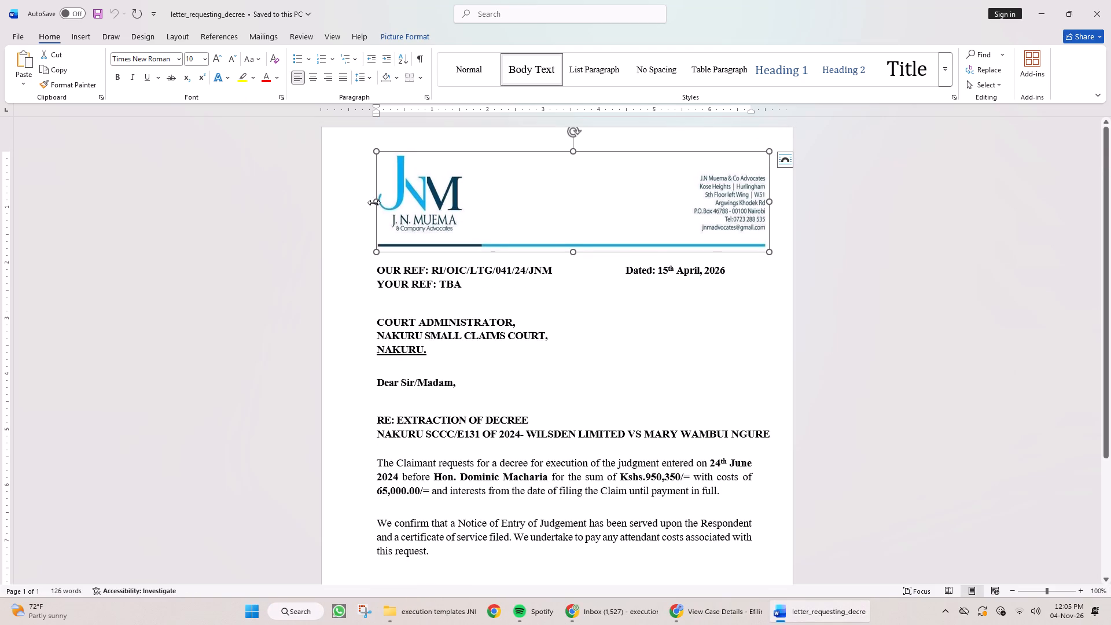
{"action": "left_click", "coordinate": [374, 203]}
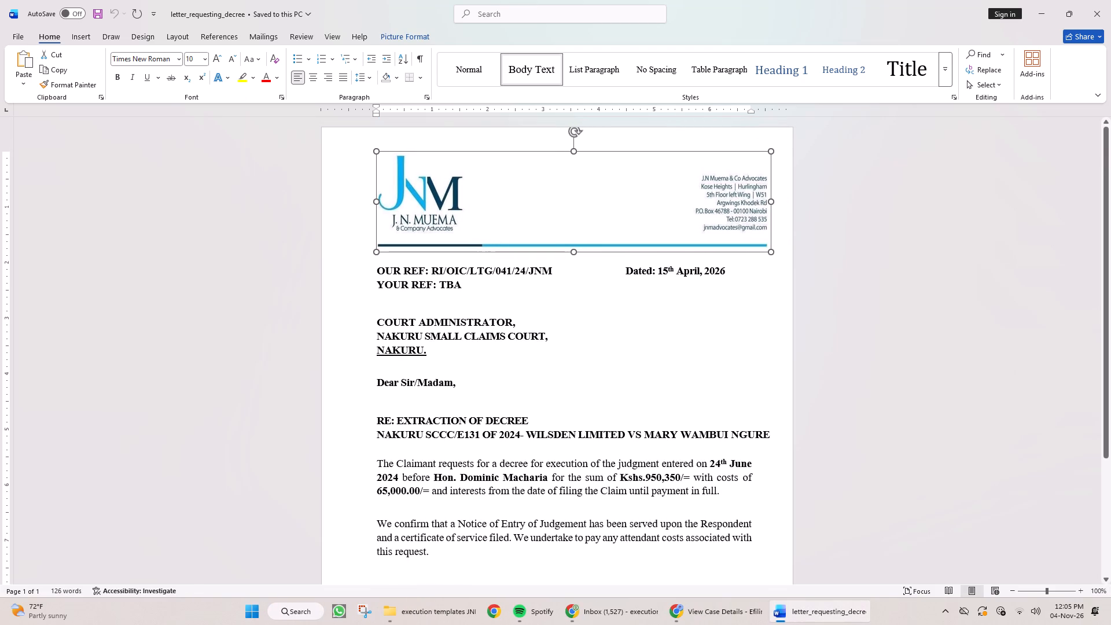
{"action": "left_click", "coordinate": [437, 184]}
{"action": "right_click", "coordinate": [610, 184]}
{"action": "left_click", "coordinate": [532, 183]}
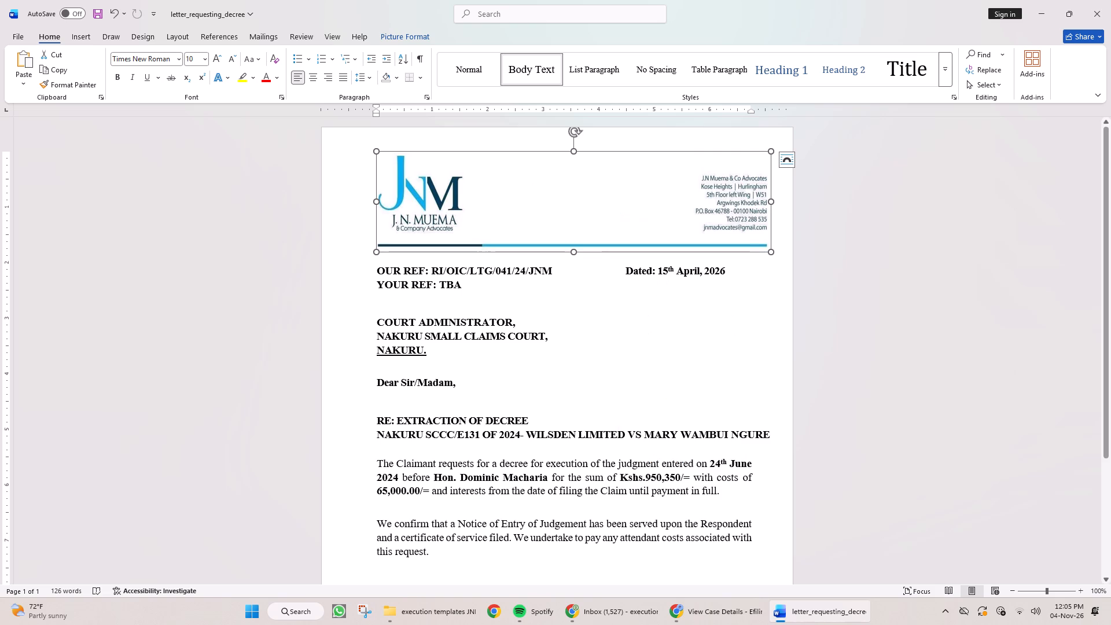
Set the letterhead picture's text wrapping to Behind Text.
{"action": "left_click", "coordinate": [791, 161]}
{"action": "left_click", "coordinate": [843, 266]}
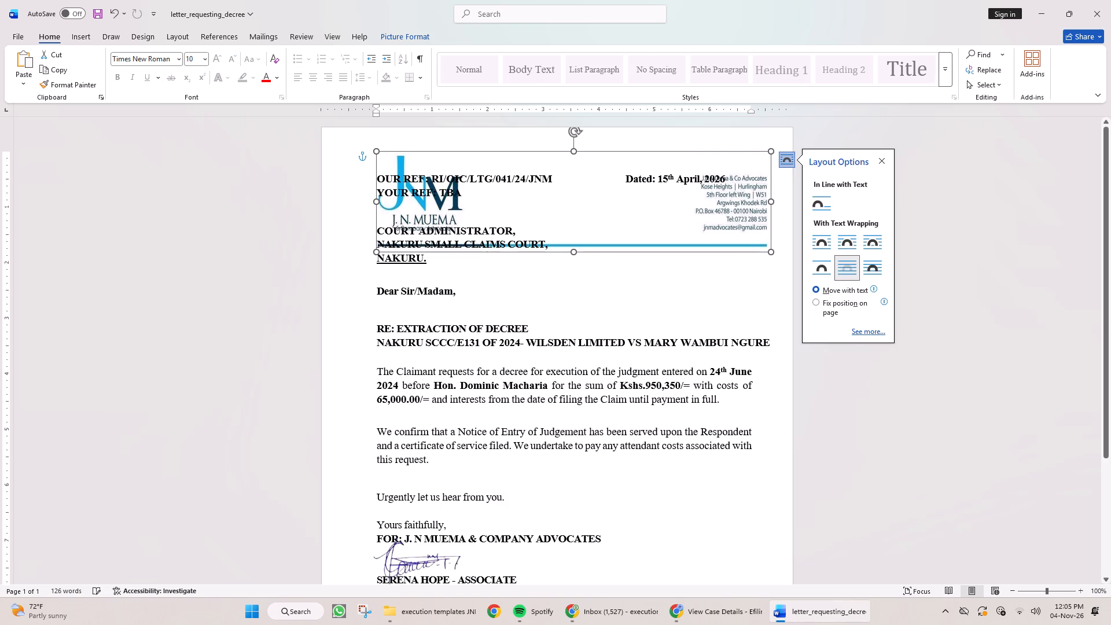
Insert three blank lines above the "OUR REF" line to bring the letter's text below the letterhead.
{"action": "left_click", "coordinate": [379, 178]}
{"action": "left_click", "coordinate": [380, 178]}
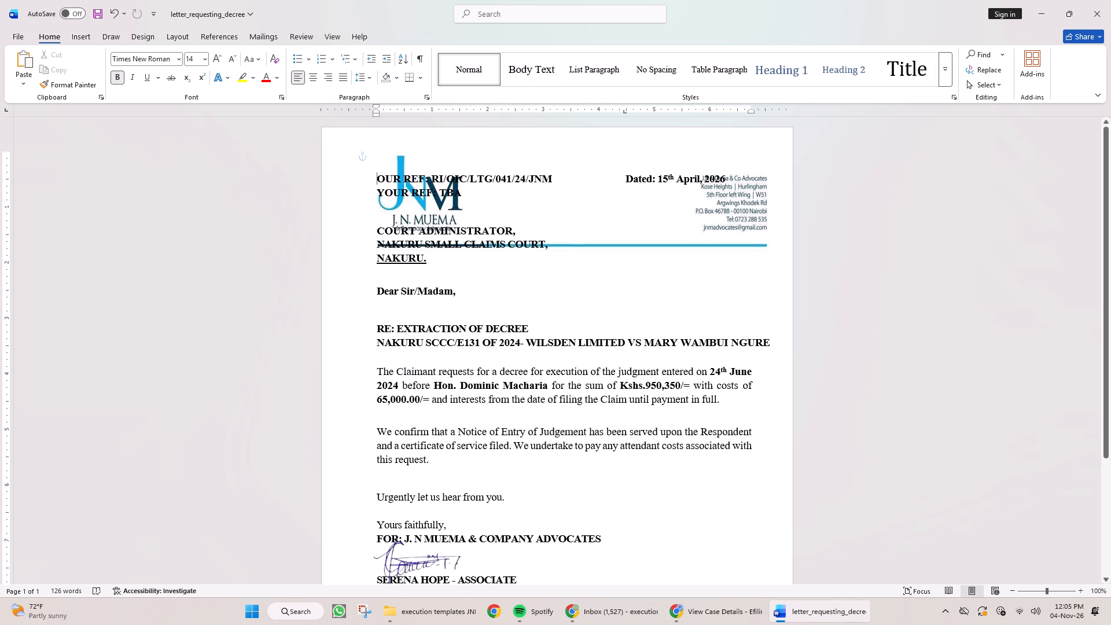
{"action": "key", "text": "Return"}
{"action": "key", "text": "Return"}
{"action": "key", "text": "Return"}
Move the letterhead picture up and left into the page margins, widen it toward the right margin and reduce its height slightly.
{"action": "left_click_drag", "start_coordinate": [442, 197], "coordinate": [436, 195]}
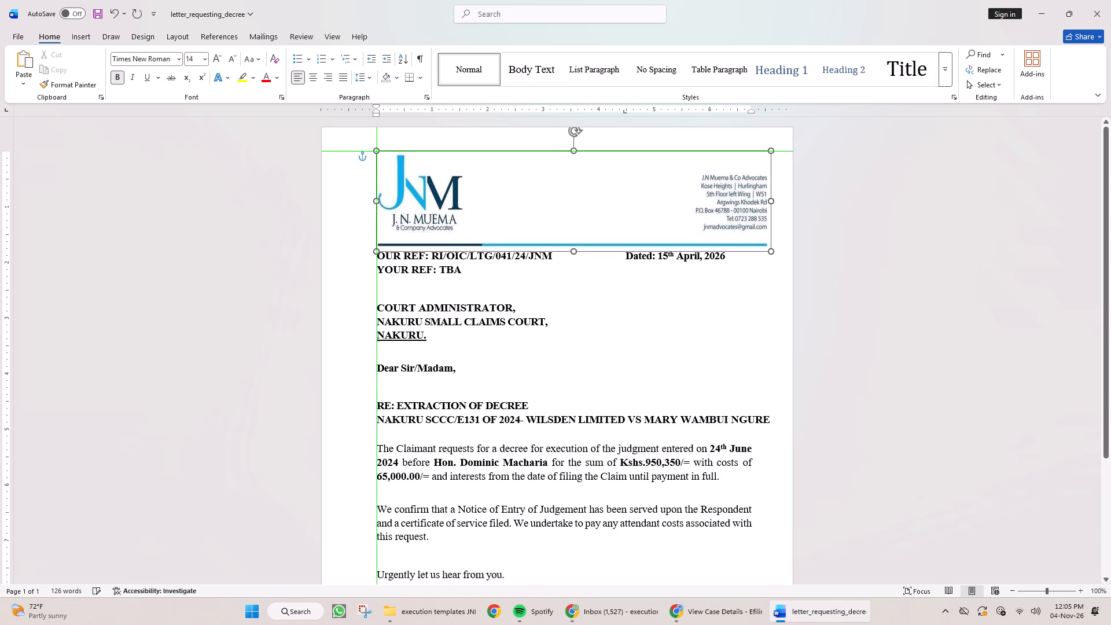
{"action": "left_click_drag", "start_coordinate": [436, 195], "coordinate": [422, 191]}
{"action": "left_click_drag", "start_coordinate": [423, 191], "coordinate": [414, 185]}
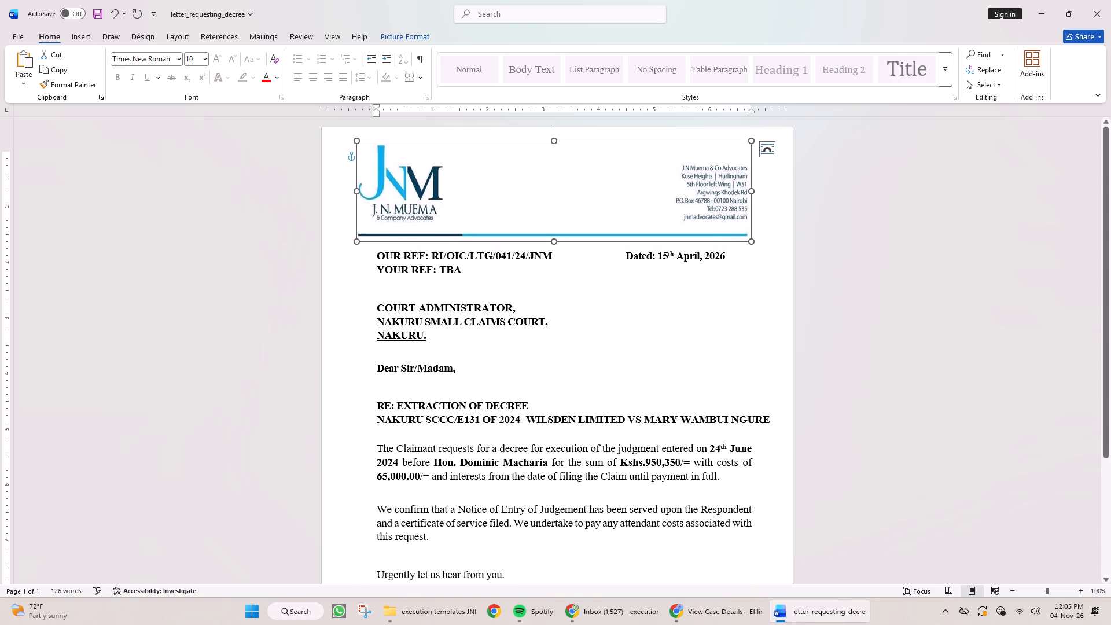
{"action": "left_click_drag", "start_coordinate": [357, 193], "coordinate": [360, 187]}
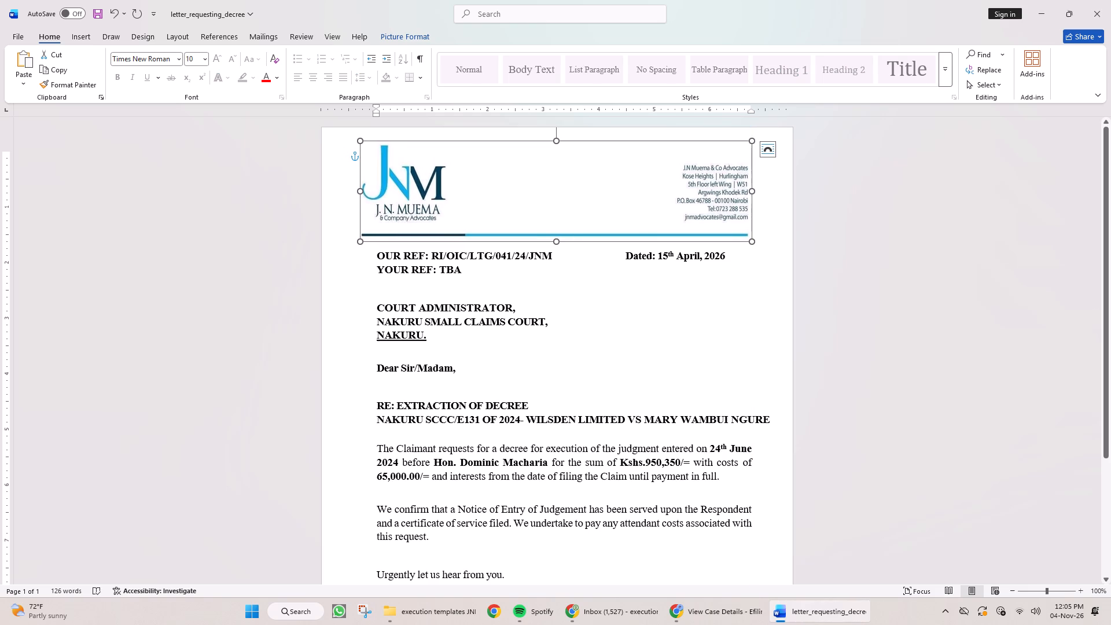
{"action": "left_click_drag", "start_coordinate": [751, 193], "coordinate": [764, 192]}
{"action": "left_click", "coordinate": [590, 240]}
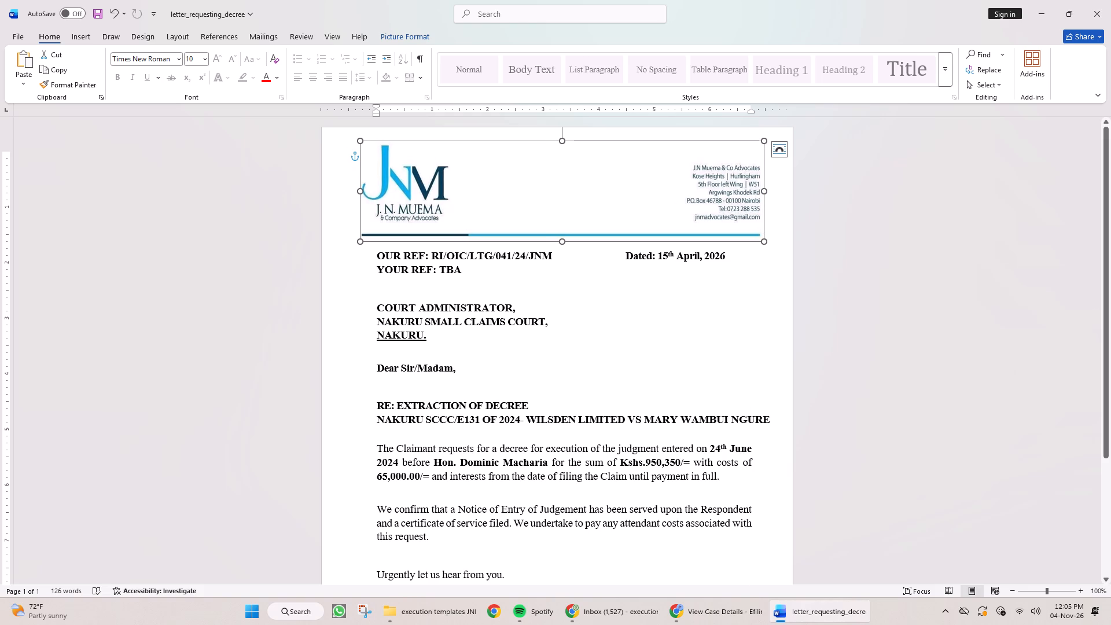
{"action": "left_click_drag", "start_coordinate": [565, 239], "coordinate": [568, 230]}
Delete one blank line between the letterhead and the "OUR REF" line.
{"action": "left_click", "coordinate": [418, 239]}
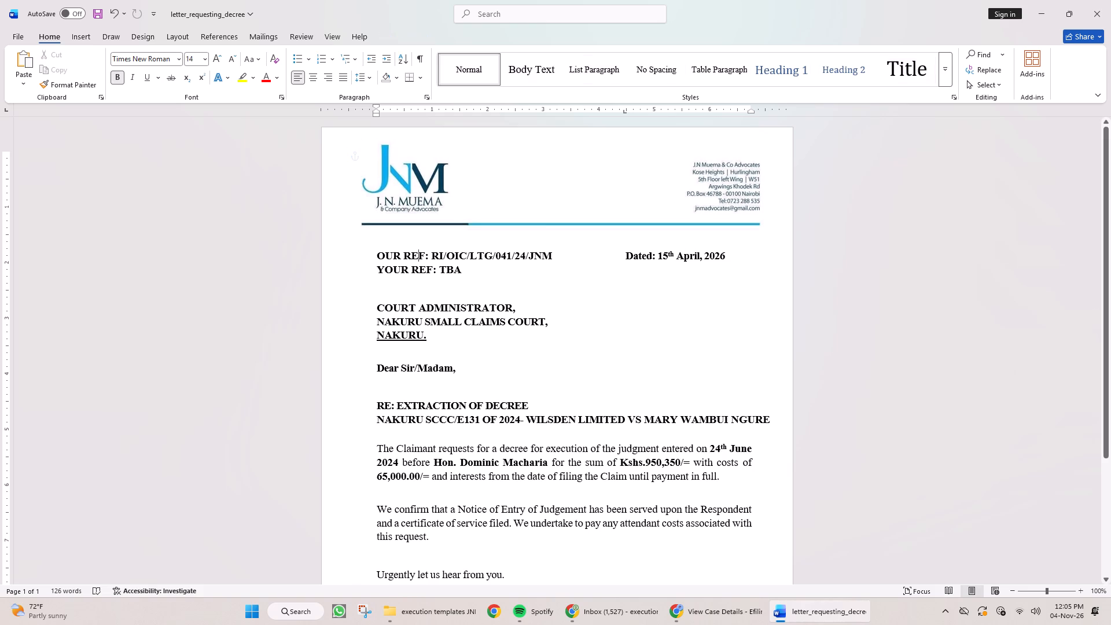
{"action": "left_click", "coordinate": [403, 238]}
{"action": "left_click", "coordinate": [401, 235]}
{"action": "key", "text": "Delete"}
Select the whole letter text from the blank space above "OUR REF" down to the signatory line.
{"action": "scroll", "coordinate": [520, 259], "scroll_direction": "down", "scroll_amount": 1}
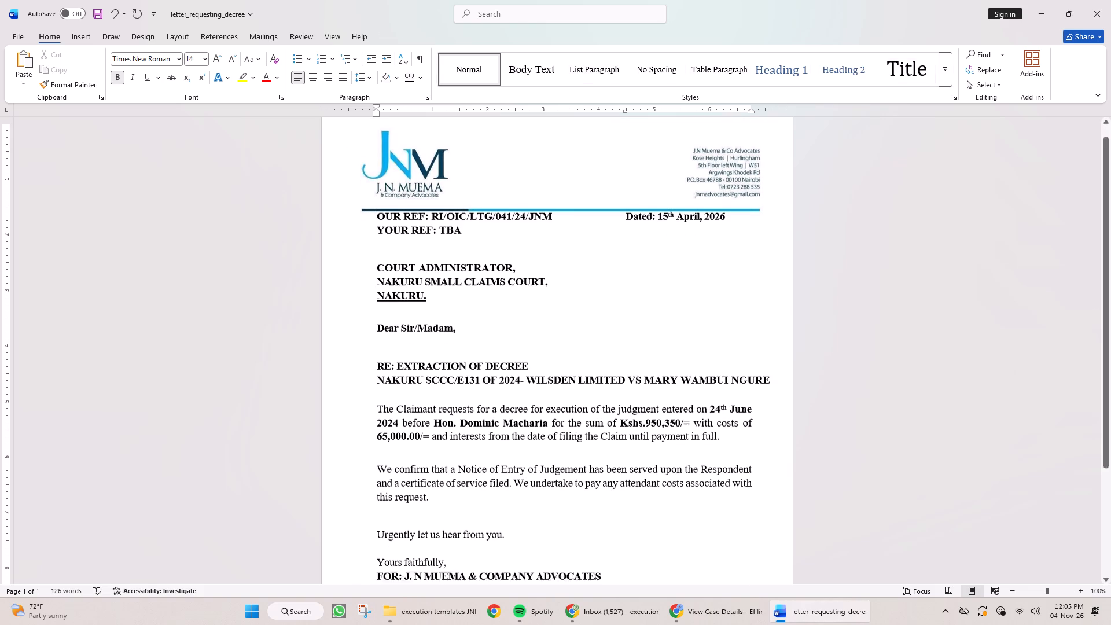
{"action": "left_click_drag", "start_coordinate": [377, 205], "coordinate": [518, 399]}
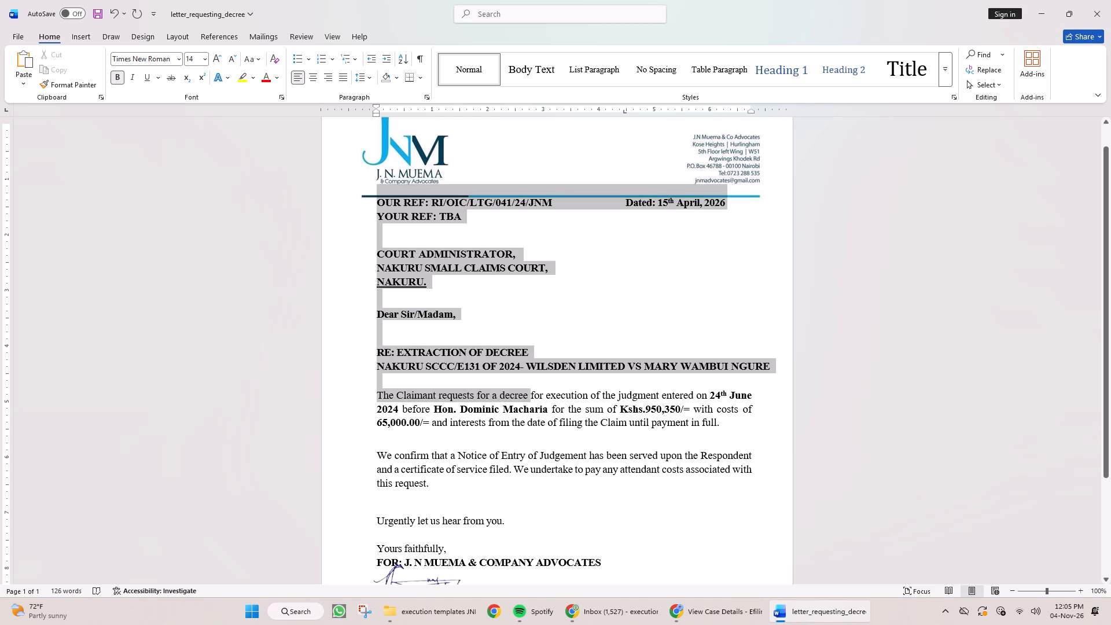
{"action": "left_click_drag", "start_coordinate": [518, 399], "coordinate": [597, 605]}
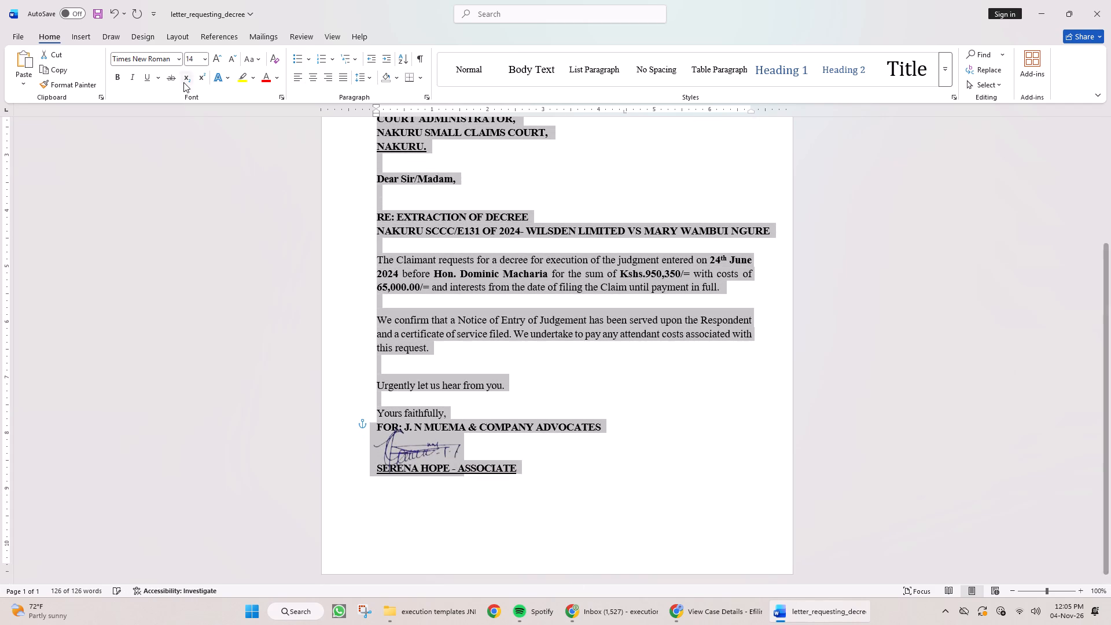
Set the font of the selected letter text to Goudy Old Style.
{"action": "left_click", "coordinate": [180, 60]}
{"action": "left_click", "coordinate": [172, 145]}
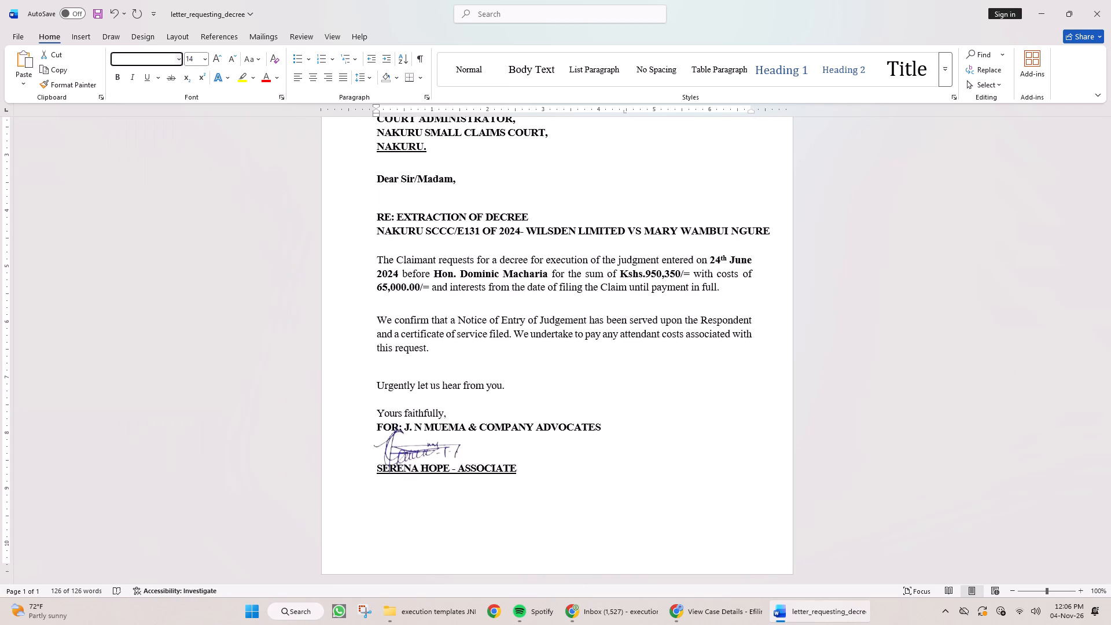
{"action": "left_click", "coordinate": [480, 222]}
Tighten the spacing around "Dear Sir/Madam," by deleting one blank line below it and replacing the blank line above it with a narrower one.
{"action": "left_click", "coordinate": [417, 202]}
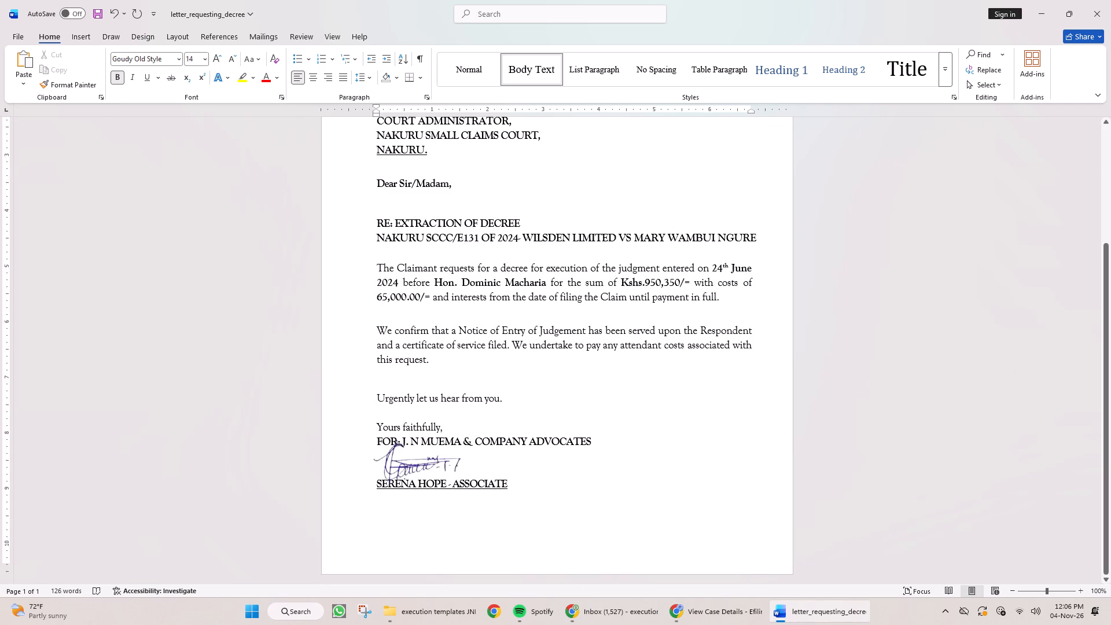
{"action": "key", "text": "BackSpace"}
{"action": "left_click", "coordinate": [420, 164]}
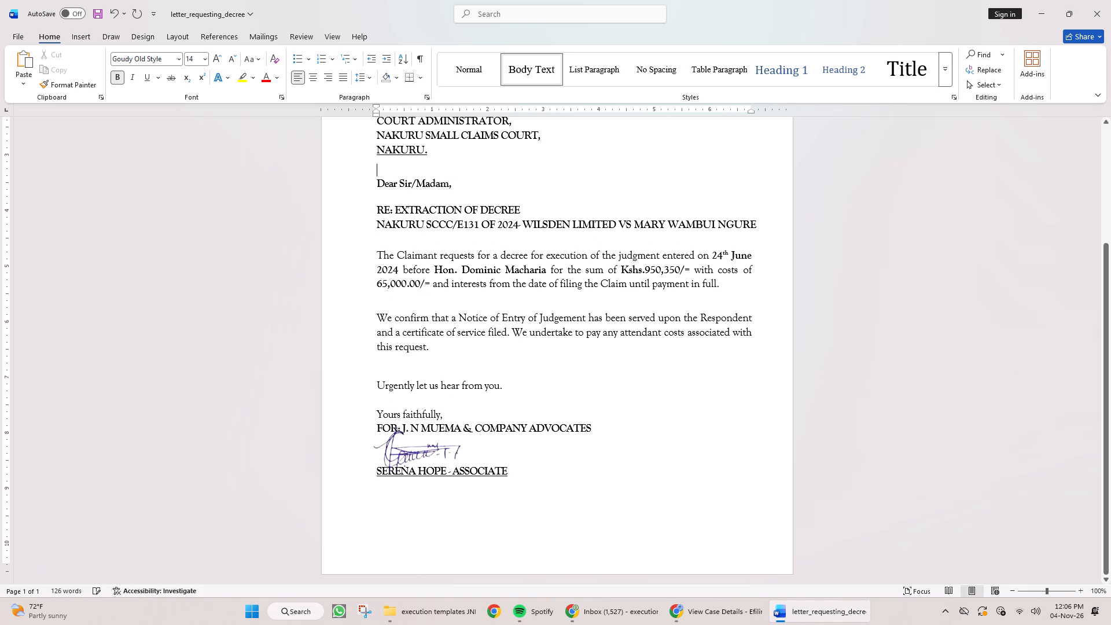
{"action": "key", "text": "BackSpace"}
{"action": "key", "text": "Return"}
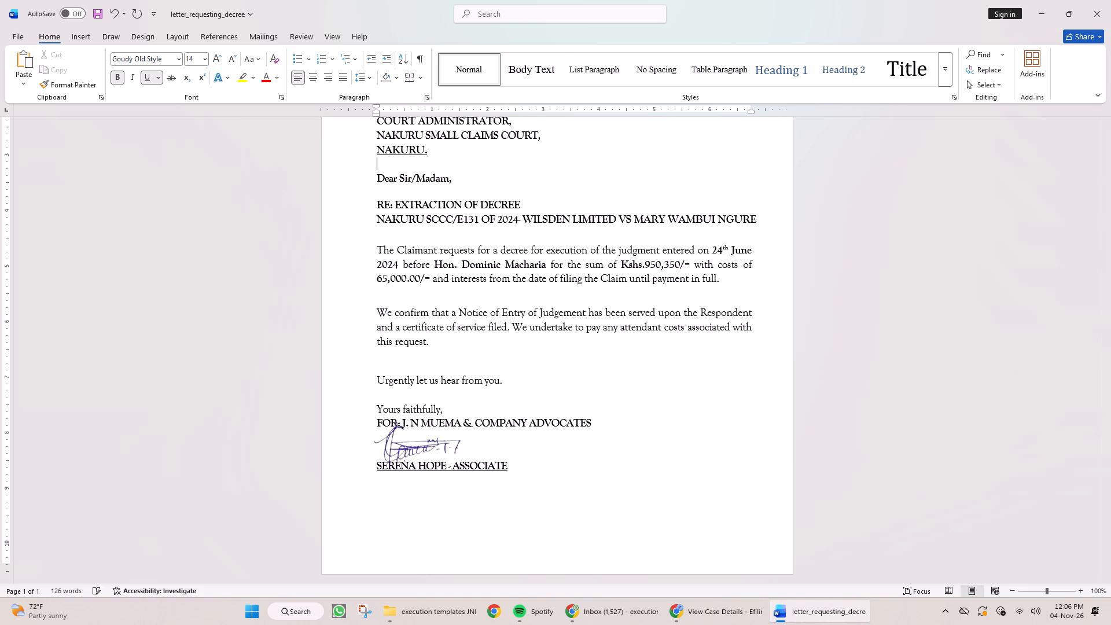
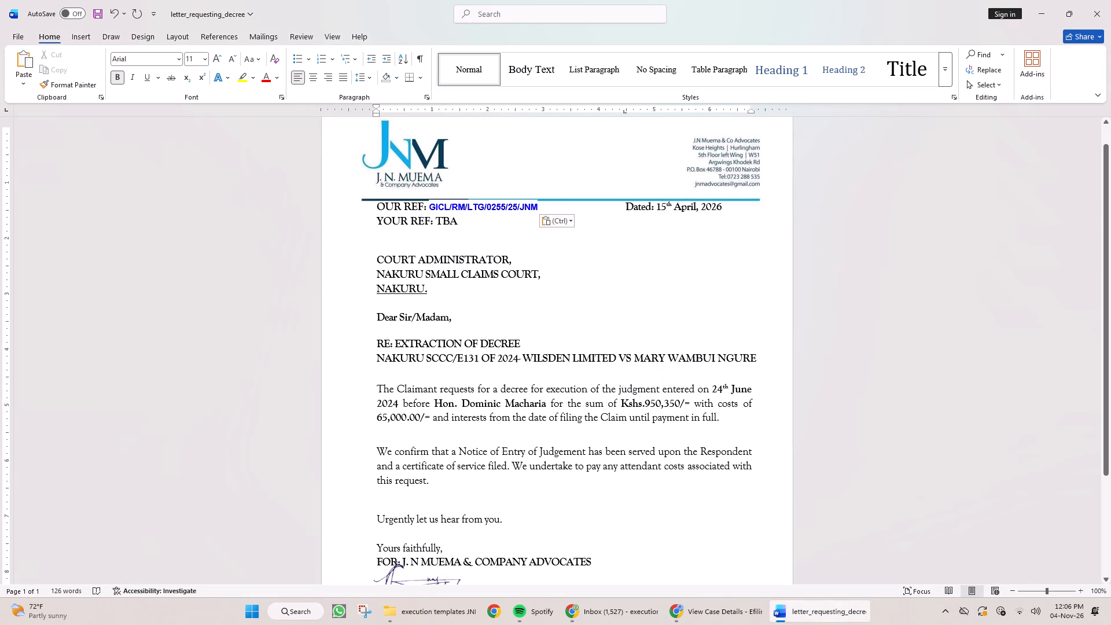
Format the OUR REF and YOUR REF lines in Goudy Old Style, size 14, with the automatic font colour.
{"action": "left_click_drag", "start_coordinate": [381, 207], "coordinate": [455, 220]}
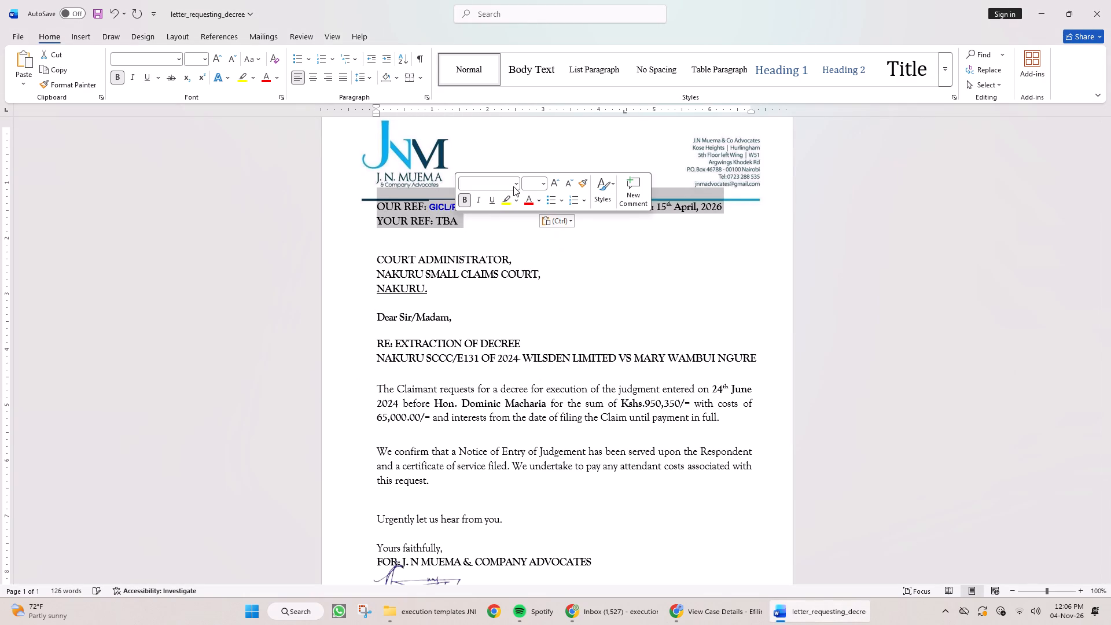
{"action": "left_click", "coordinate": [516, 184]}
{"action": "left_click", "coordinate": [513, 263]}
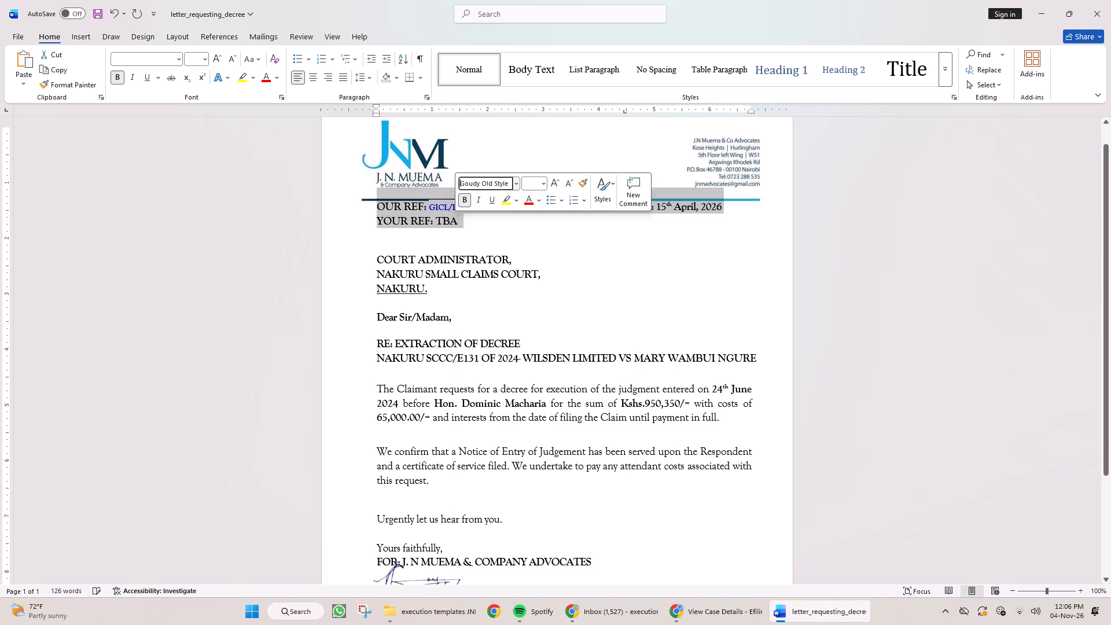
{"action": "left_click", "coordinate": [542, 184]}
{"action": "left_click", "coordinate": [534, 263]}
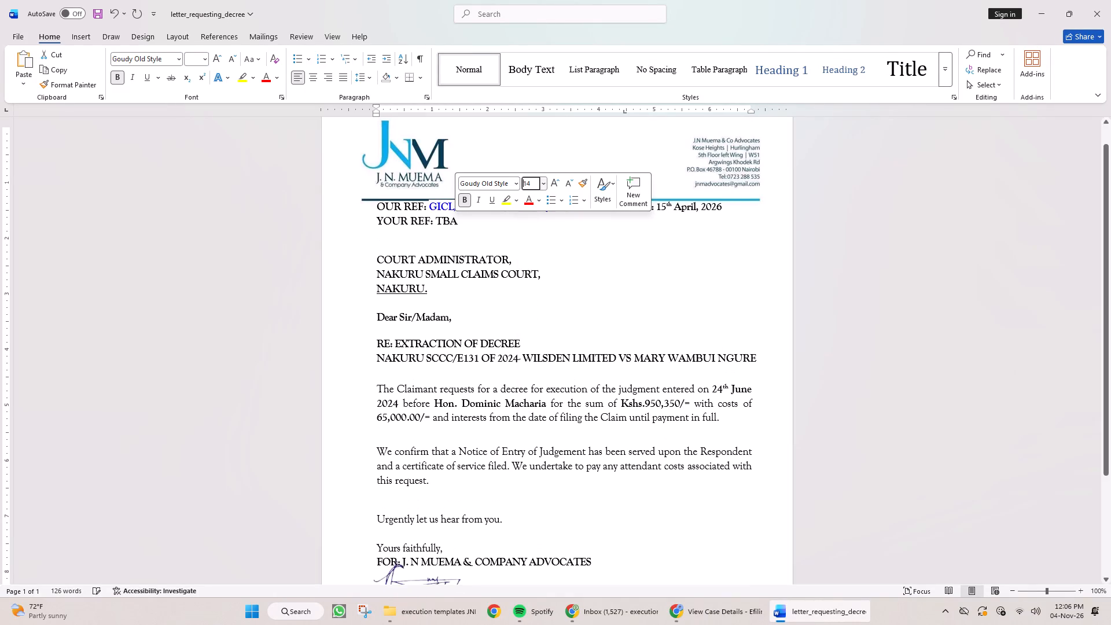
{"action": "left_click", "coordinate": [537, 199]}
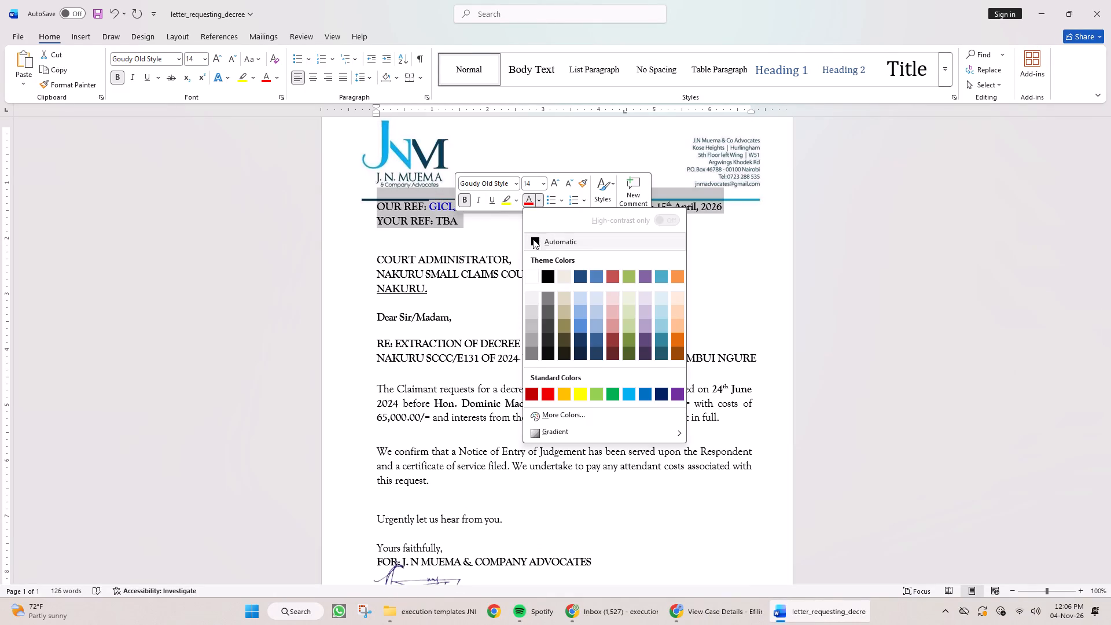
{"action": "left_click", "coordinate": [533, 239]}
{"action": "left_click", "coordinate": [452, 230]}
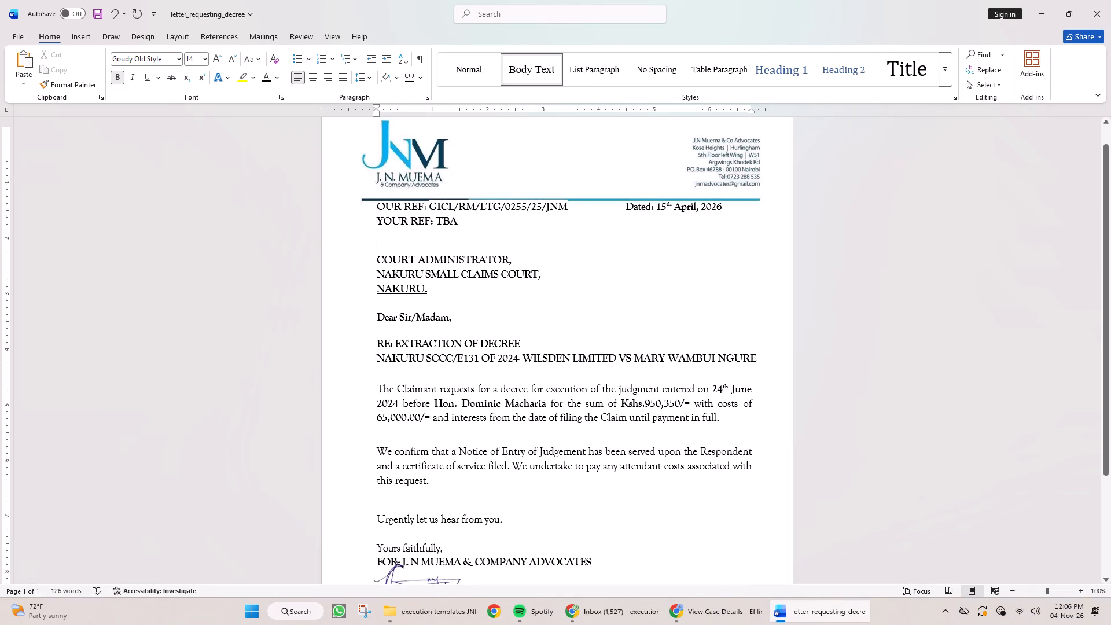
Change the day in the letter's date to 21st.
{"action": "left_click", "coordinate": [663, 207]}
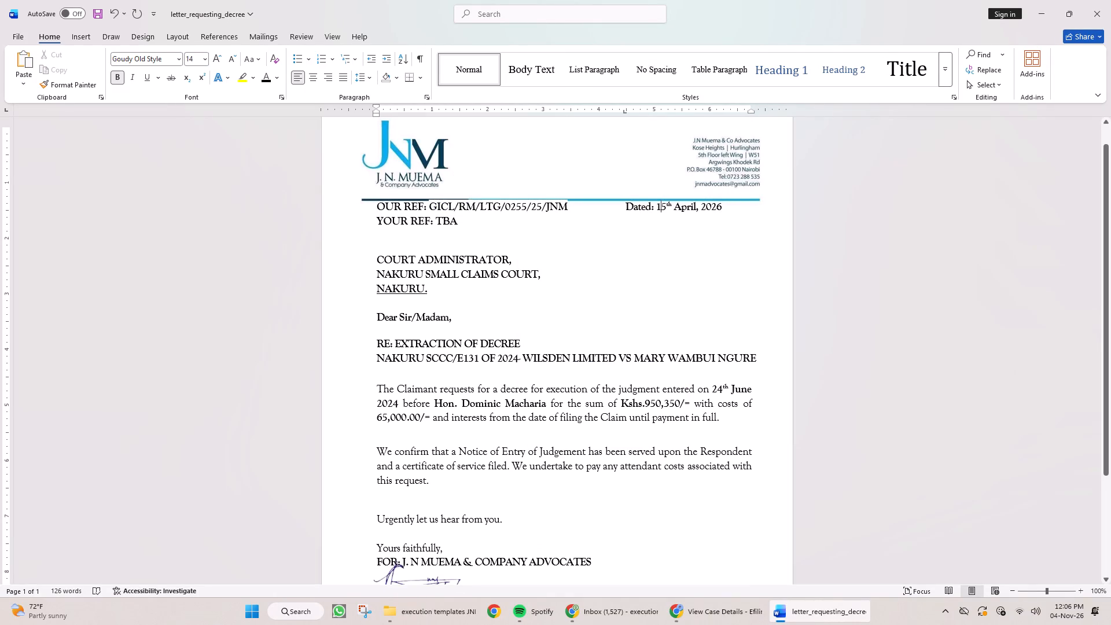
{"action": "left_click", "coordinate": [658, 208]}
{"action": "key", "text": "BackSpace"}
{"action": "key", "text": "Delete"}
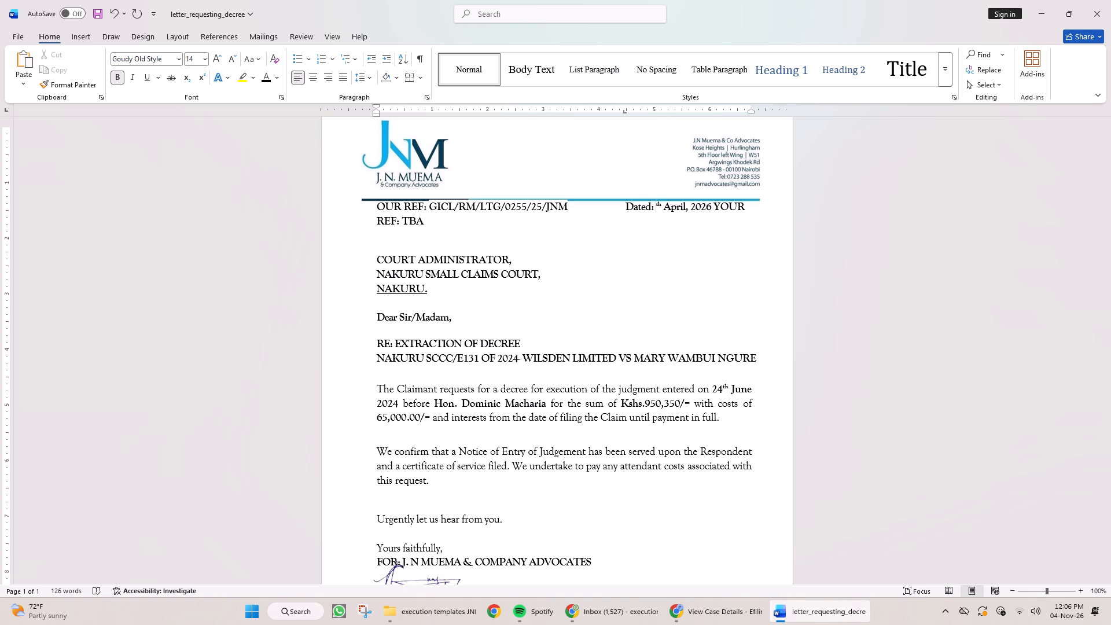
{"action": "key", "text": "2"}
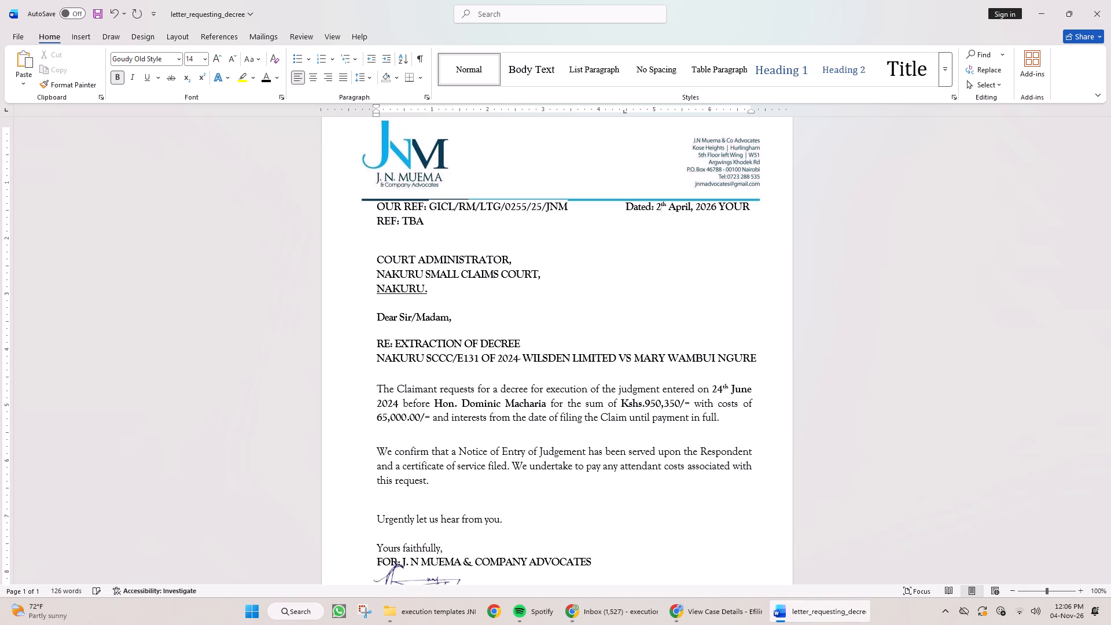
{"action": "type", "text": "0th"}
{"action": "key", "text": "BackSpace"}
{"action": "key", "text": "BackSpace"}
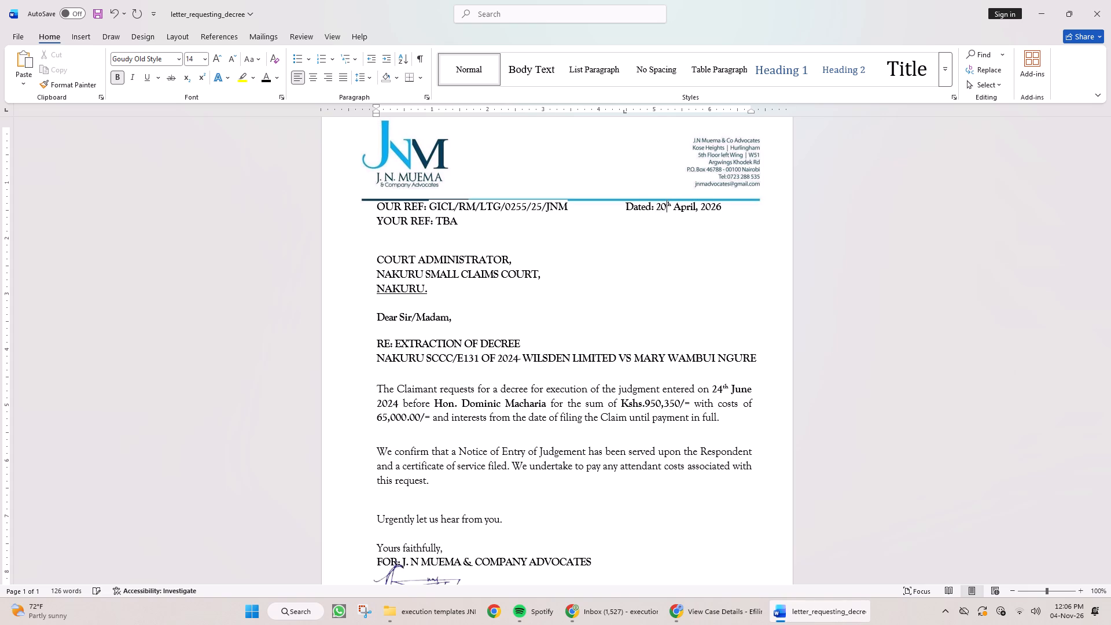
{"action": "key", "text": "BackSpace"}
{"action": "type", "text": "1st"}
{"action": "key", "text": "space"}
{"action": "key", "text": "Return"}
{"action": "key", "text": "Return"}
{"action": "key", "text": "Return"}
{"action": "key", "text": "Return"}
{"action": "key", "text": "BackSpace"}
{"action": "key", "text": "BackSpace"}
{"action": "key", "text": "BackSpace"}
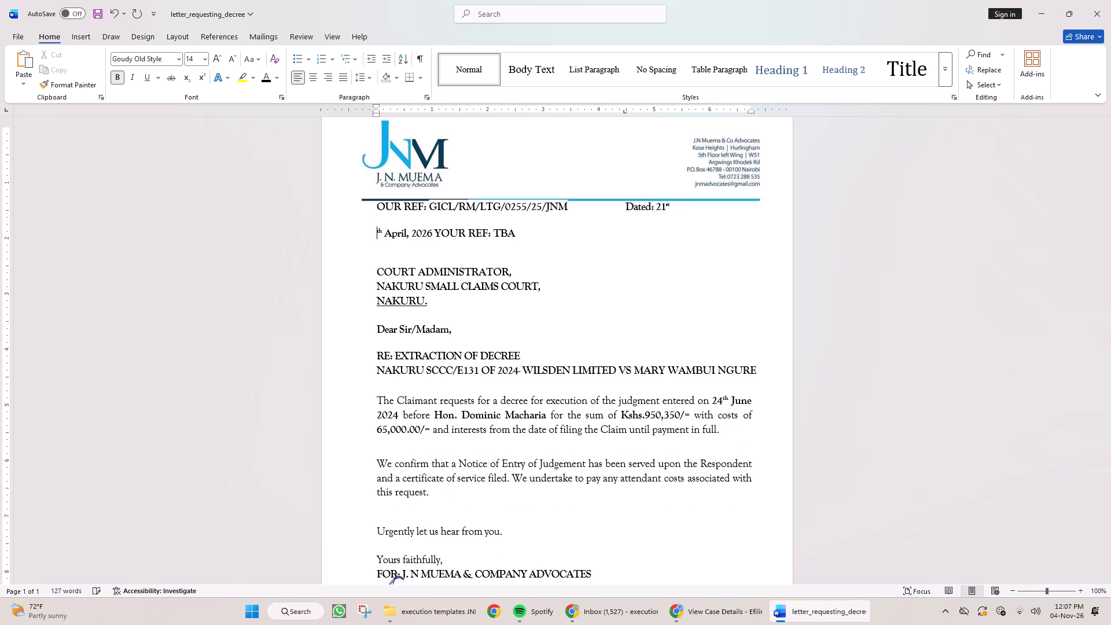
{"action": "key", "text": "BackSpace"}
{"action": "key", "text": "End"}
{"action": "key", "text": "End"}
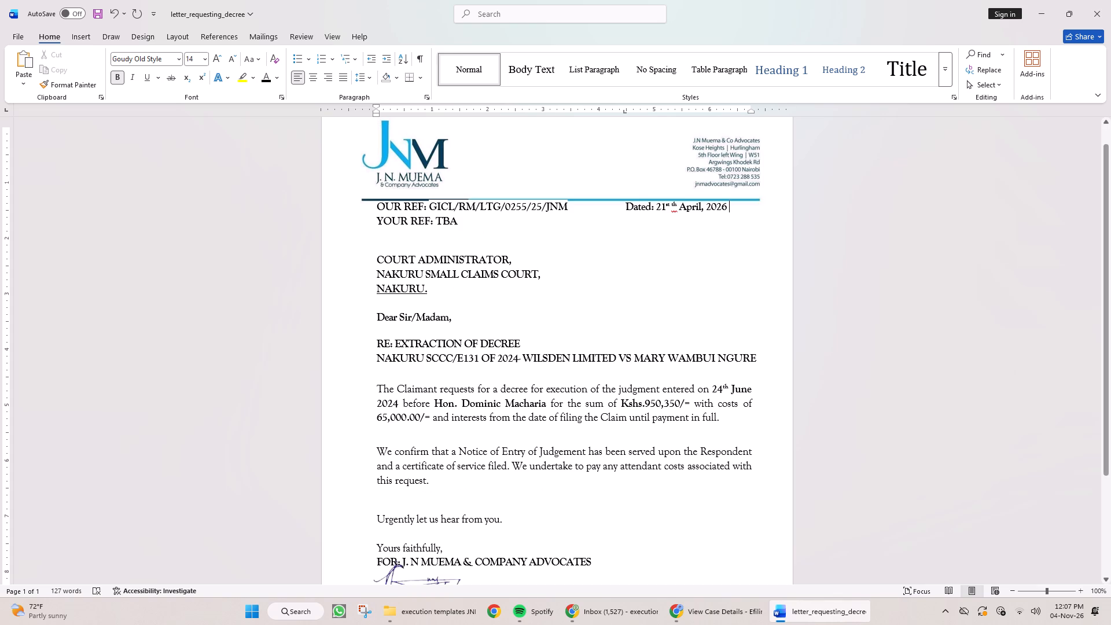
Replace the leftover "th April" in the letter's date with October.
{"action": "left_click", "coordinate": [701, 207]}
{"action": "key", "text": "BackSpace"}
{"action": "key", "text": "BackSpace"}
{"action": "key", "text": "BackSpace"}
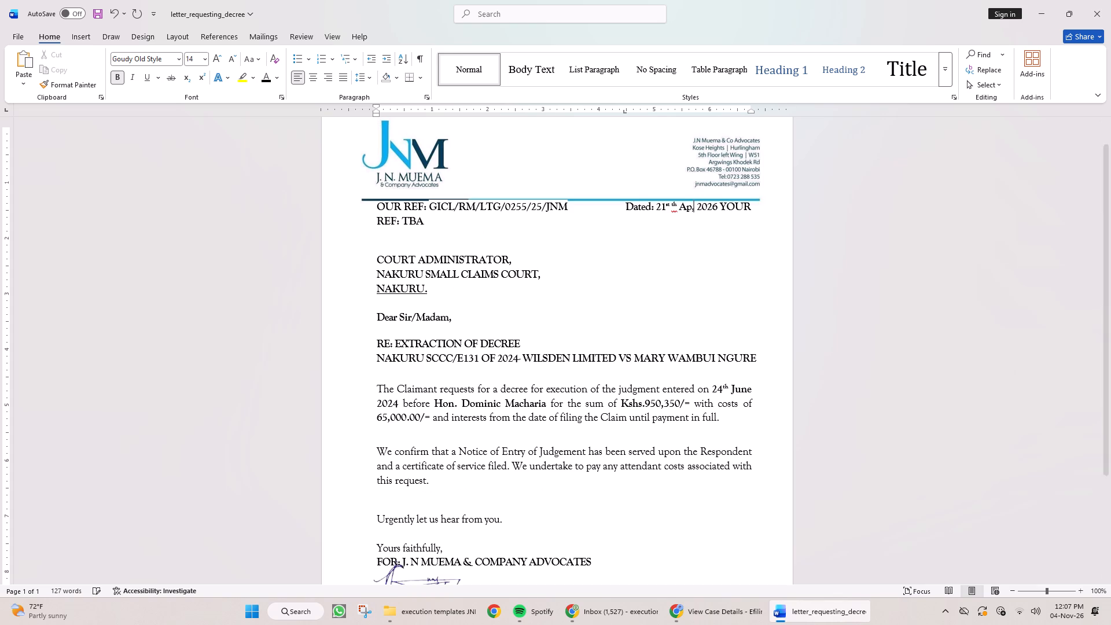
{"action": "key", "text": "BackSpace"}
{"action": "key", "text": "BackSpace"}
{"action": "key", "text": "BackSpace"}
{"action": "key", "text": "BackSpace"}
{"action": "key", "text": "BackSpace"}
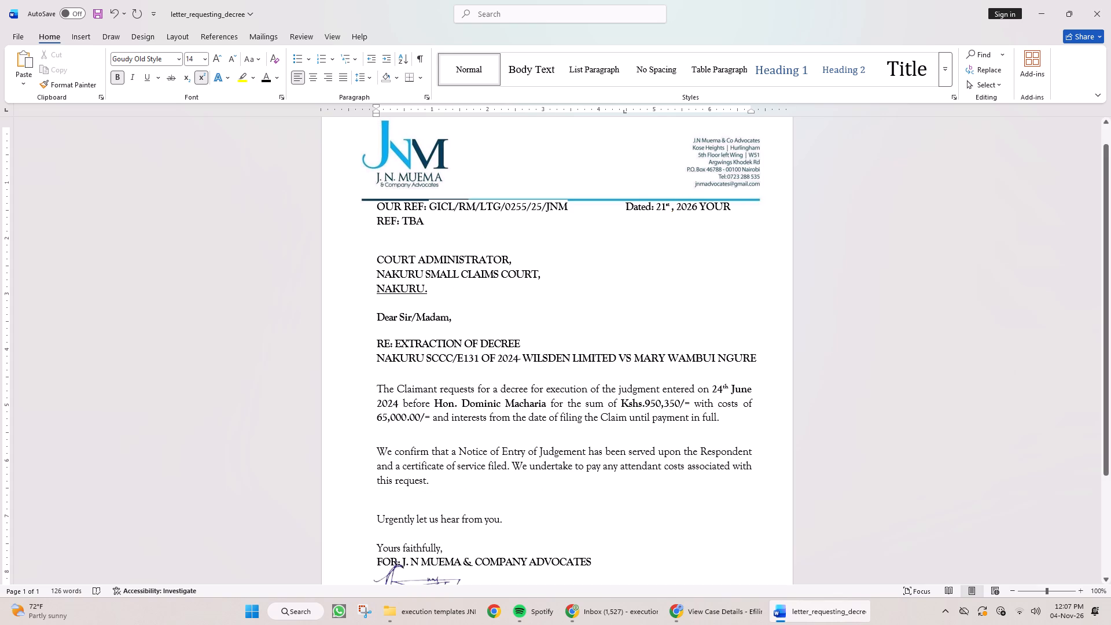
{"action": "key", "text": "BackSpace"}
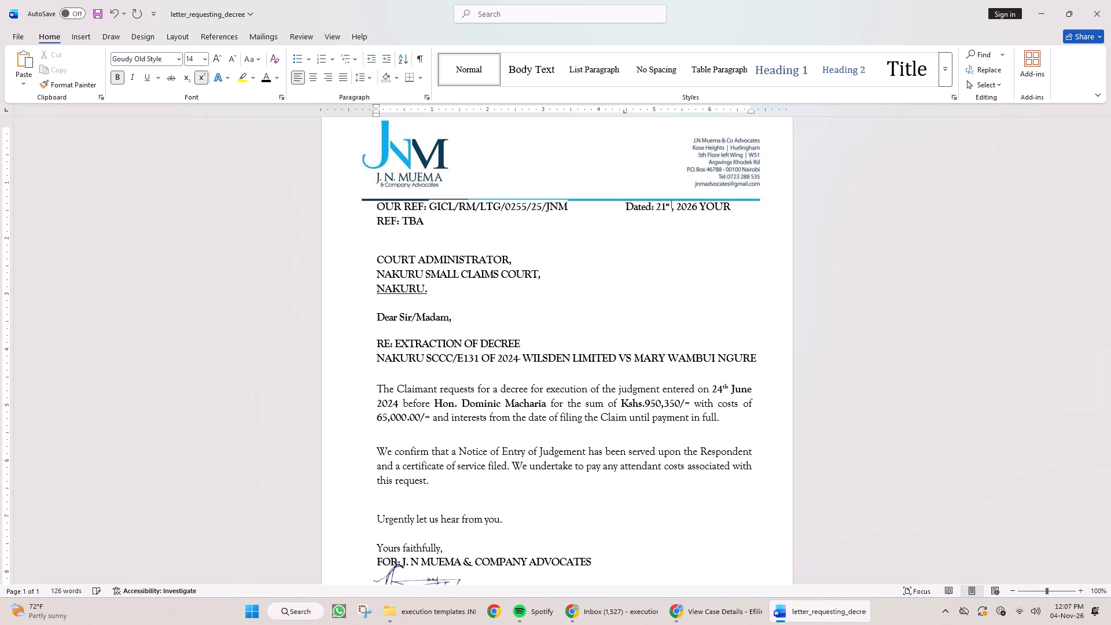
{"action": "key", "text": "BackSpace"}
{"action": "key", "text": "space"}
{"action": "type", "text": "O"}
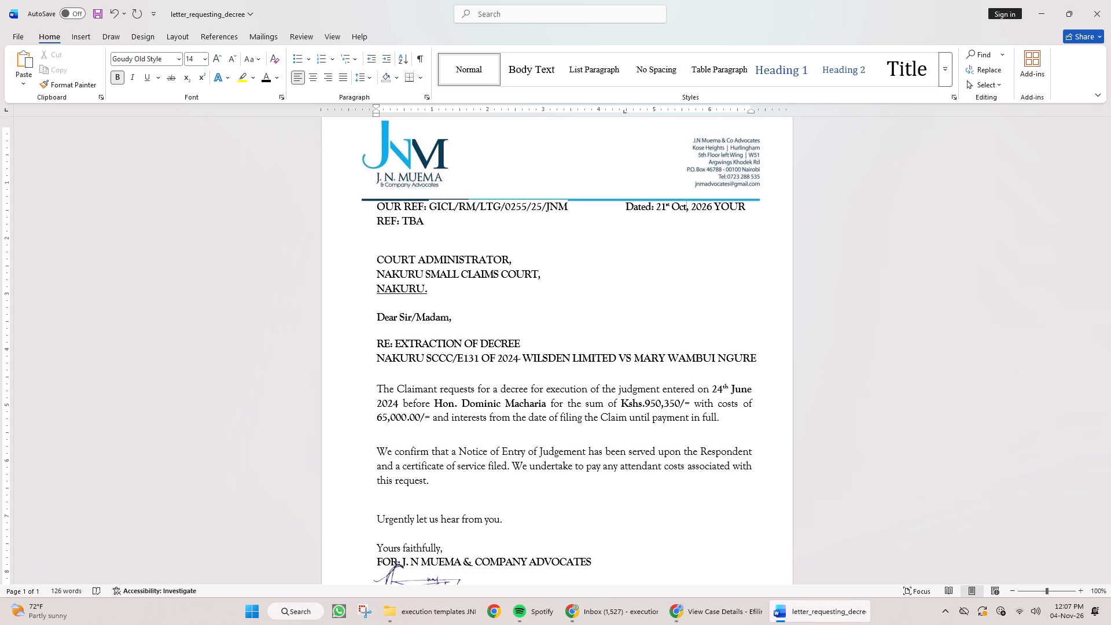
{"action": "type", "text": "ober"}
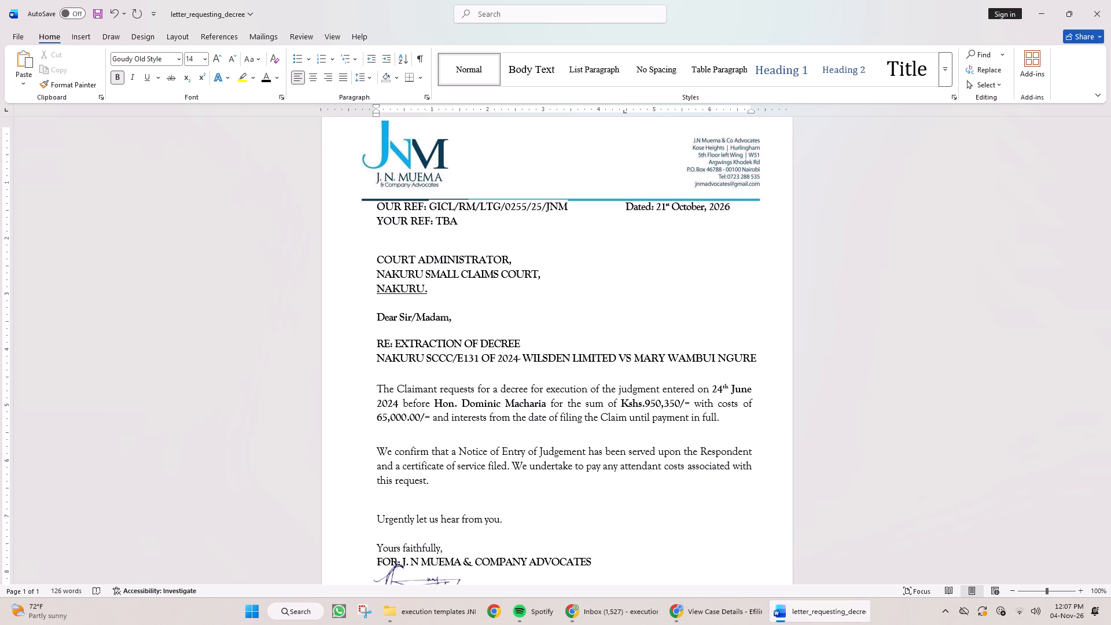
Recreate the blank line above COURT ADMINISTRATOR and remove the space before the paragraphs from YOUR REF to COURT ADMINISTRATOR.
{"action": "left_click", "coordinate": [406, 248]}
{"action": "key", "text": "BackSpace"}
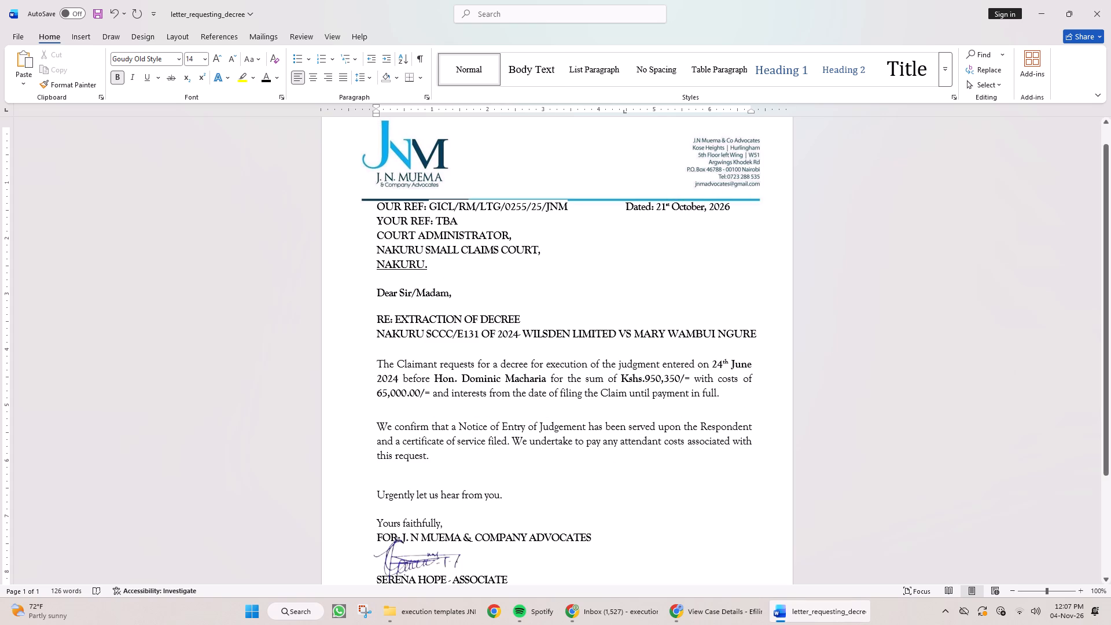
{"action": "key", "text": "Return"}
{"action": "left_click_drag", "start_coordinate": [377, 219], "coordinate": [507, 259]}
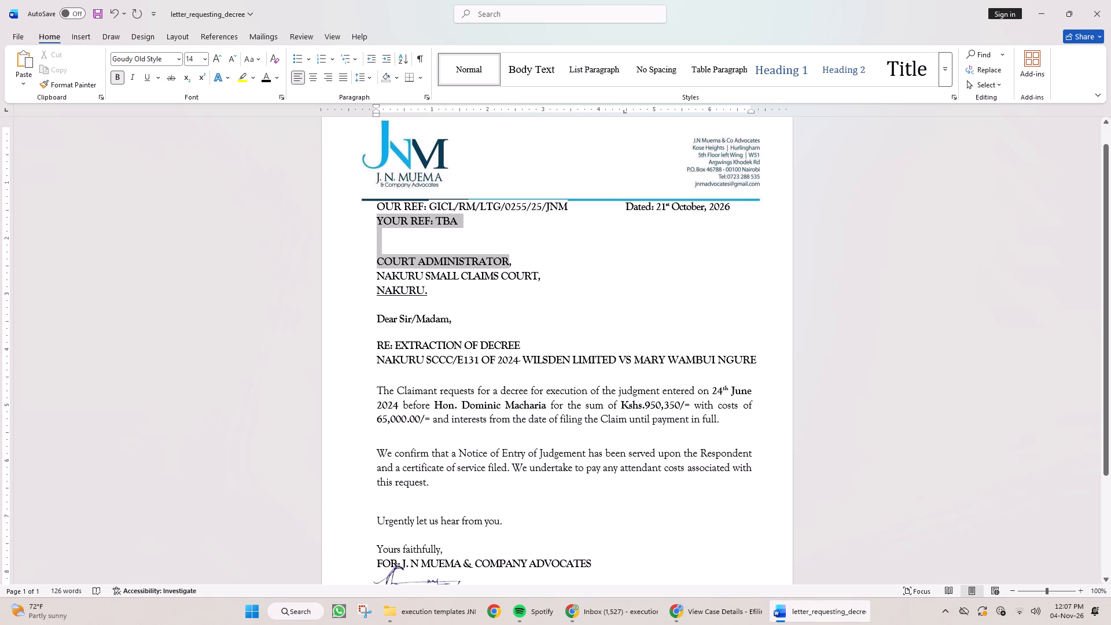
{"action": "left_click_drag", "start_coordinate": [507, 259], "coordinate": [508, 261]}
{"action": "left_click", "coordinate": [369, 74]}
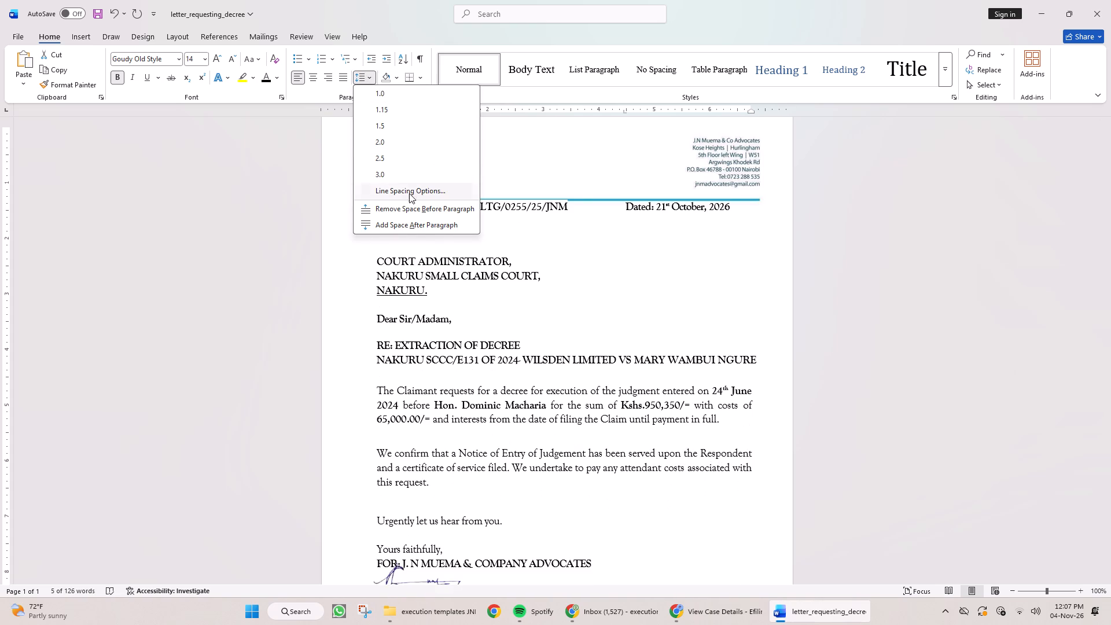
{"action": "left_click", "coordinate": [408, 203]}
{"action": "left_click", "coordinate": [404, 227]}
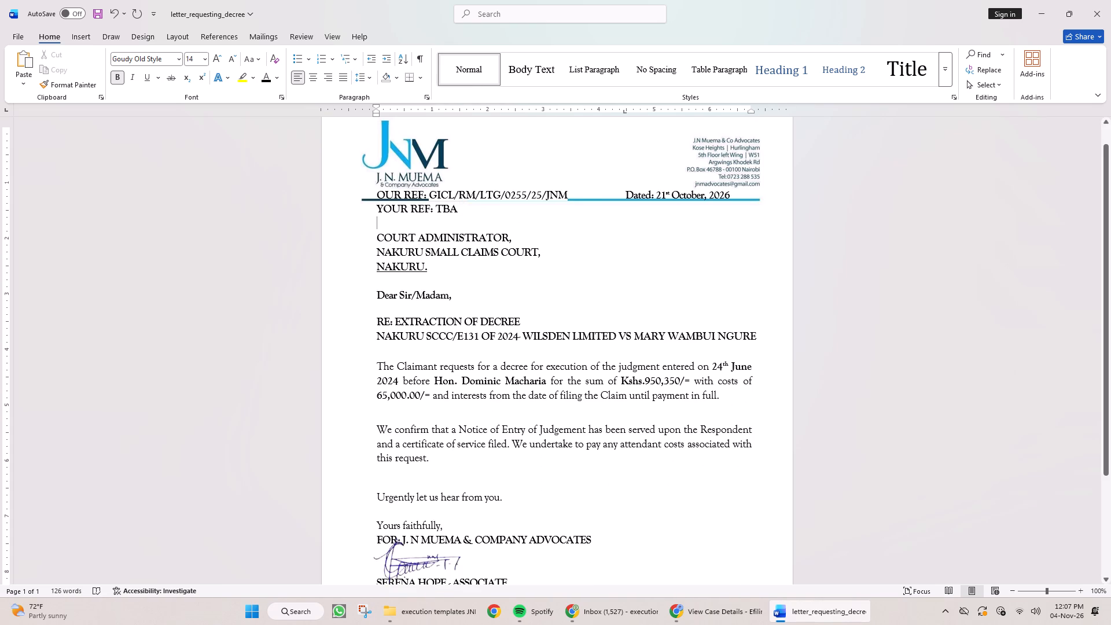
Insert a blank line above the OUR REF line to bring it below the letterhead rule.
{"action": "left_click", "coordinate": [376, 191]}
{"action": "key", "text": "Return"}
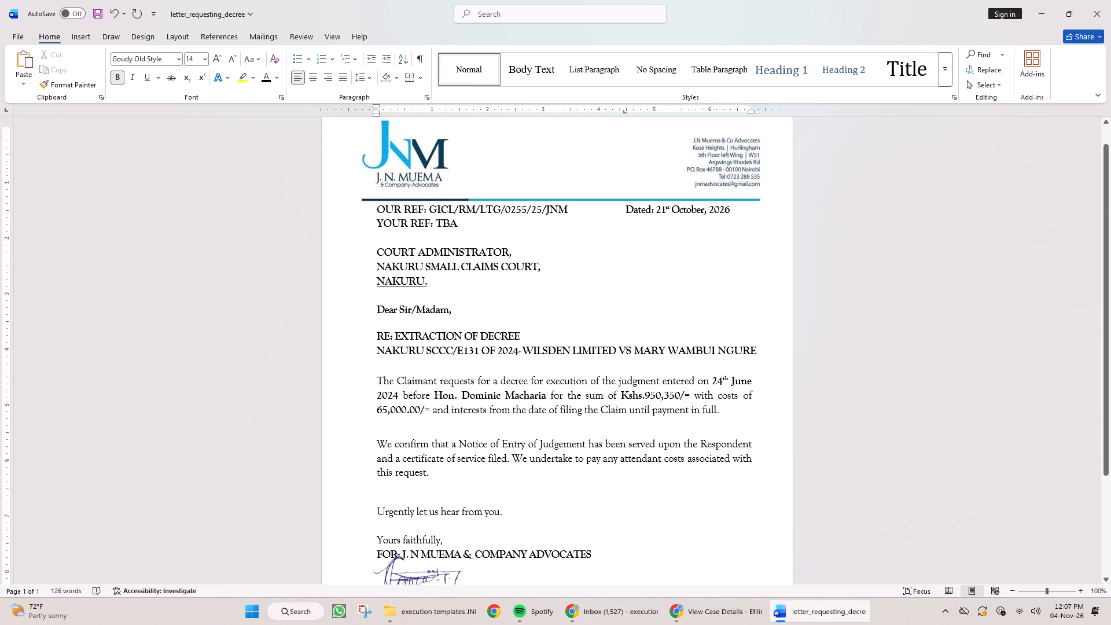
Add a "TO:-" line directly above COURT ADMINISTRATOR, keeping a blank line below YOUR REF.
{"action": "left_click", "coordinate": [422, 236]}
{"action": "key", "text": "Return"}
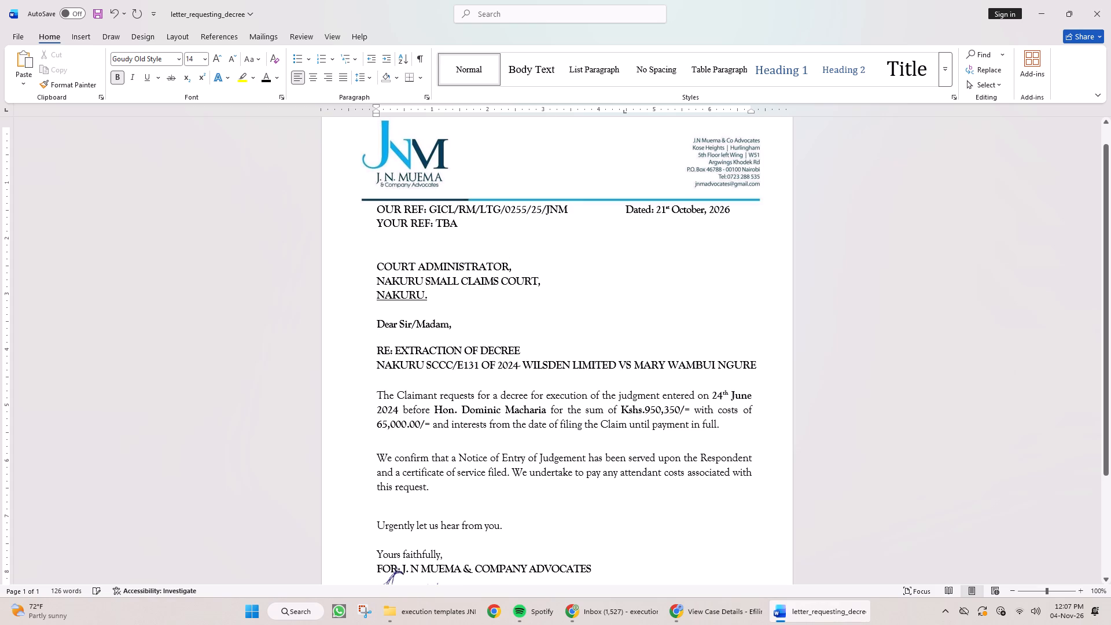
{"action": "type", "text": "TO;-"}
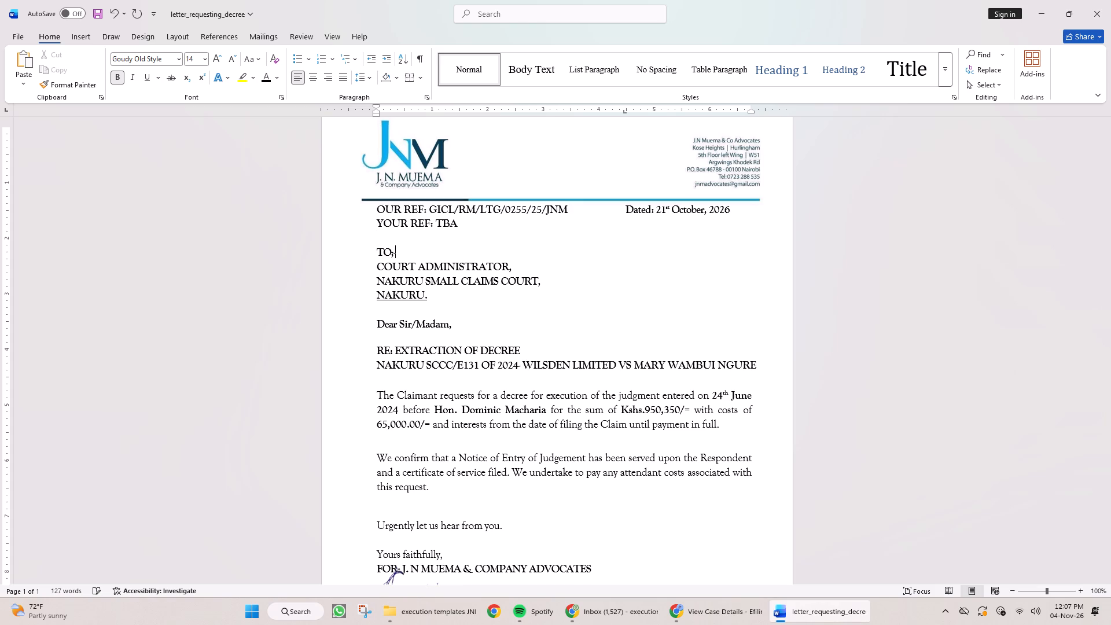
{"action": "key", "text": "space"}
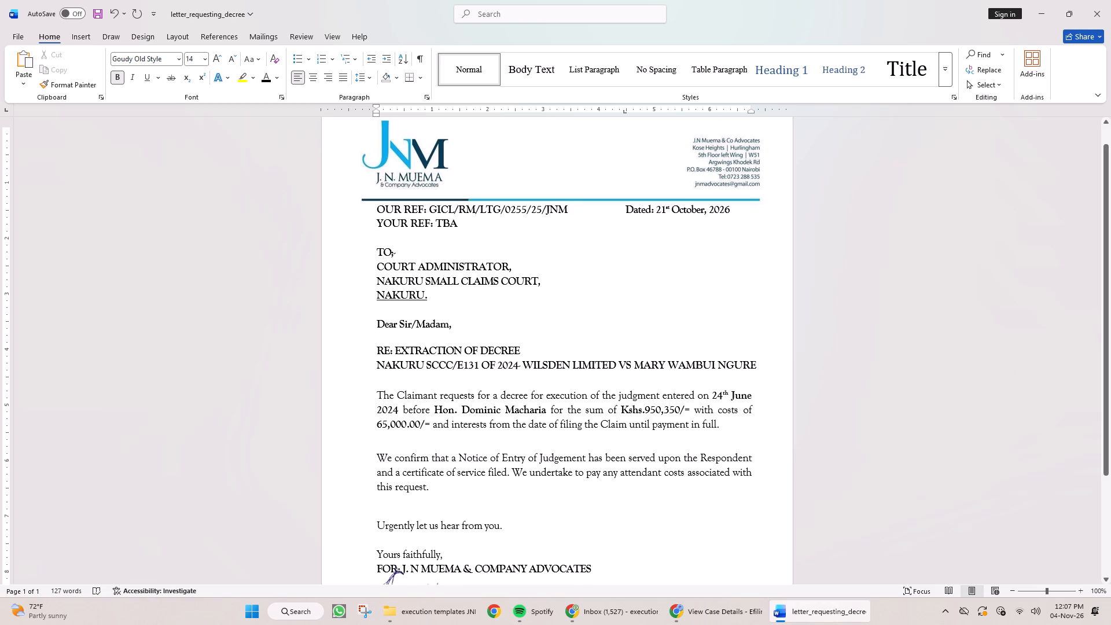
{"action": "key", "text": "BackSpace"}
{"action": "key", "text": "BackSpace"}
{"action": "key", "text": "BackSpace"}
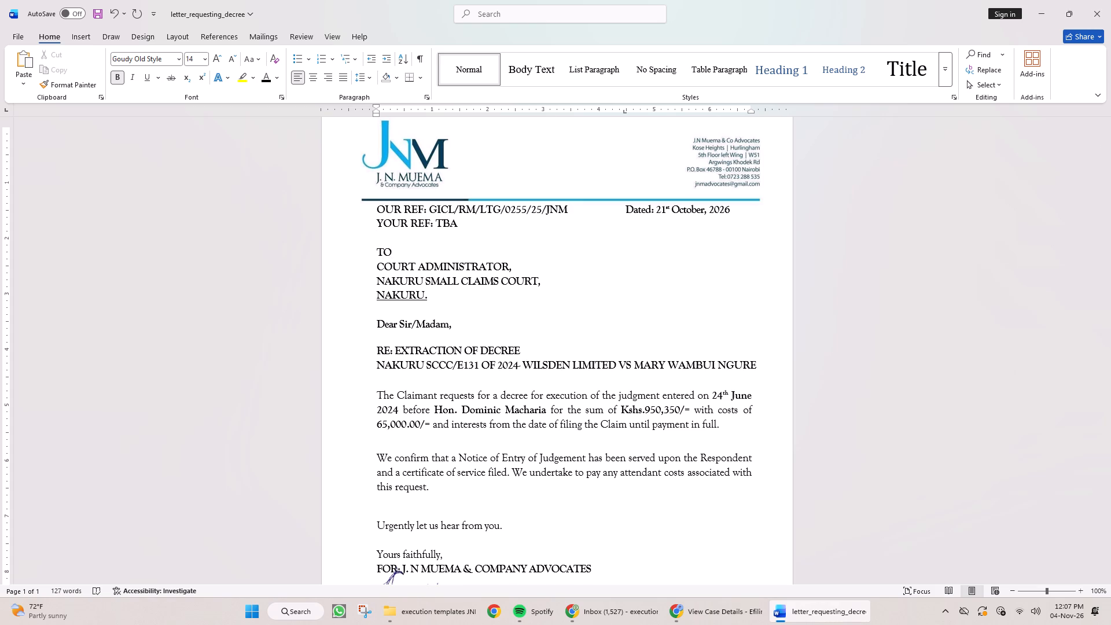
{"action": "key", "text": "shift+colon"}
{"action": "key", "text": "equal"}
{"action": "key", "text": "BackSpace"}
{"action": "key", "text": "minus"}
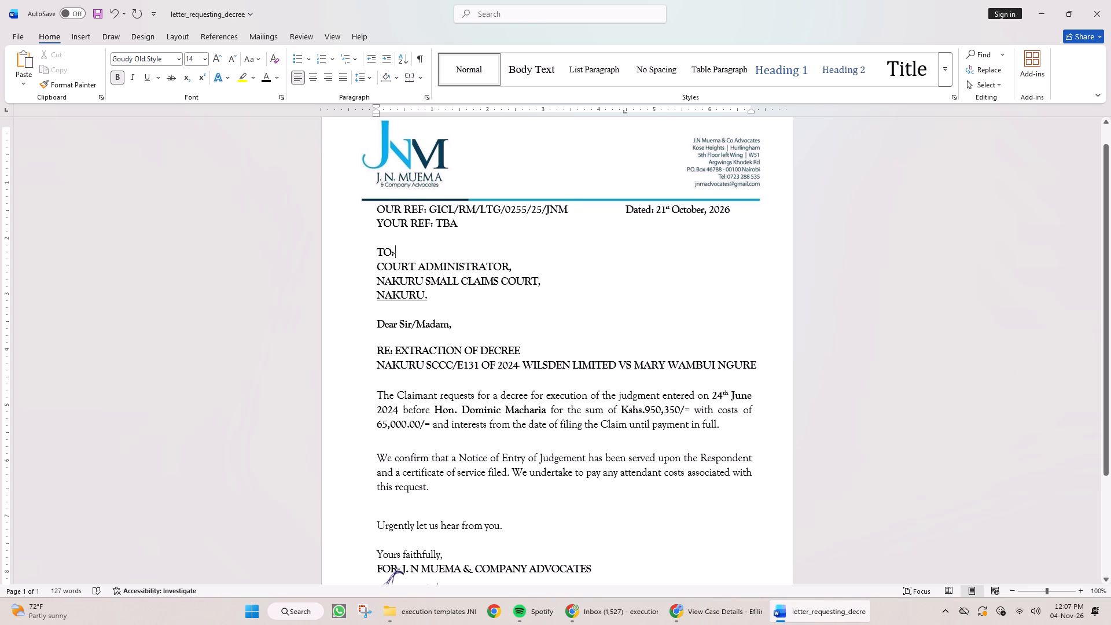
Replace NAKURU with MILIMANI in the addressee's Small Claims Court line.
{"action": "left_click_drag", "start_coordinate": [376, 281], "coordinate": [422, 281]}
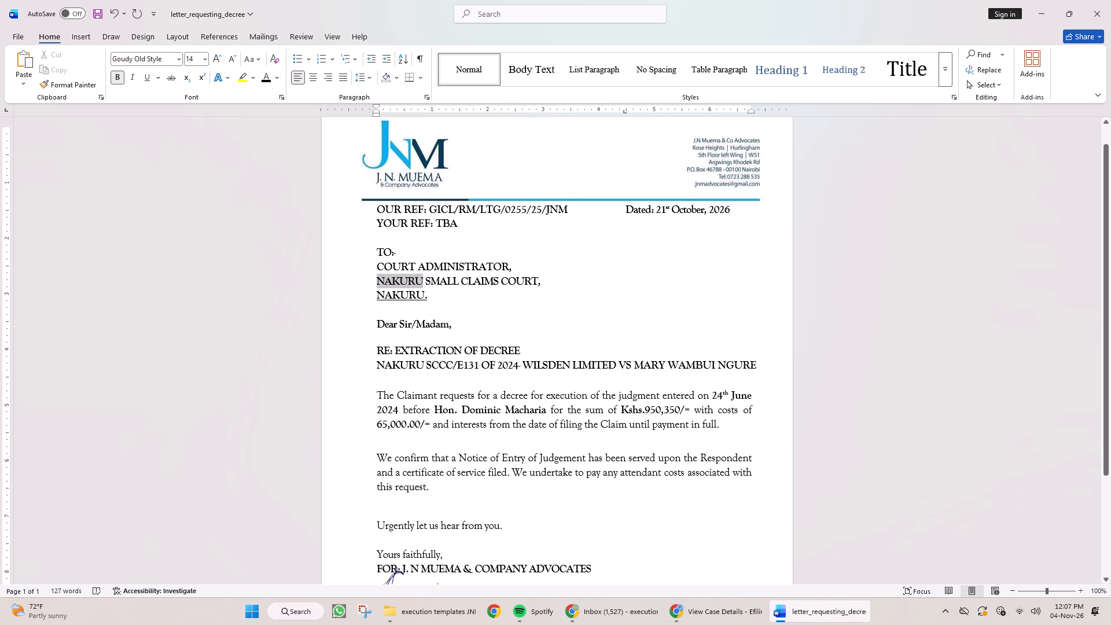
{"action": "left_click_drag", "start_coordinate": [422, 281], "coordinate": [423, 281]}
{"action": "type", "text": "mili"}
{"action": "key", "text": "BackSpace"}
{"action": "key", "text": "BackSpace"}
{"action": "key", "text": "BackSpace"}
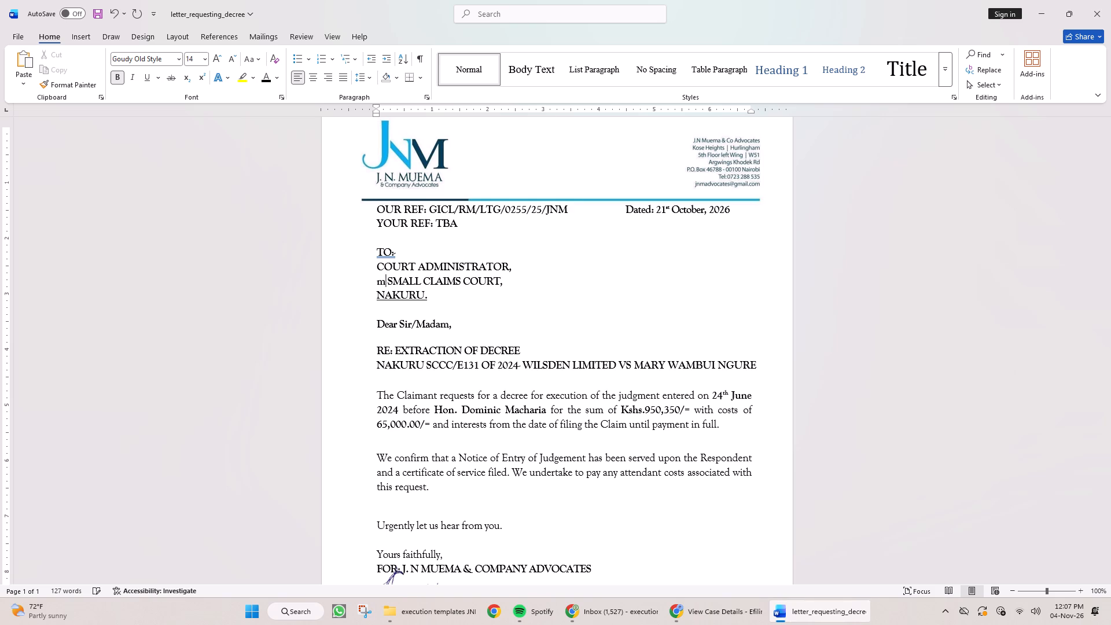
{"action": "key", "text": "BackSpace"}
{"action": "type", "text": "MILIMANI"}
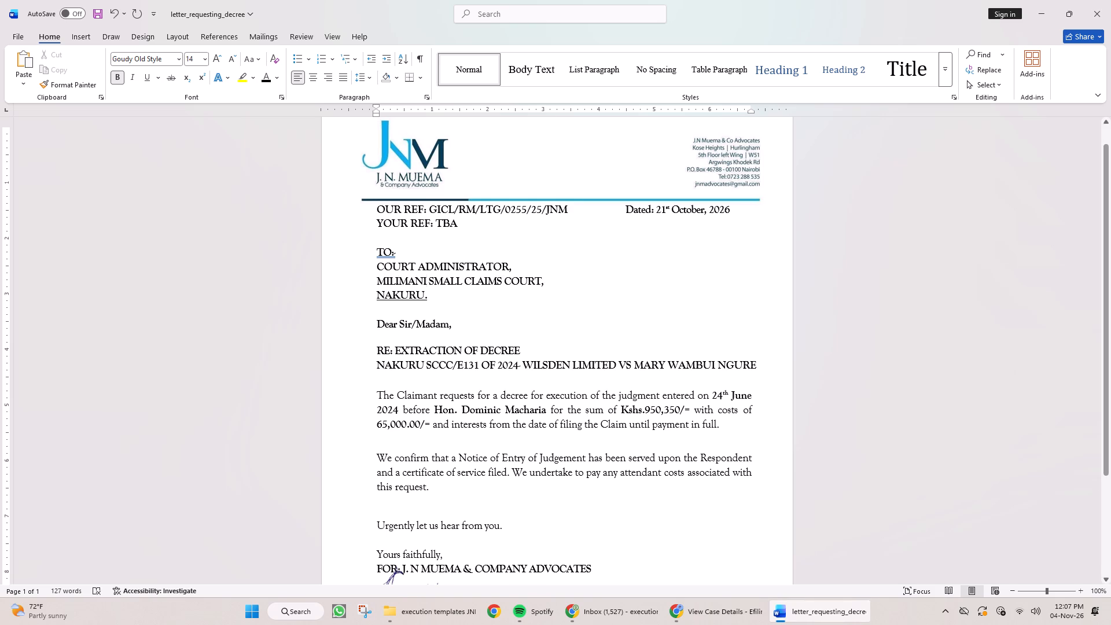
Clear the location NAKURU from the last address line and join that line to the Small Claims Court line.
{"action": "left_click", "coordinate": [417, 293]}
{"action": "key", "text": "Delete"}
{"action": "key", "text": "BackSpace"}
{"action": "key", "text": "BackSpace"}
{"action": "key", "text": "BackSpace"}
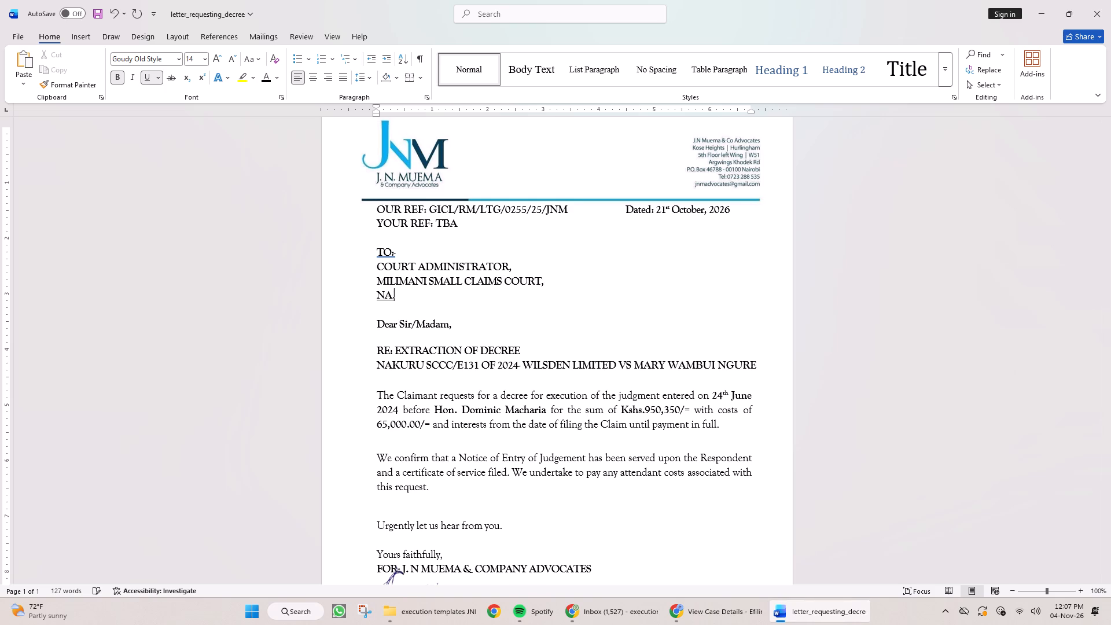
{"action": "key", "text": "BackSpace"}
{"action": "key", "text": "BackSpace"}
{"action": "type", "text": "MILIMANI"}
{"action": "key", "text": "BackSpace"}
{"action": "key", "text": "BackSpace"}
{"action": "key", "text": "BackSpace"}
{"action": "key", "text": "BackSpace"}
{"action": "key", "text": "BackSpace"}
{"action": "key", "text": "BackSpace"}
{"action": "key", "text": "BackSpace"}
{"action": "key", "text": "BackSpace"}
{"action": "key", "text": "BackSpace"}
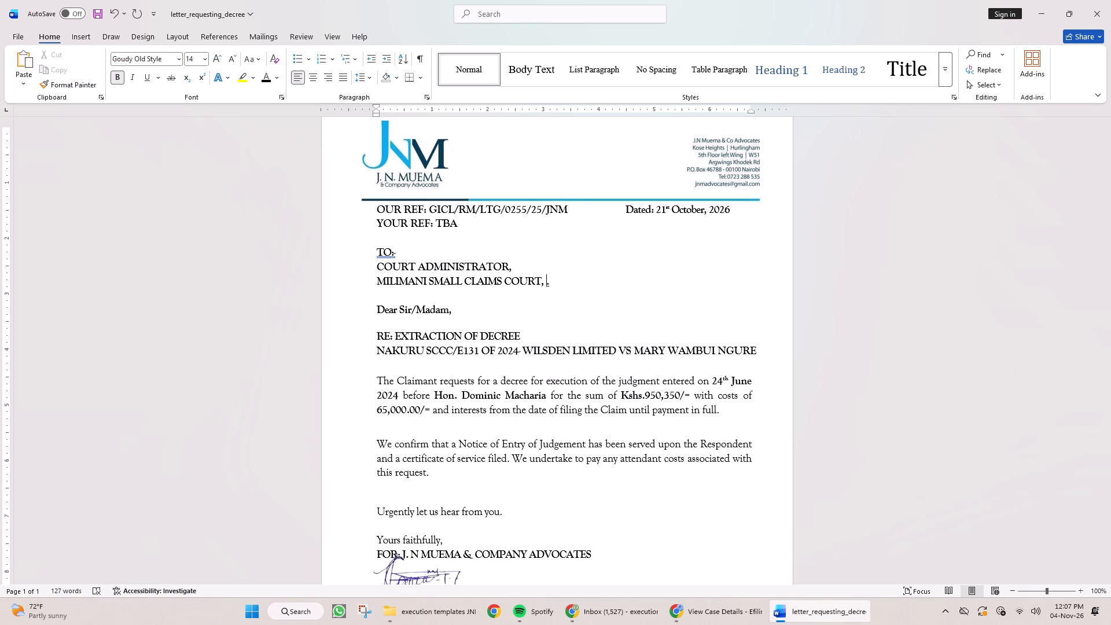
Add NAIROBI on its own line beneath MILIMANI SMALL CLAIMS COURT as the last line of the address.
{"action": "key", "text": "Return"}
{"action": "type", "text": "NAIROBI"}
{"action": "left_click_drag", "start_coordinate": [433, 295], "coordinate": [393, 294]}
{"action": "left_click", "coordinate": [425, 274]}
{"action": "left_click", "coordinate": [436, 316]}
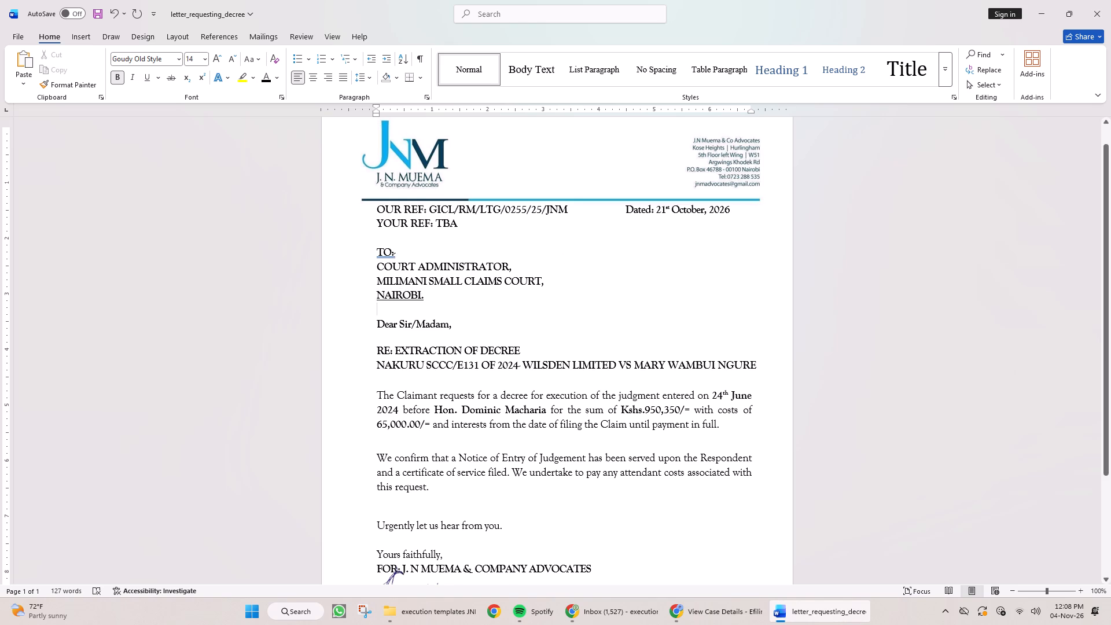
Insert the word REQUEST before EXTRACTION OF DECREE in the letter's RE heading.
{"action": "left_click", "coordinate": [401, 339]}
{"action": "left_click", "coordinate": [398, 352]}
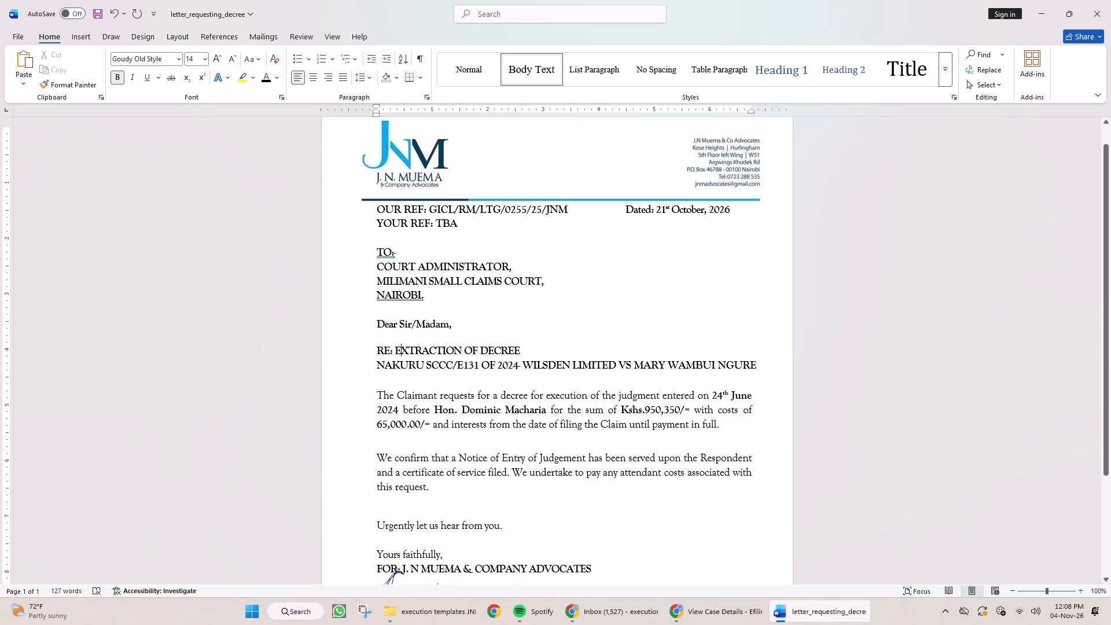
{"action": "left_click", "coordinate": [398, 350]}
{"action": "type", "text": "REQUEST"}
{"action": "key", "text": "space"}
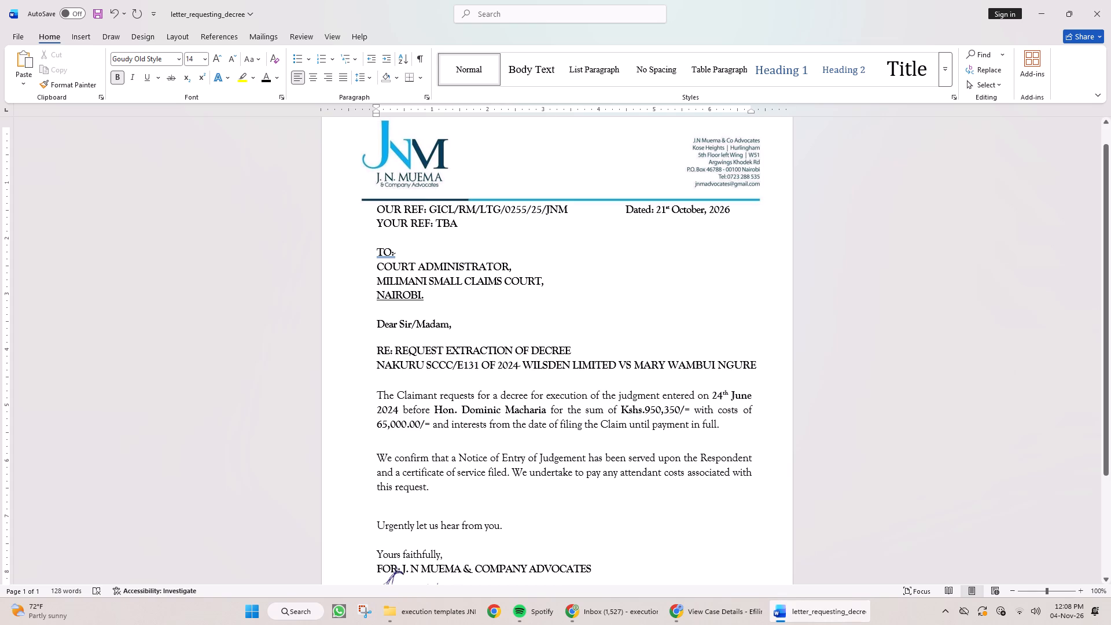
Select the case number and party names in the line beneath the RE heading.
{"action": "left_click", "coordinate": [377, 365]}
{"action": "left_click_drag", "start_coordinate": [377, 365], "coordinate": [721, 368]}
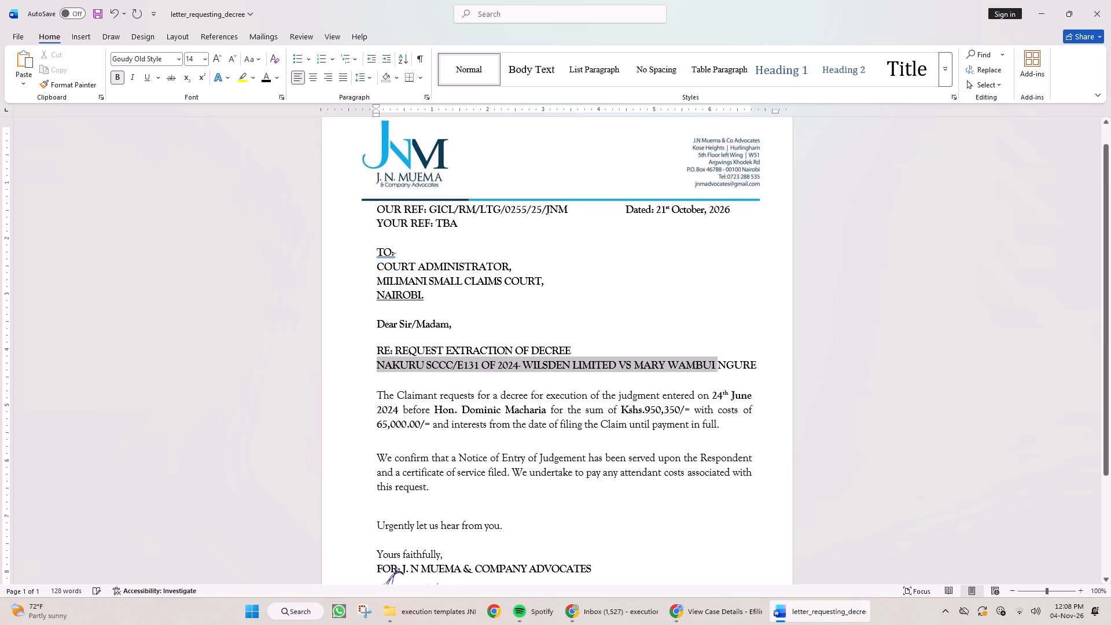
{"action": "left_click_drag", "start_coordinate": [721, 368], "coordinate": [748, 368]}
{"action": "left_click", "coordinate": [742, 367]}
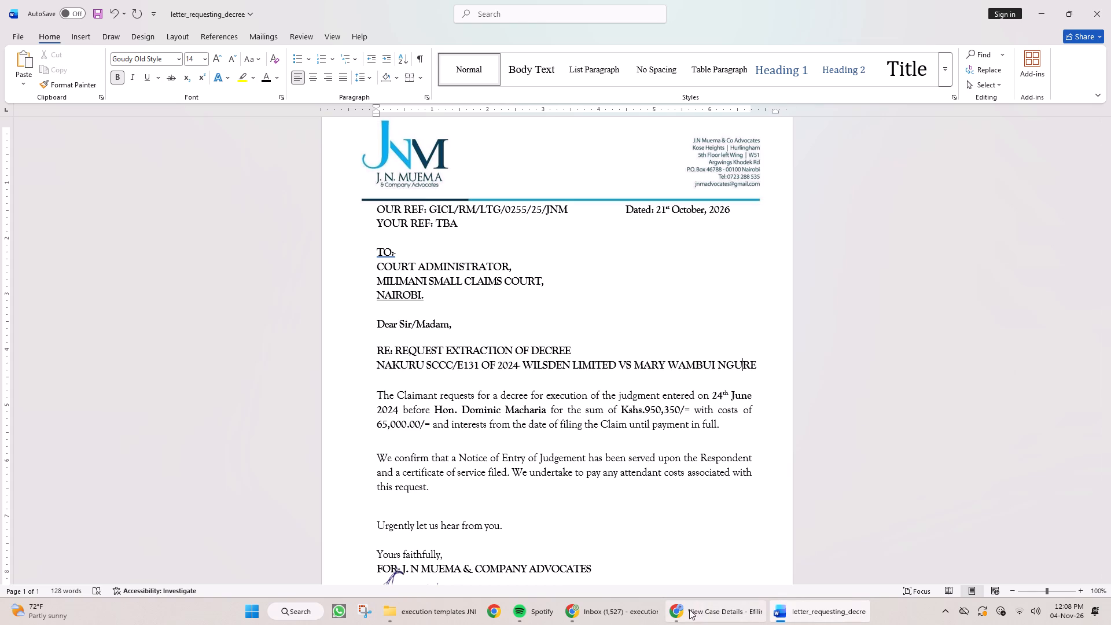
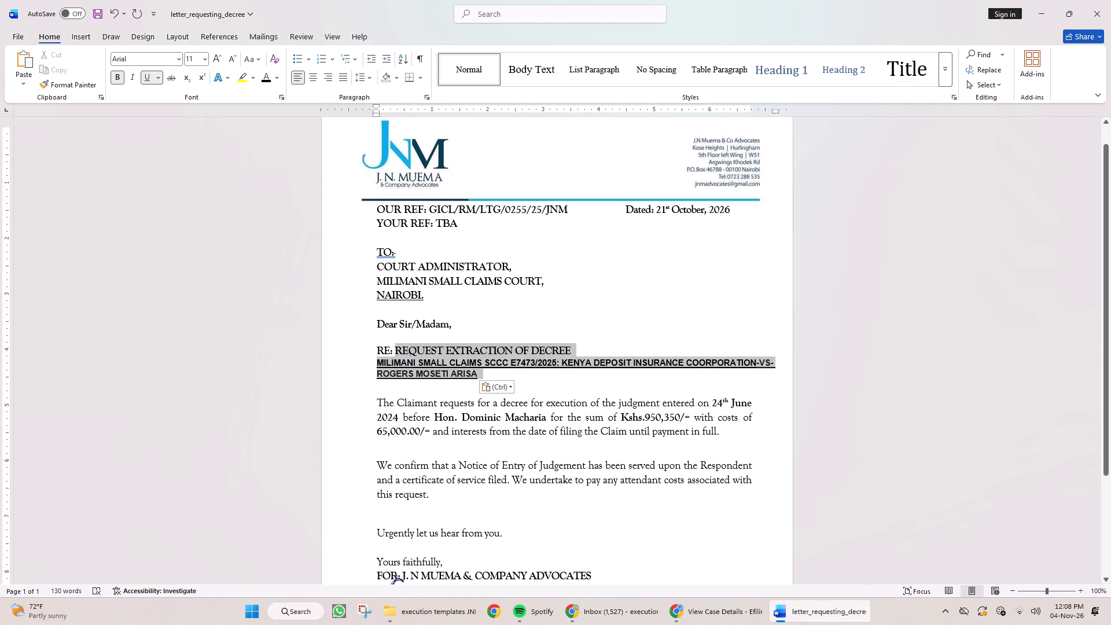
Format the RE: REQUEST EXTRACTION OF DECREE heading and the case title below it in Goudy Old Style, size 14.
{"action": "left_click_drag", "start_coordinate": [400, 348], "coordinate": [379, 343]}
{"action": "left_click", "coordinate": [439, 303]}
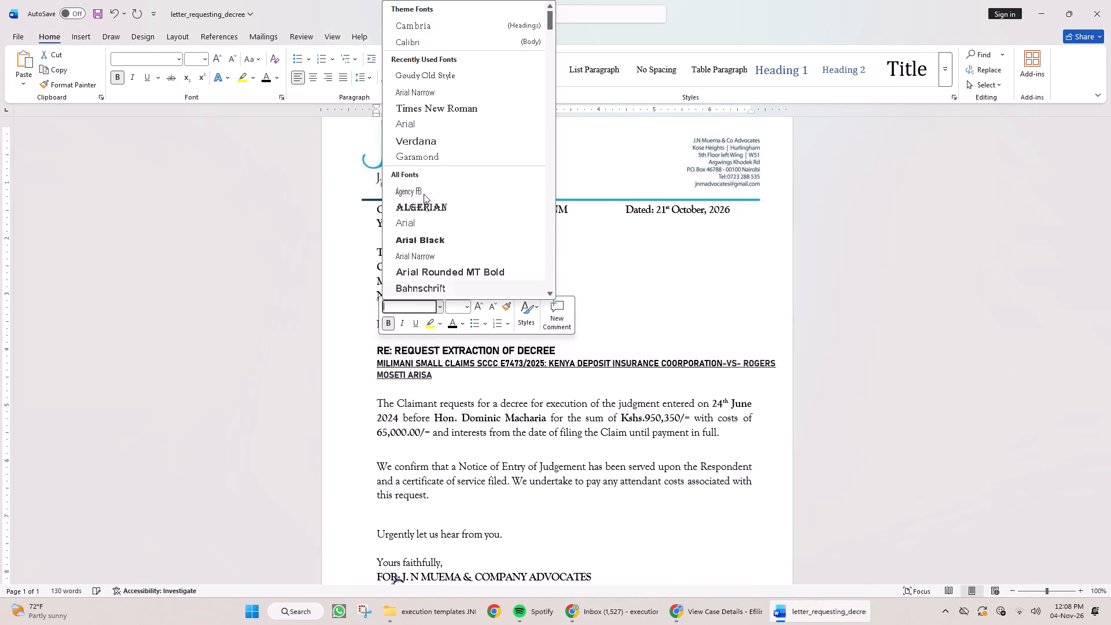
{"action": "left_click", "coordinate": [433, 76]}
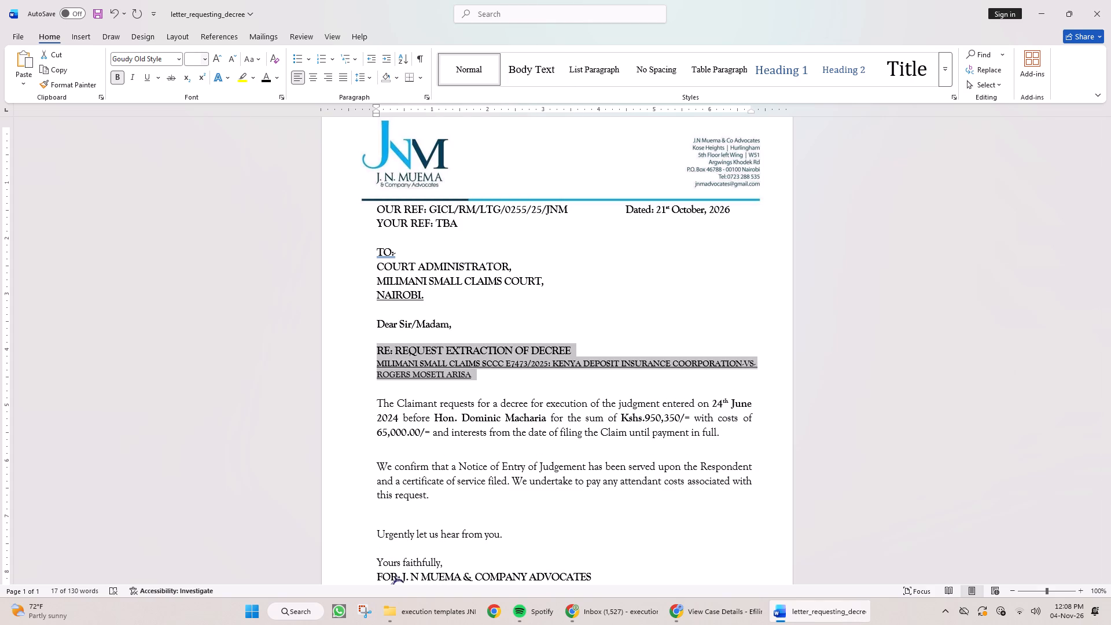
{"action": "left_click", "coordinate": [204, 58]}
{"action": "left_click", "coordinate": [200, 138]}
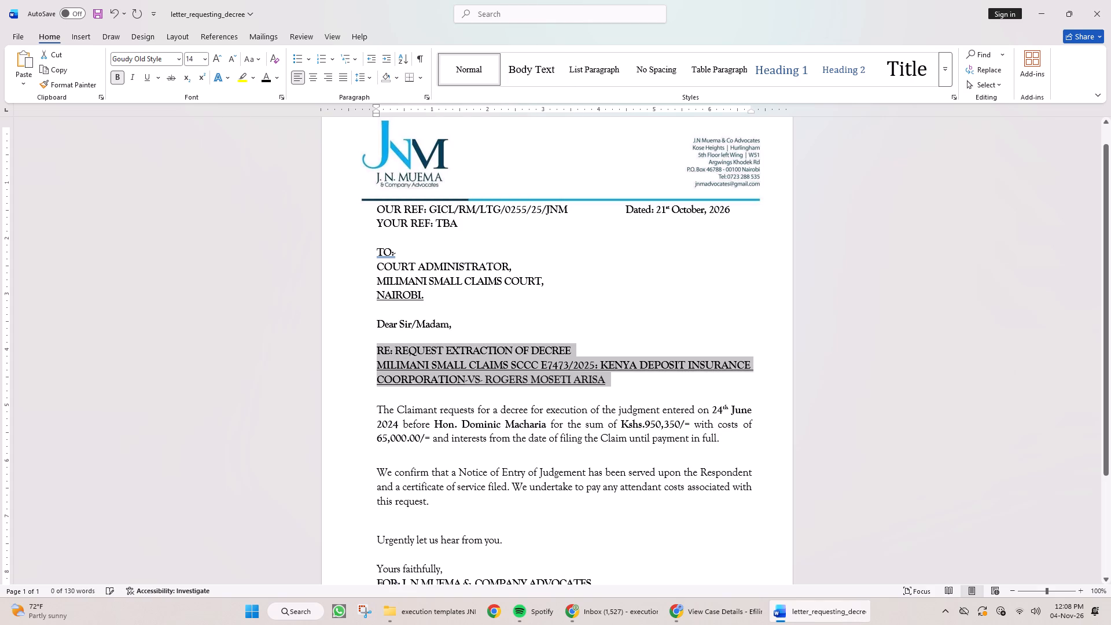
Add a full stop at the end of the case title under the RE heading.
{"action": "left_click", "coordinate": [543, 393]}
{"action": "left_click", "coordinate": [613, 381]}
{"action": "key", "text": "period"}
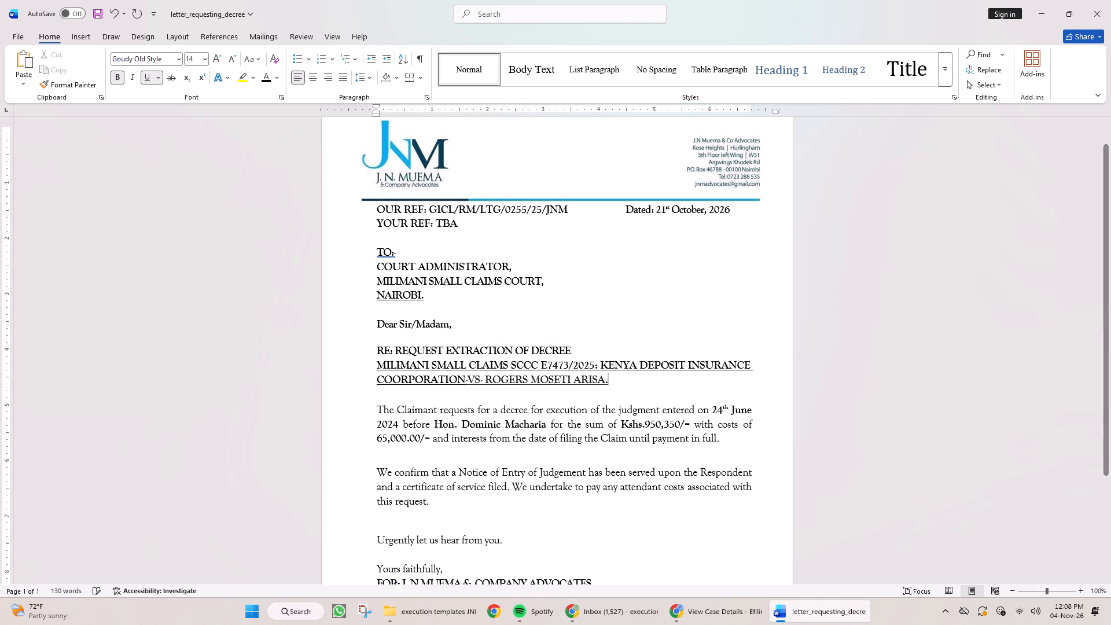
Add the line "We act for the claimant in the above referenced matter." between the case title and first body paragraph, with blank lines around it.
{"action": "scroll", "coordinate": [662, 358], "scroll_direction": "down", "scroll_amount": 4}
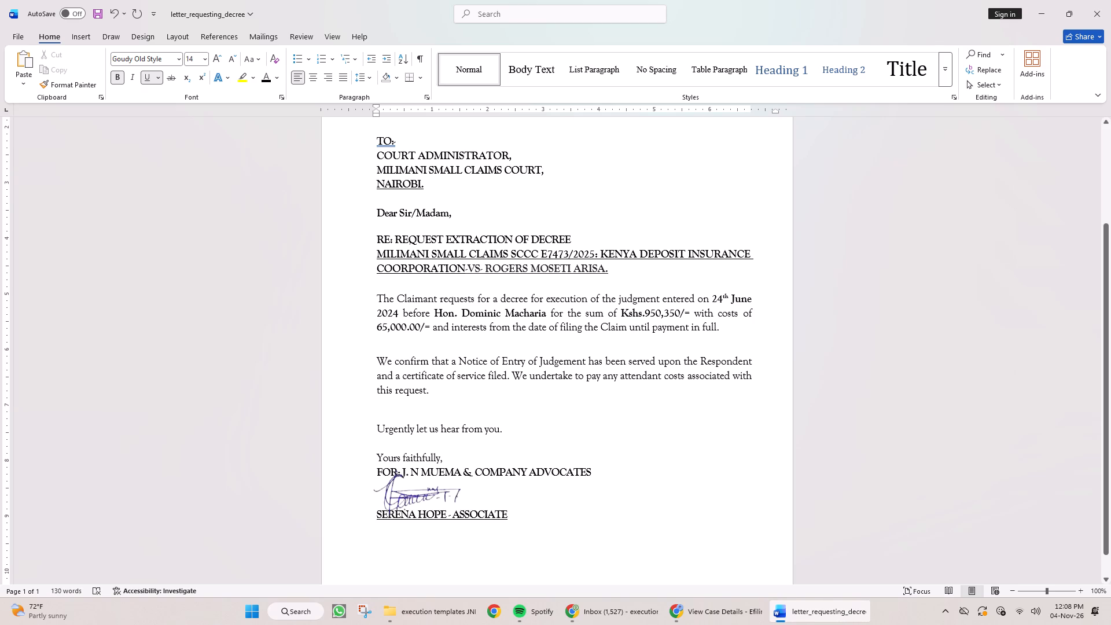
{"action": "left_click", "coordinate": [444, 280]}
{"action": "key", "text": "Return"}
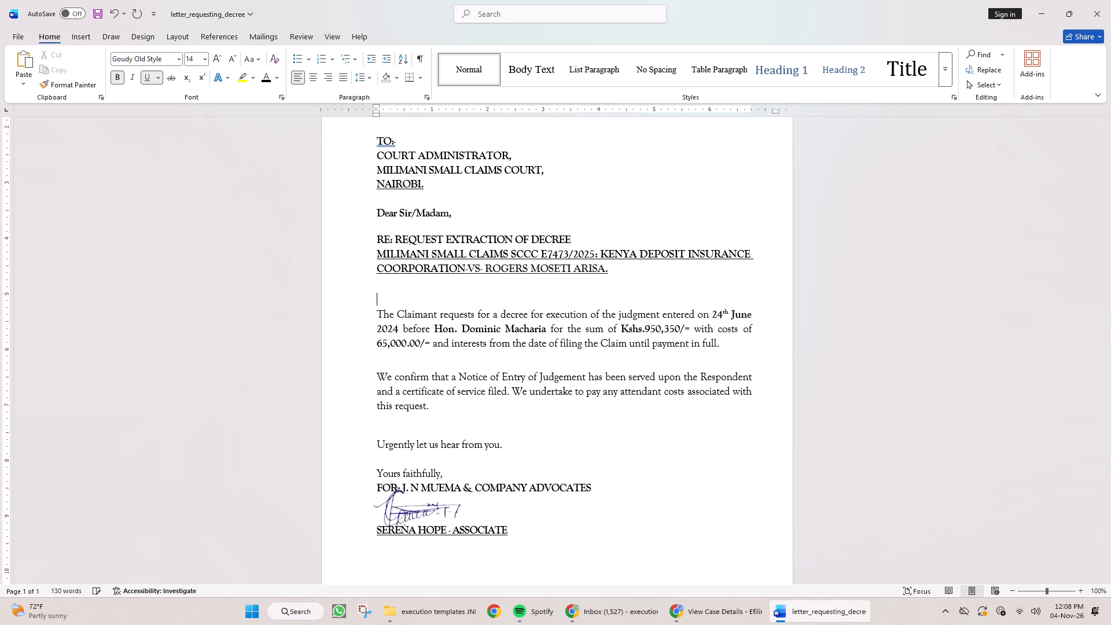
{"action": "key", "text": "Up"}
{"action": "key", "text": "Return"}
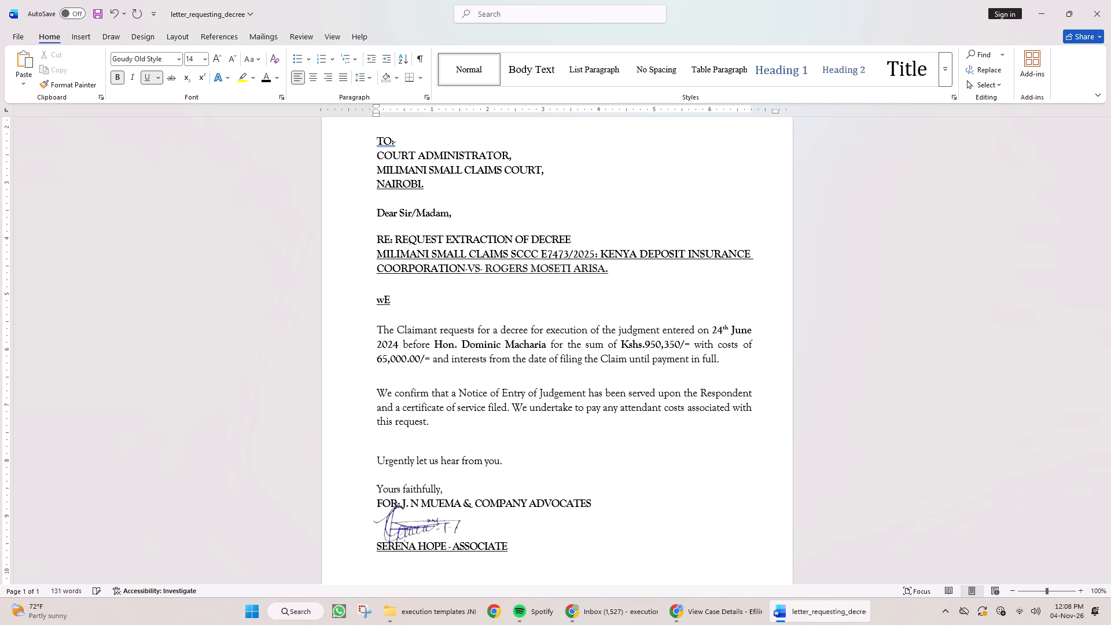
{"action": "key", "text": "BackSpace"}
{"action": "key", "text": "BackSpace"}
{"action": "key", "text": "BackSpace"}
{"action": "key", "text": "BackSpace"}
{"action": "type", "text": "t in the av"}
{"action": "key", "text": "BackSpace"}
{"action": "type", "text": "bove referenced"}
{"action": "key", "text": "space"}
{"action": "type", "text": "matter."}
{"action": "key", "text": "space"}
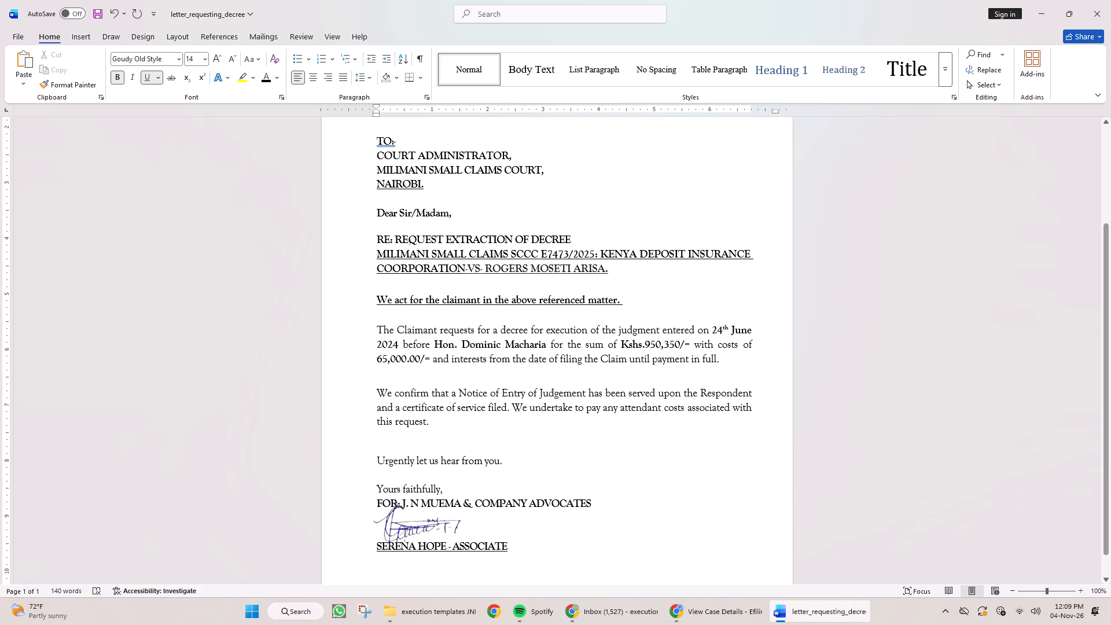
Remove the underline and bold from the new "We act for the claimant" sentence.
{"action": "left_click_drag", "start_coordinate": [641, 299], "coordinate": [377, 300]}
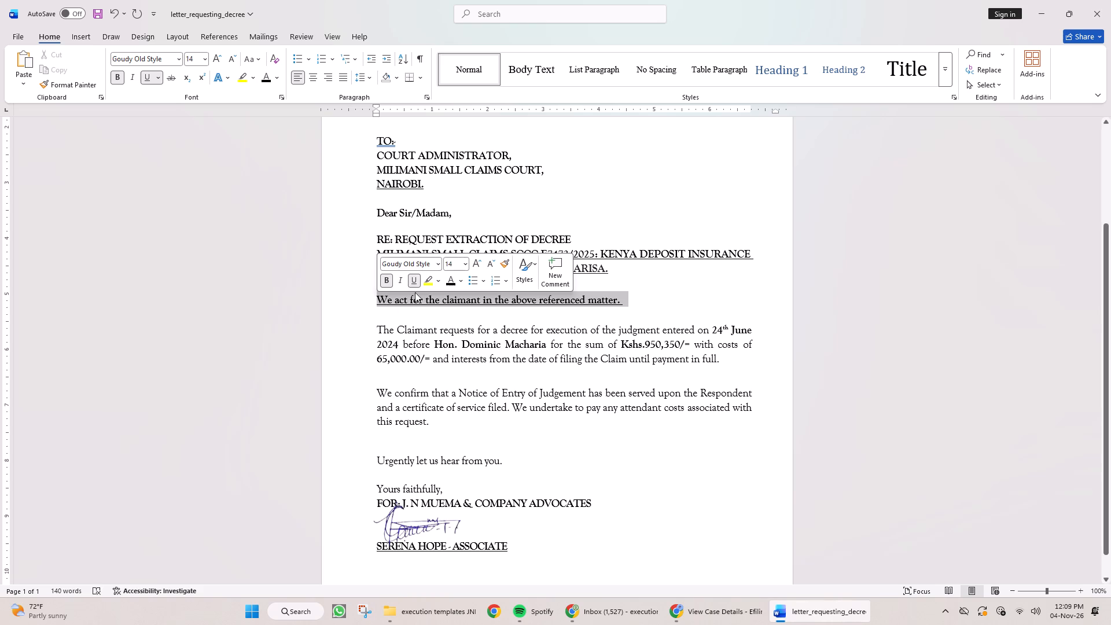
{"action": "left_click", "coordinate": [414, 274]}
{"action": "left_click", "coordinate": [391, 281]}
{"action": "left_click", "coordinate": [479, 341]}
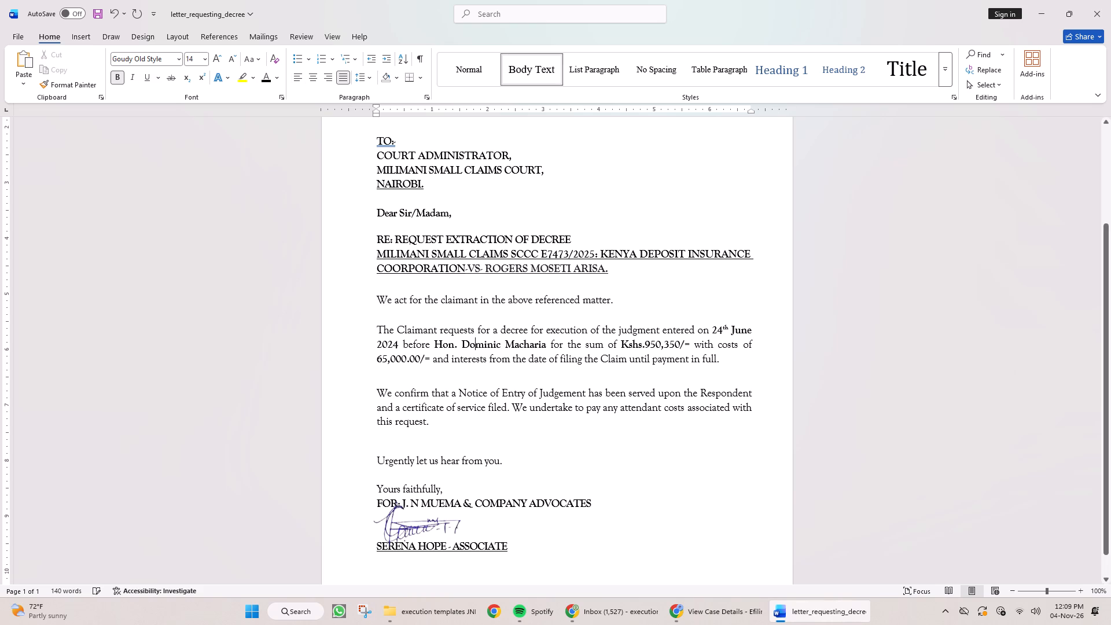
Replace "The Claimant" with "We" at the start of the paragraph requesting the decree.
{"action": "left_click", "coordinate": [451, 320]}
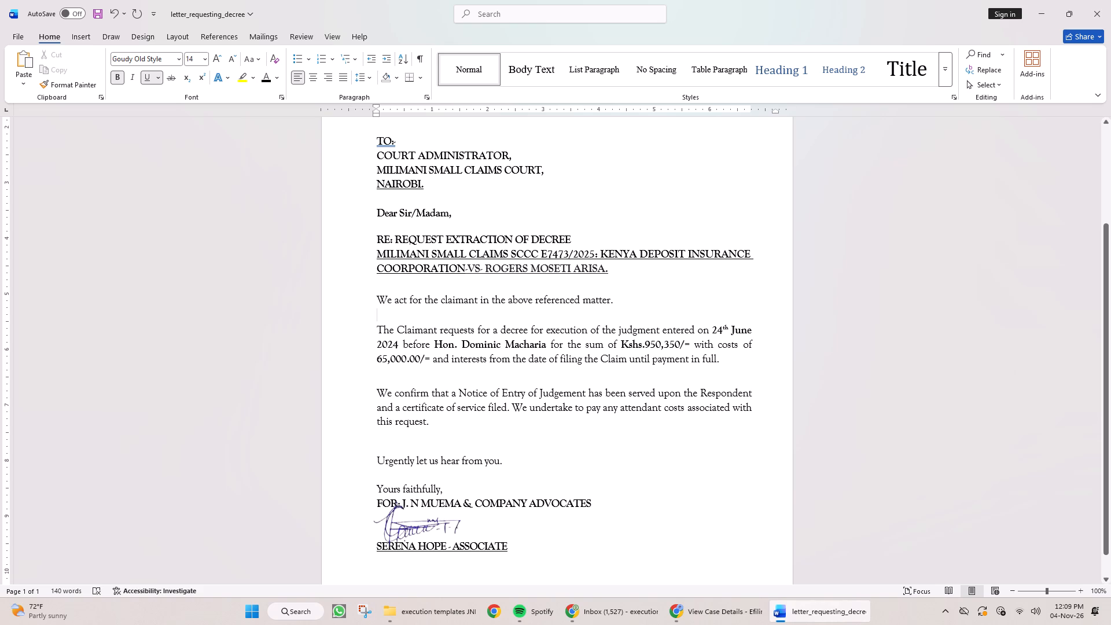
{"action": "left_click", "coordinate": [435, 331]}
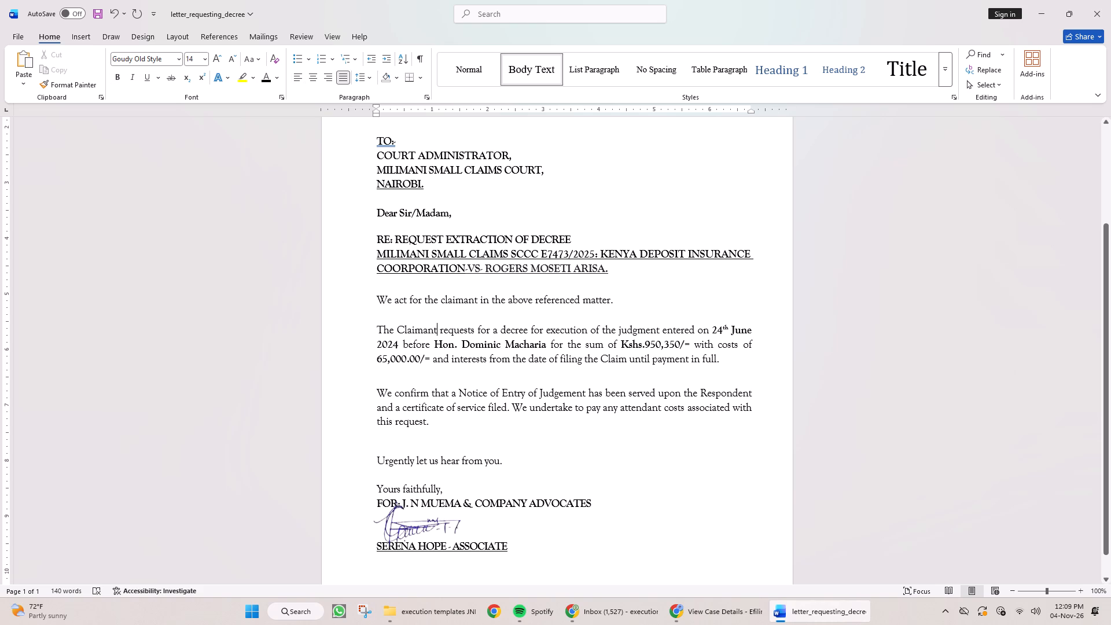
{"action": "key", "text": "BackSpace"}
{"action": "key", "text": "BackSpace"}
{"action": "key", "text": "BackSpace"}
{"action": "key", "text": "BackSpace"}
{"action": "key", "text": "BackSpace"}
{"action": "key", "text": "BackSpace"}
{"action": "key", "text": "BackSpace"}
{"action": "key", "text": "BackSpace"}
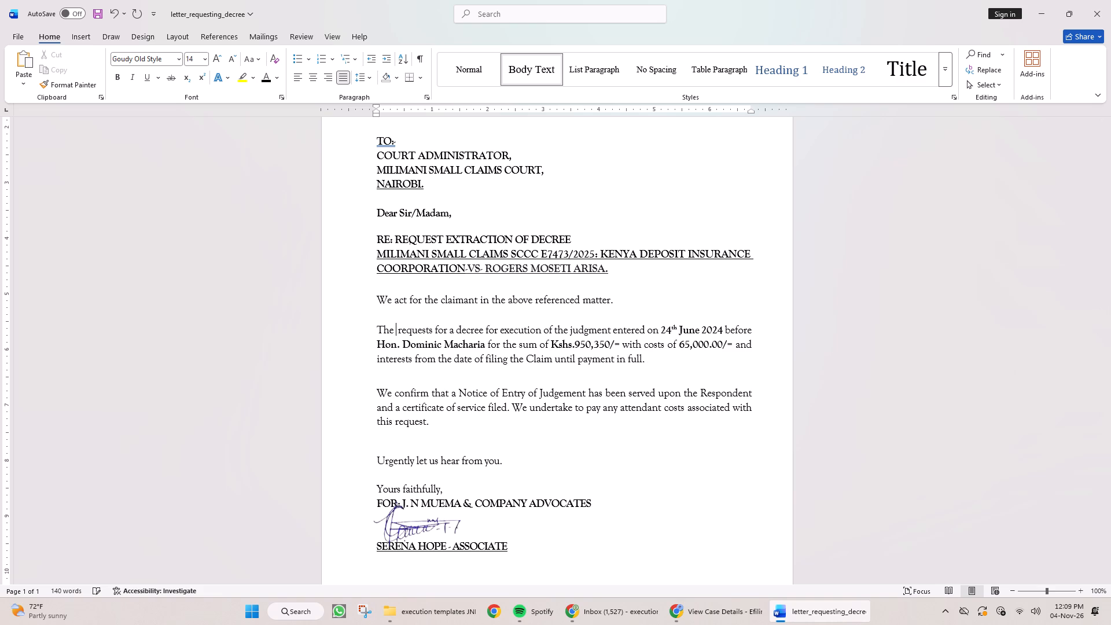
{"action": "key", "text": "BackSpace"}
{"action": "key", "text": "BackSpace"}
{"action": "key", "text": "BackSpace"}
{"action": "key", "text": "BackSpace"}
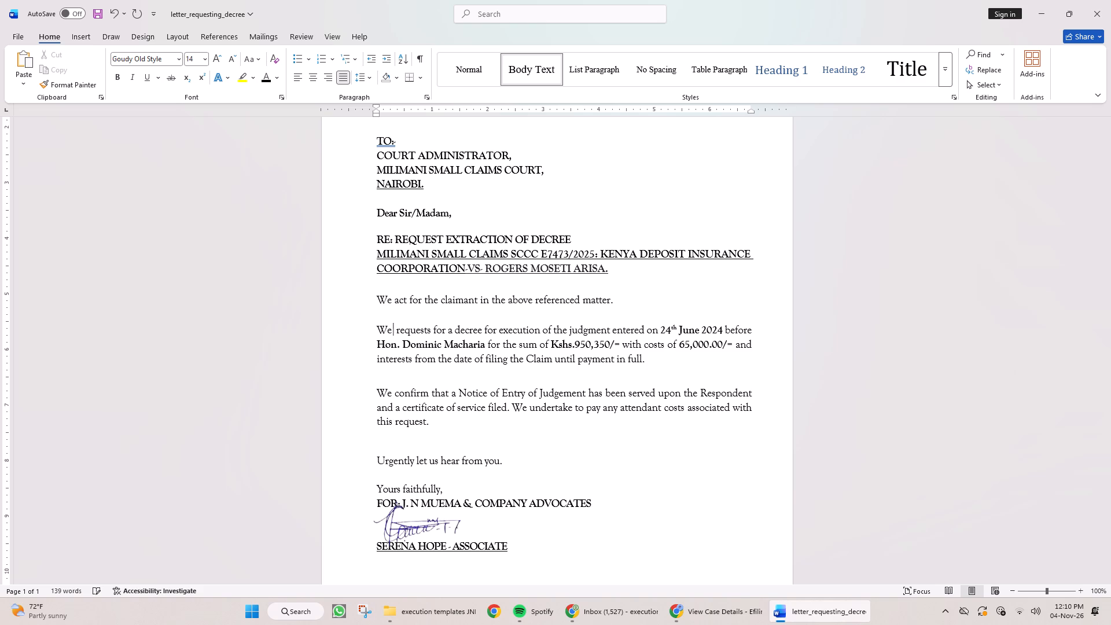
{"action": "key", "text": "BackSpace"}
{"action": "key", "text": "space"}
In the paragraph requesting the decree, insert "kindly" after "We" and "default" before "judgment".
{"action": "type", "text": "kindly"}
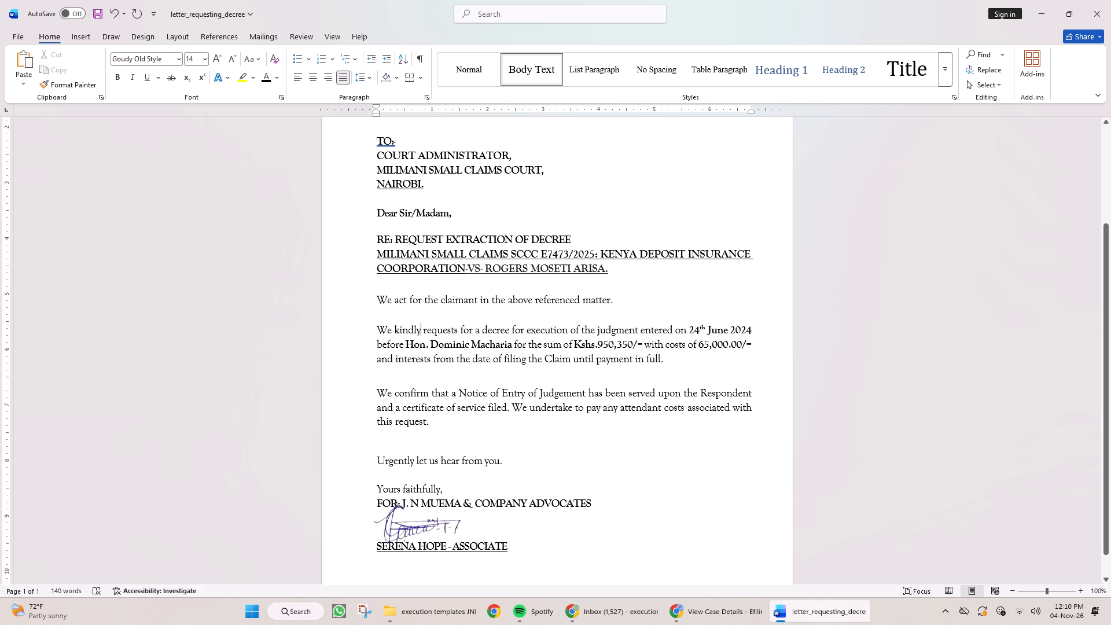
{"action": "left_click", "coordinate": [689, 329]}
{"action": "left_click", "coordinate": [598, 332]}
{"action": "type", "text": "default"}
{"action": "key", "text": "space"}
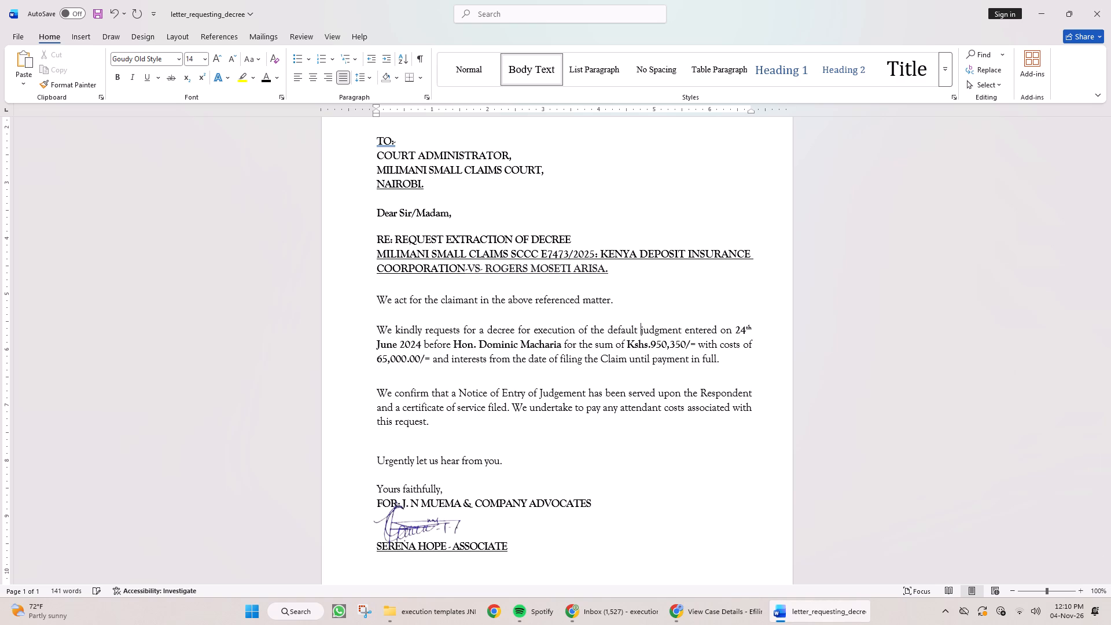
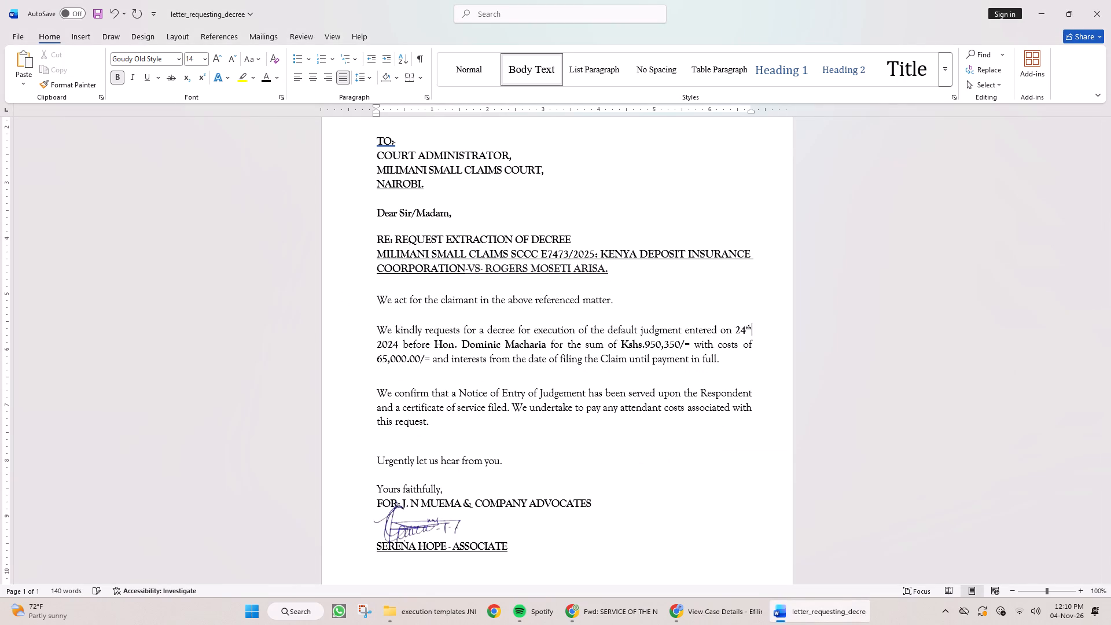
Insert the month "February," between "24th" and "2024" in the default judgment date.
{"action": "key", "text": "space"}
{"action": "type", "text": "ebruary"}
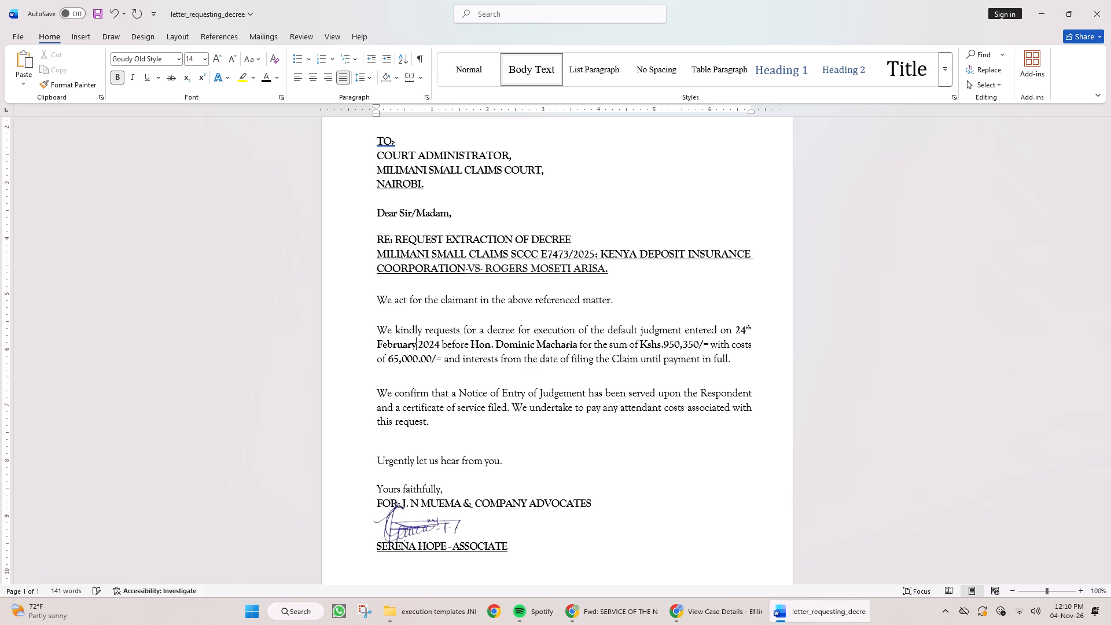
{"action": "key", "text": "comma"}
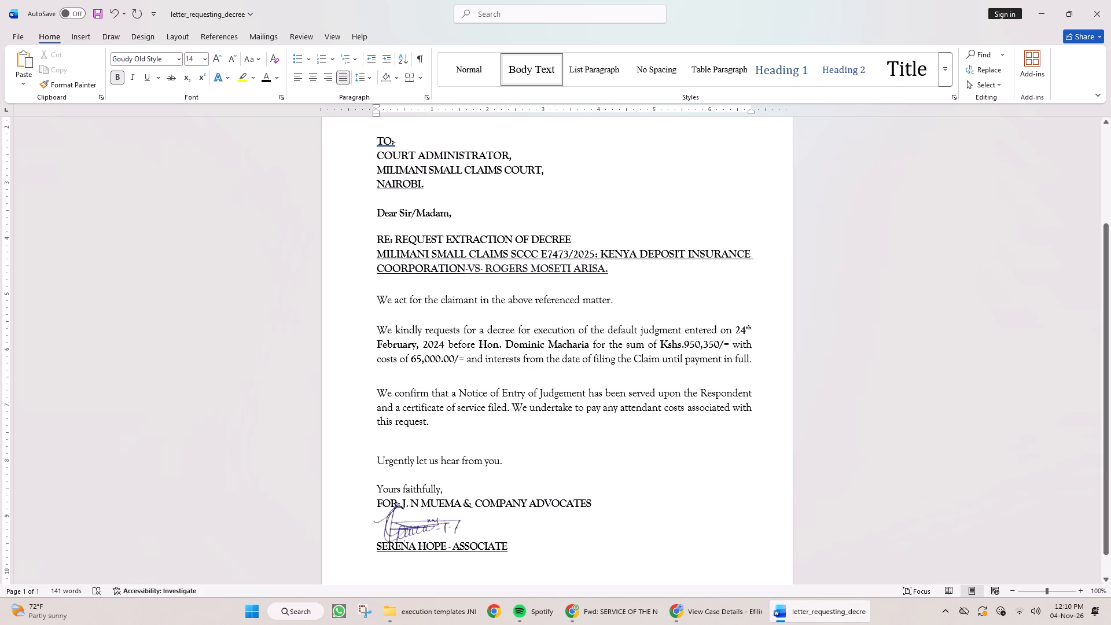
Change the year of the default judgment date in the decree request paragraph to 2026.
{"action": "left_click", "coordinate": [444, 344]}
{"action": "key", "text": "BackSpace"}
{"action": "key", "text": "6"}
Replace the judicial officer's name after "Hon." in the decree request paragraph with the officer who handled this case.
{"action": "left_click_drag", "start_coordinate": [507, 345], "coordinate": [568, 345]}
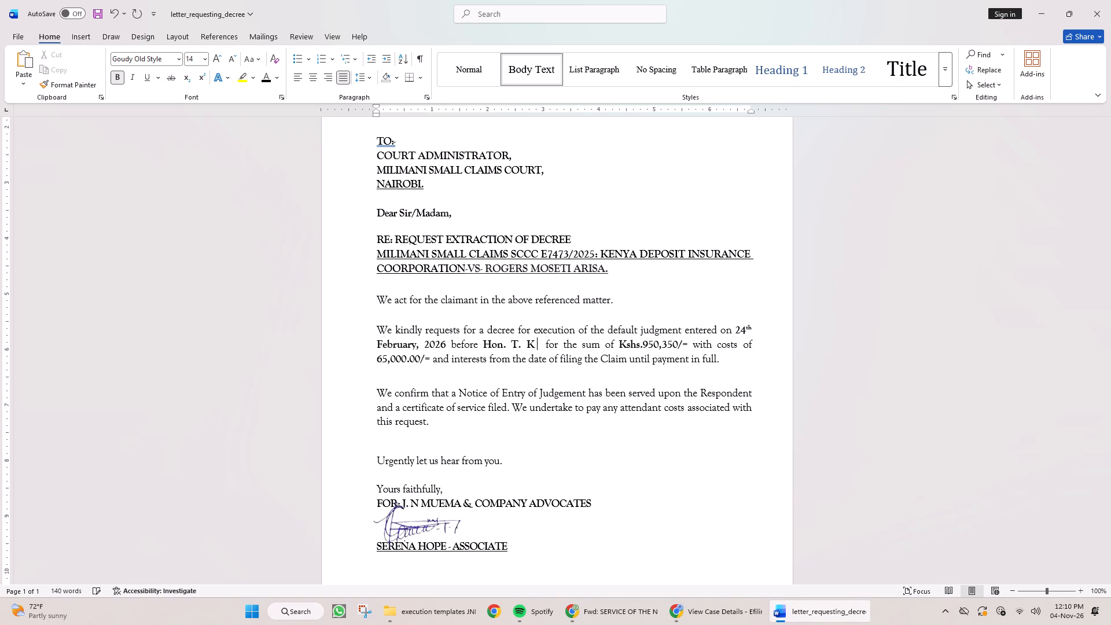
{"action": "key", "text": "BackSpace"}
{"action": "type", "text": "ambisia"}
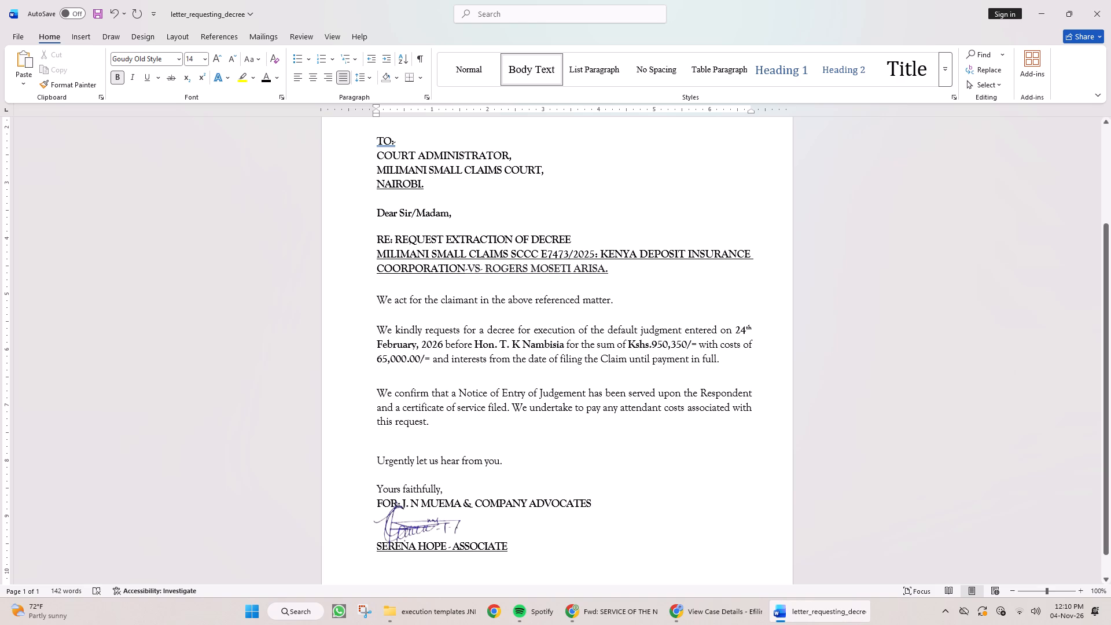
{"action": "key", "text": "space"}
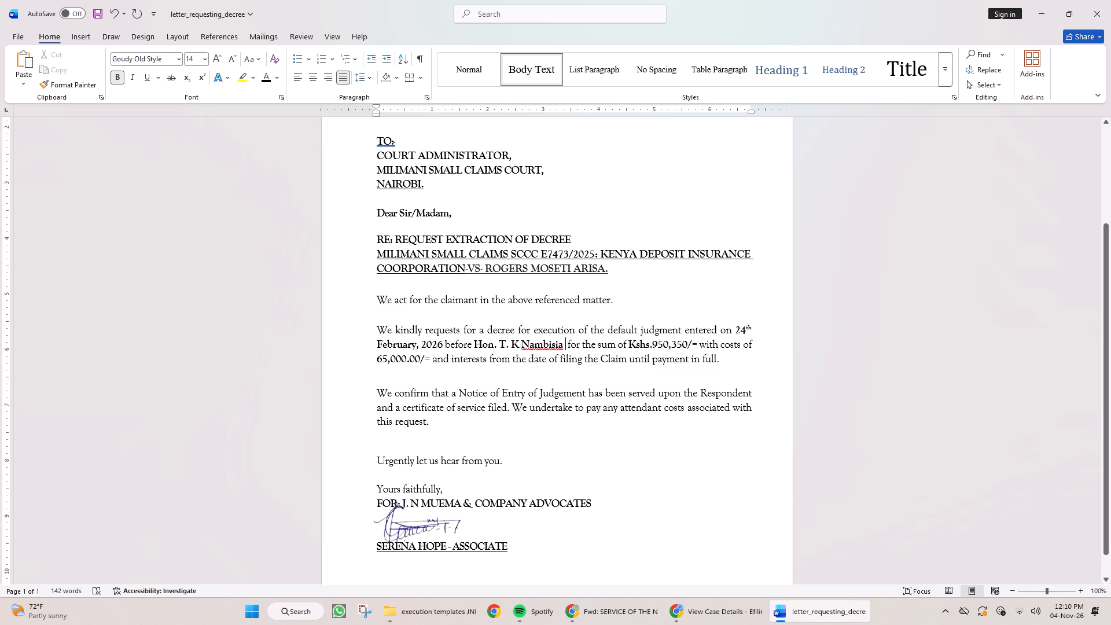
Set the judgment sum in the decree request paragraph to Kshs. 167,720/=.
{"action": "left_click", "coordinate": [685, 344]}
{"action": "key", "text": "Delete"}
{"action": "key", "text": "BackSpace"}
{"action": "key", "text": "BackSpace"}
{"action": "key", "text": "BackSpace"}
{"action": "key", "text": "BackSpace"}
{"action": "key", "text": "BackSpace"}
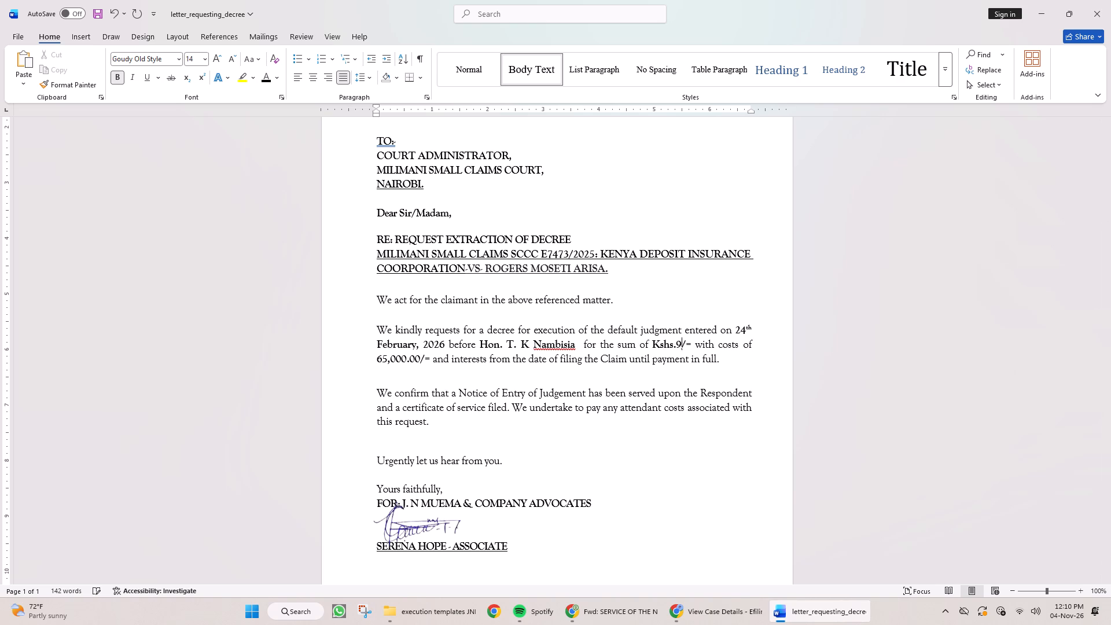
{"action": "key", "text": "BackSpace"}
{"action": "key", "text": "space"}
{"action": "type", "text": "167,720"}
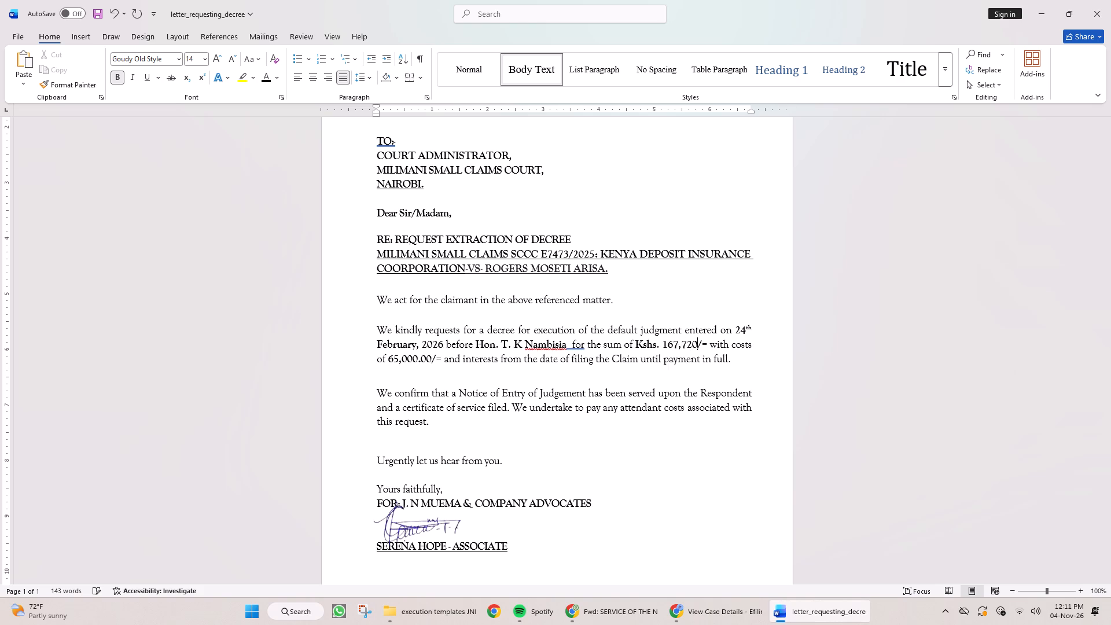
Set the costs in the decree request paragraph to 16,000.00/=.
{"action": "left_click", "coordinate": [396, 358]}
{"action": "key", "text": "Delete"}
{"action": "key", "text": "BackSpace"}
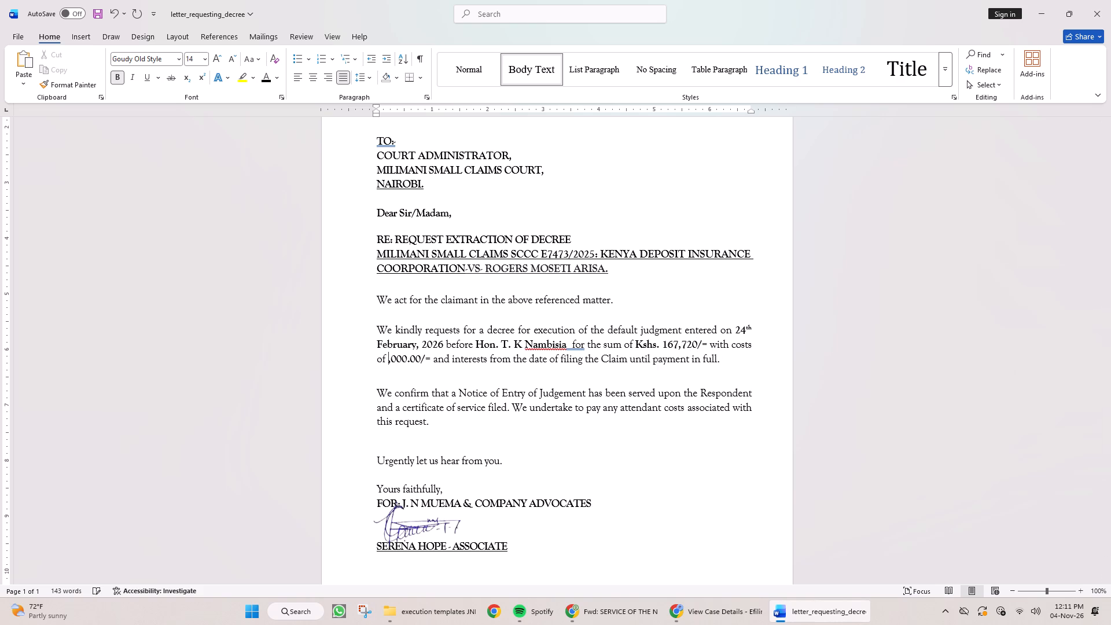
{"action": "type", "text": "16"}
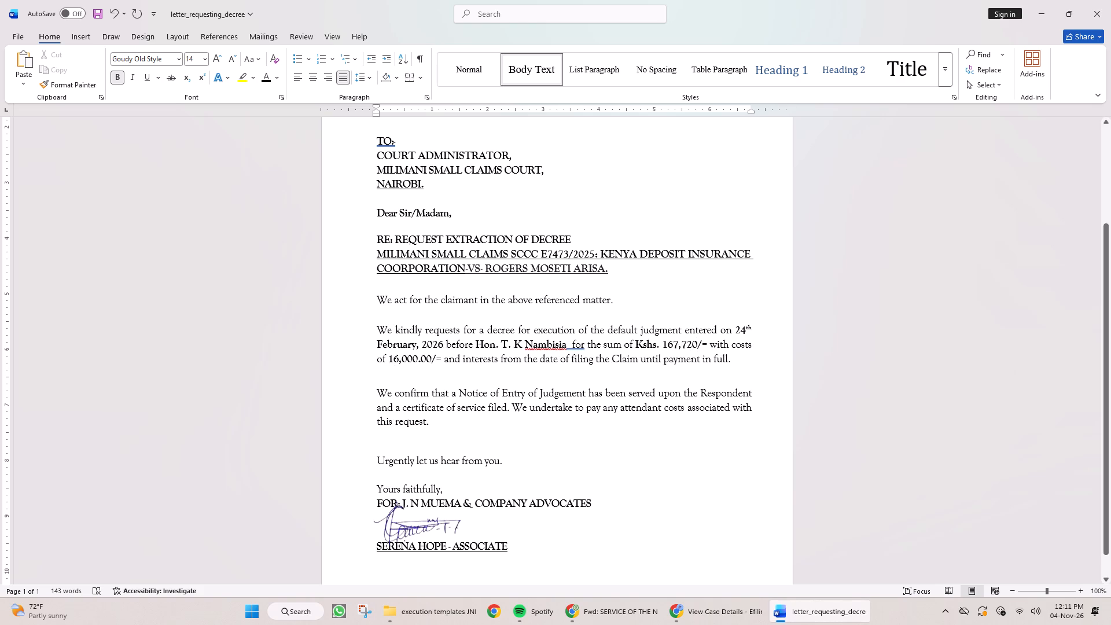
Correct the double space between the judicial officer's name and "for the sum of" using the suggested correction.
{"action": "right_click", "coordinate": [573, 347]}
{"action": "left_click", "coordinate": [570, 358]}
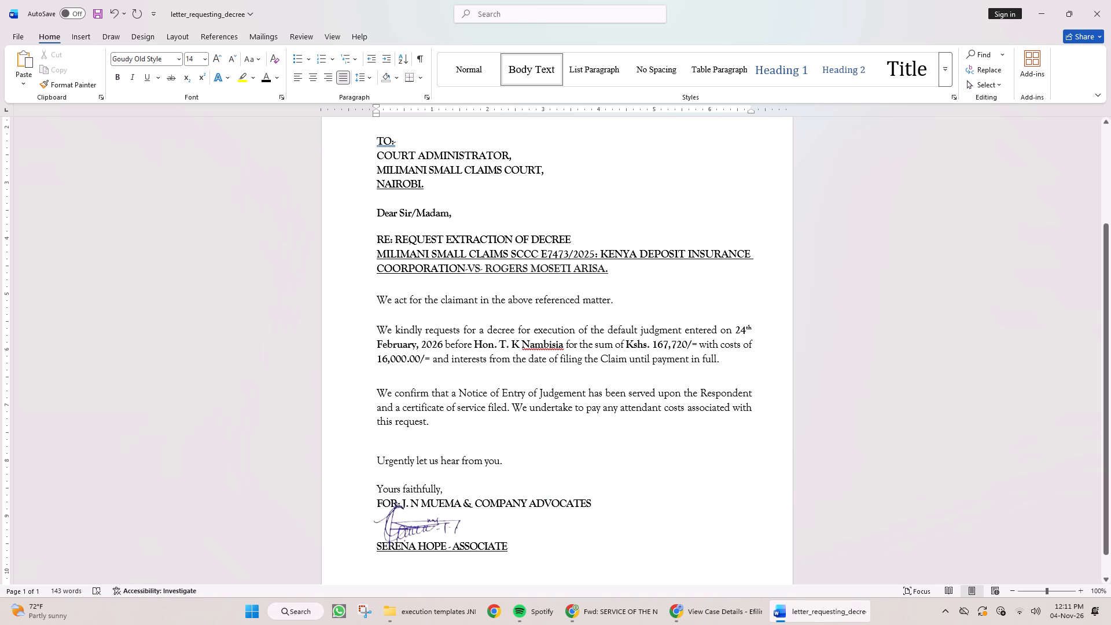
Remove the blank line between the decree request paragraph and the "We confirm that a Notice of Entry of Judgement" paragraph.
{"action": "scroll", "coordinate": [518, 413], "scroll_direction": "down", "scroll_amount": 1}
{"action": "left_click", "coordinate": [473, 354]}
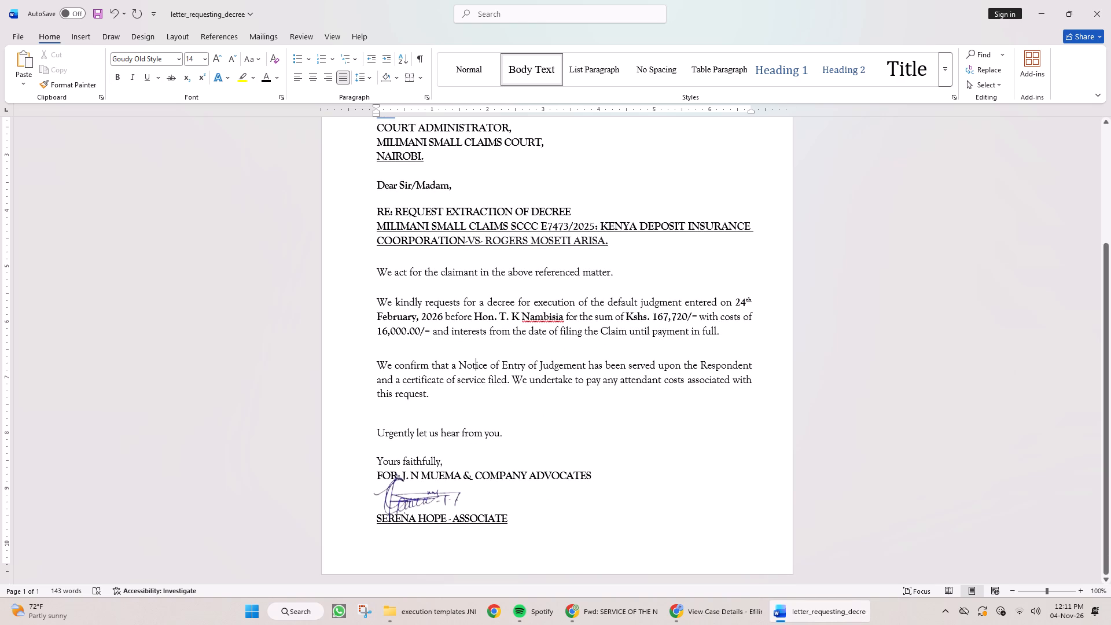
{"action": "left_click", "coordinate": [497, 344]}
{"action": "key", "text": "BackSpace"}
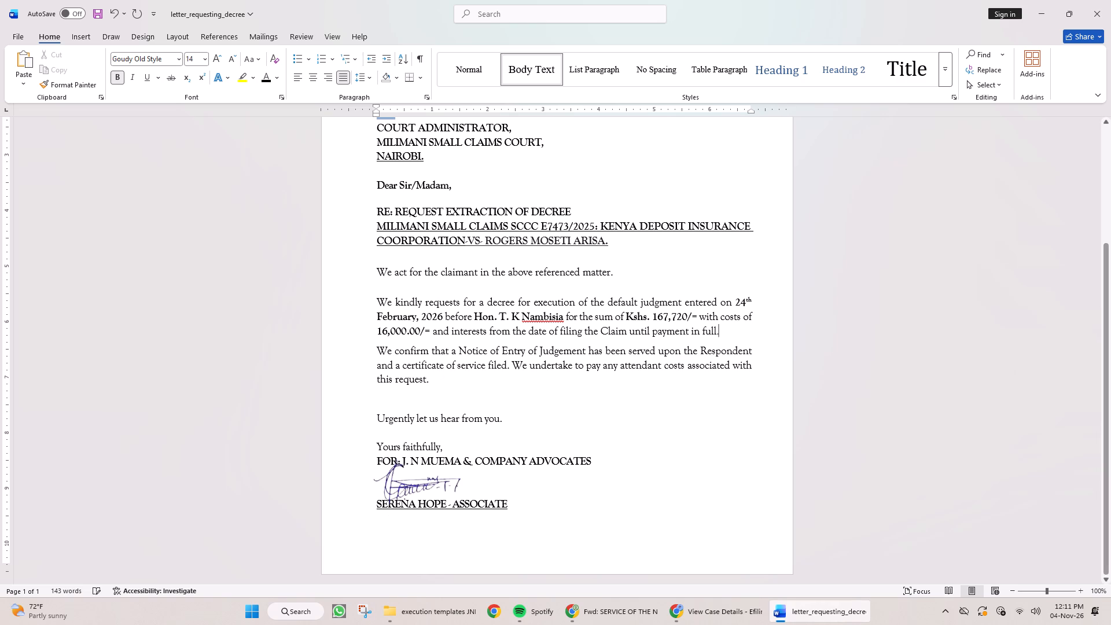
Split "We undertake to pay any attendant costs" into its own paragraph, with a blank line above it.
{"action": "left_click", "coordinate": [517, 368]}
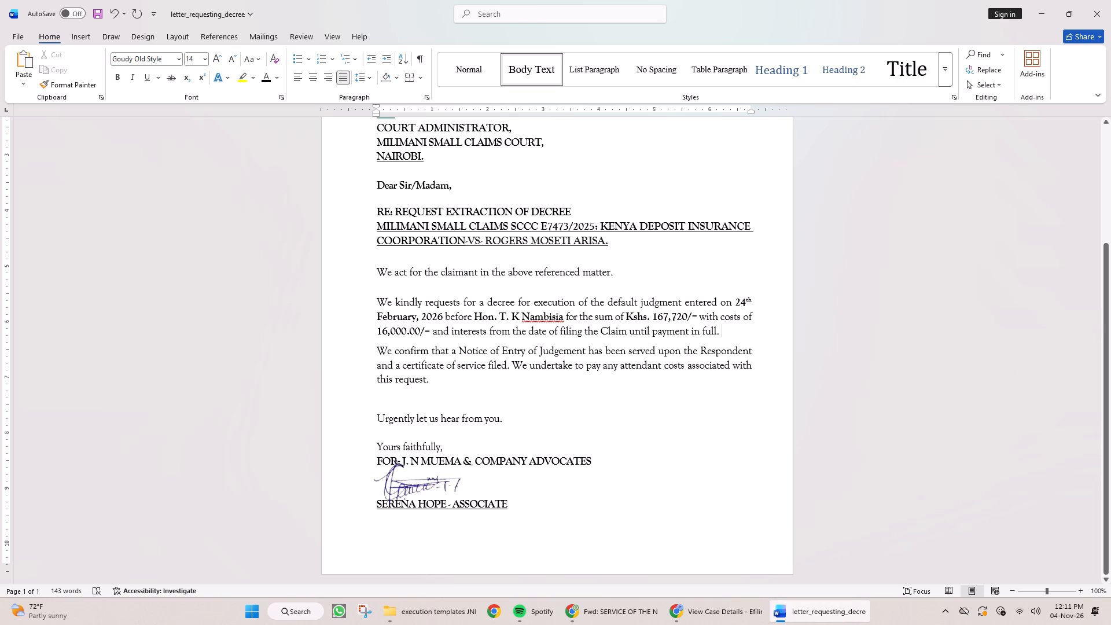
{"action": "key", "text": "Return"}
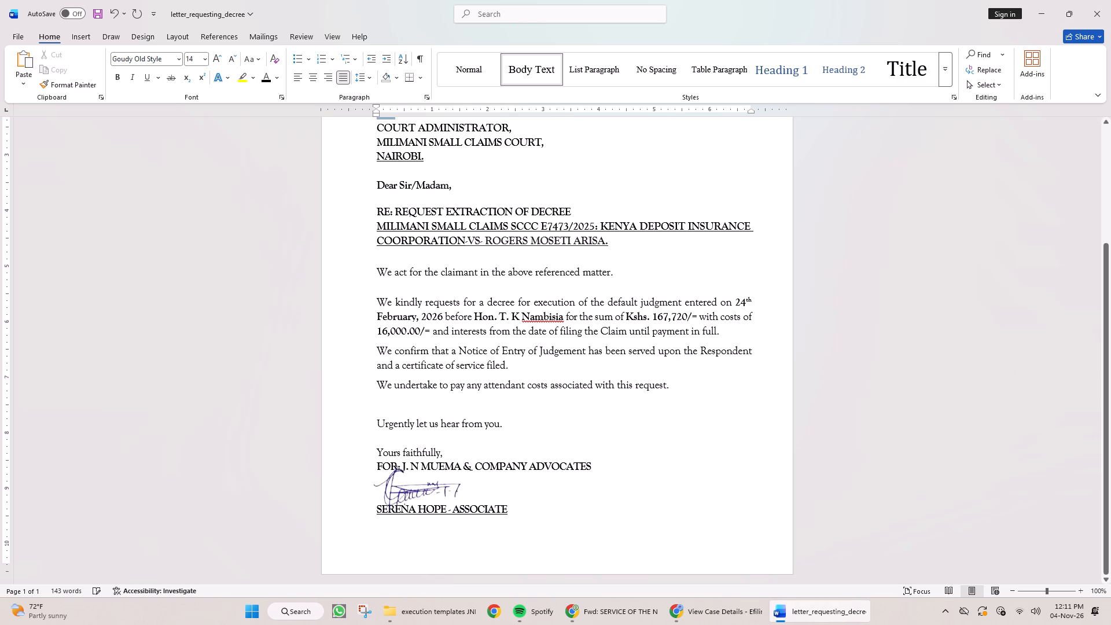
{"action": "key", "text": "Return"}
{"action": "left_click", "coordinate": [429, 385]}
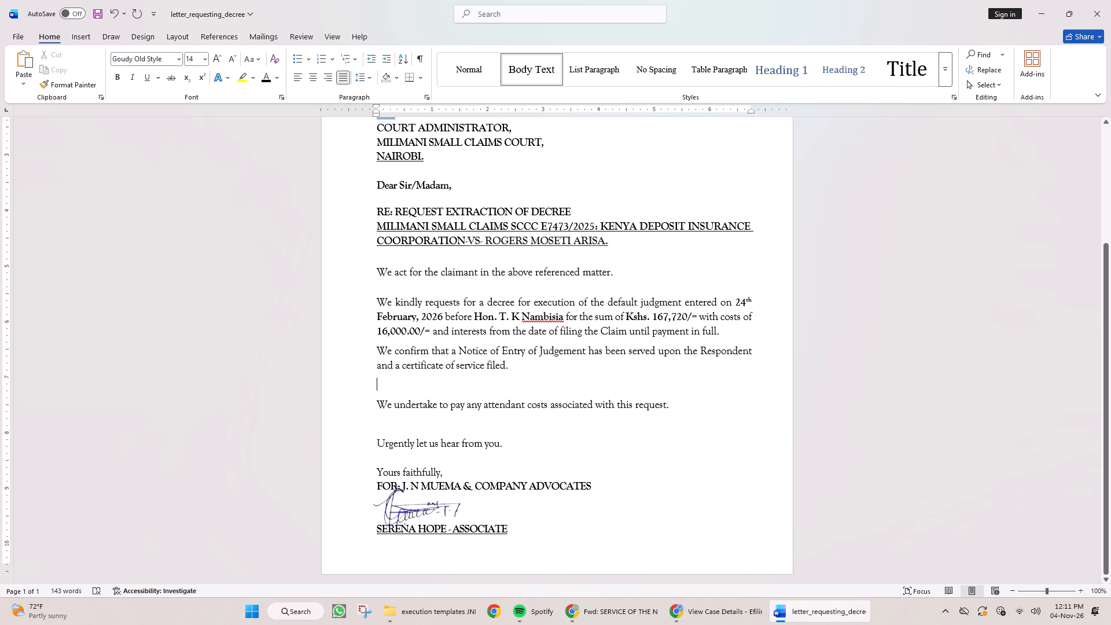
Remove the blank line above "Urgently let us hear from you.".
{"action": "left_click", "coordinate": [413, 431]}
{"action": "left_click", "coordinate": [418, 422]}
{"action": "key", "text": "BackSpace"}
{"action": "left_click", "coordinate": [419, 439]}
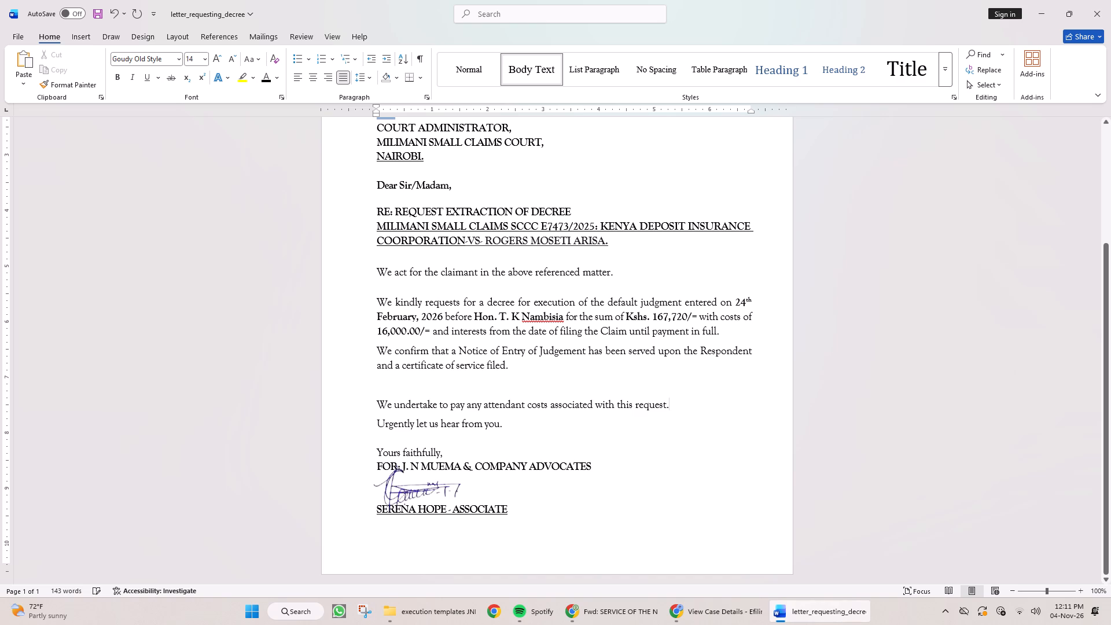
Move the signature image up so it overlaps the "Yours faithfully" and firm name lines.
{"action": "scroll", "coordinate": [481, 437], "scroll_direction": "down", "scroll_amount": 4}
{"action": "left_click", "coordinate": [378, 510]}
{"action": "left_click_drag", "start_coordinate": [420, 497], "coordinate": [428, 464]}
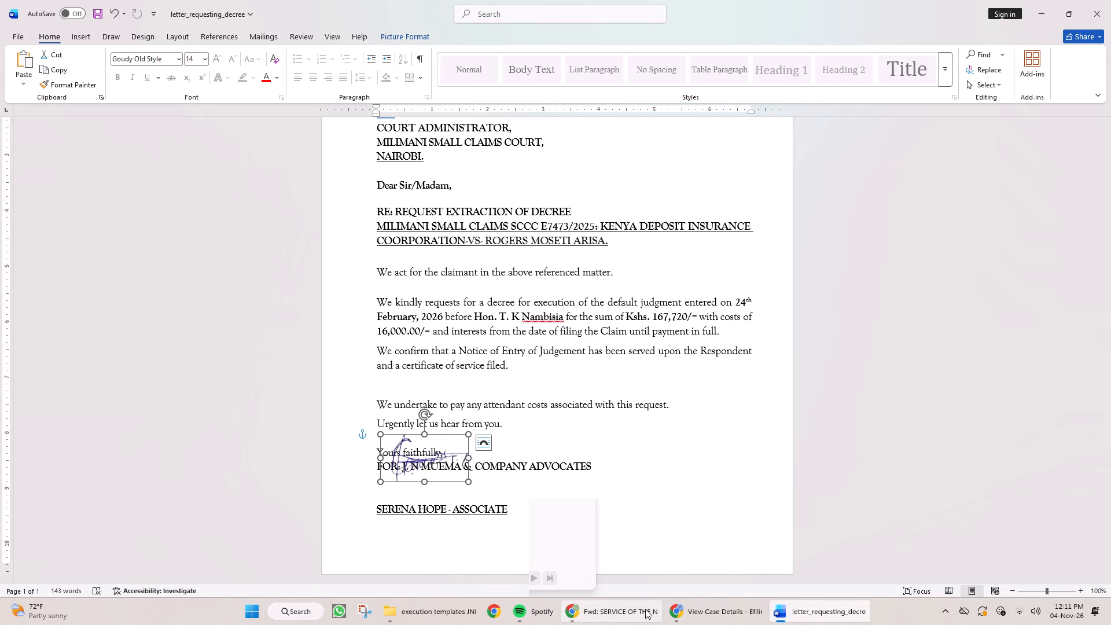
From the execution templates JNM folder, open APPLICATION FOR EXECTION and Request for Warrants E5315, examine their contents, and close both.
{"action": "left_click", "coordinate": [447, 606]}
{"action": "left_click", "coordinate": [286, 302]}
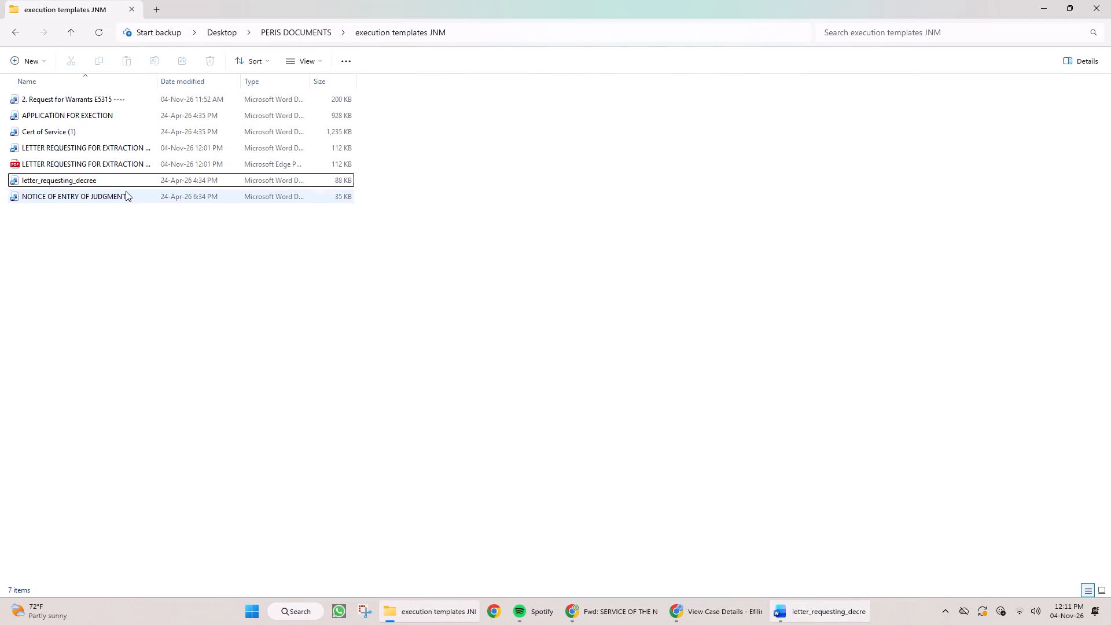
{"action": "triple_click", "coordinate": [97, 115]}
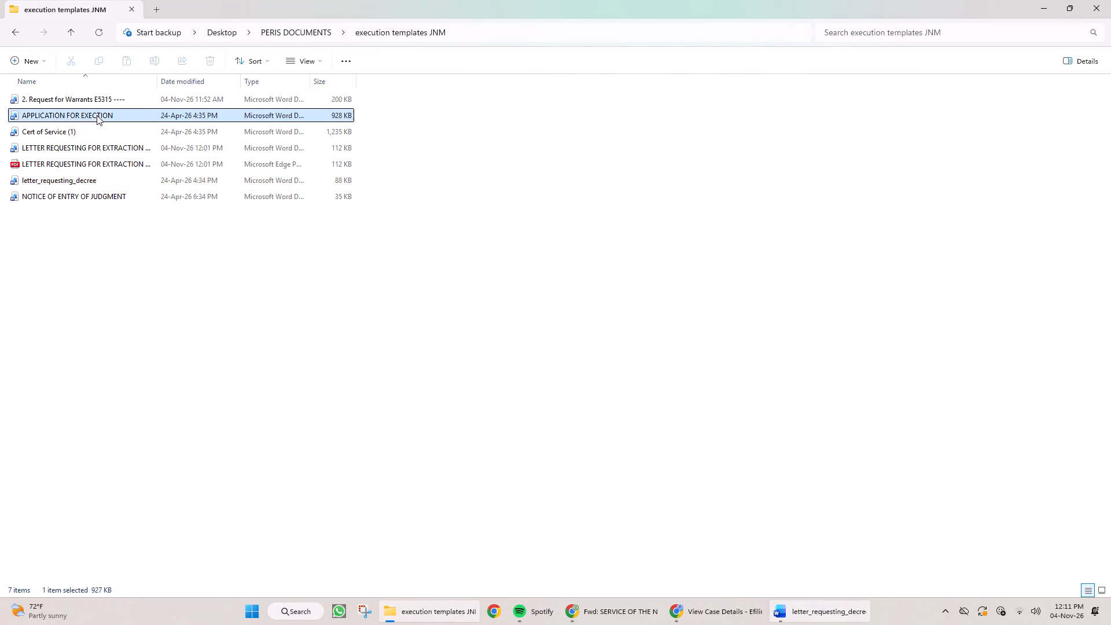
{"action": "triple_click", "coordinate": [121, 99]}
{"action": "triple_click", "coordinate": [121, 99]}
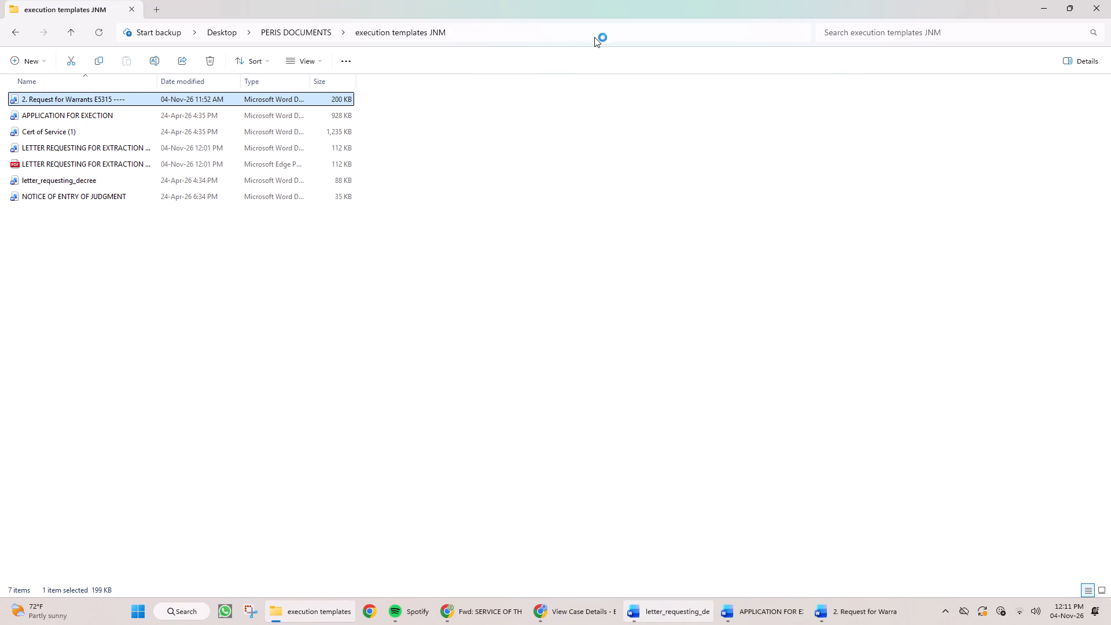
{"action": "double_click", "coordinate": [330, 100]}
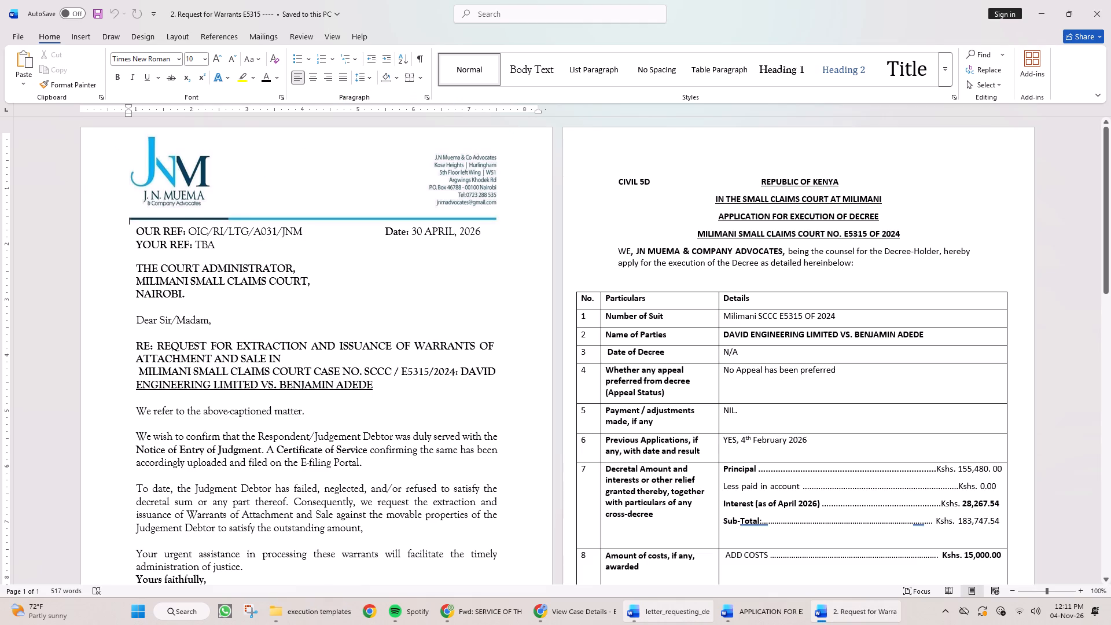
{"action": "scroll", "coordinate": [724, 295], "scroll_direction": "down", "scroll_amount": 10}
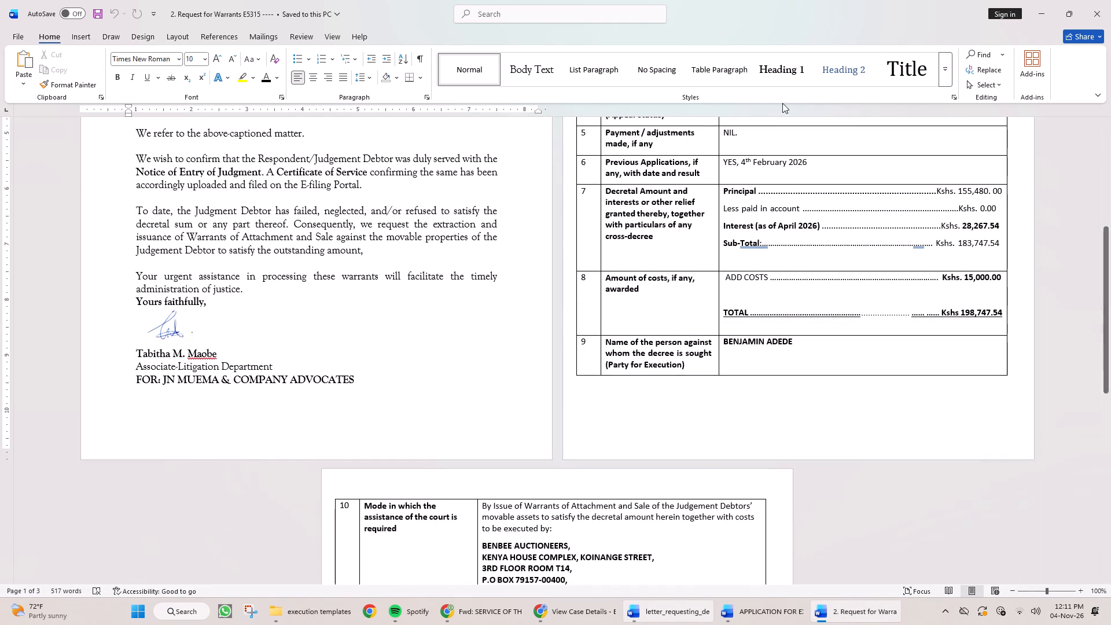
{"action": "left_click", "coordinate": [1106, 11]}
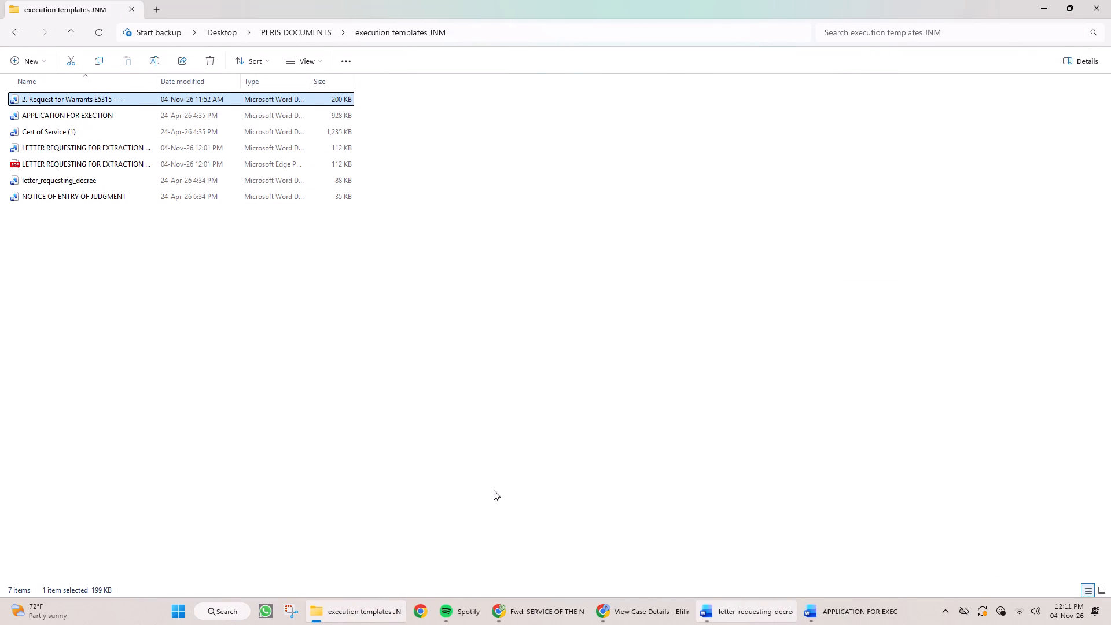
{"action": "left_click", "coordinate": [325, 611]}
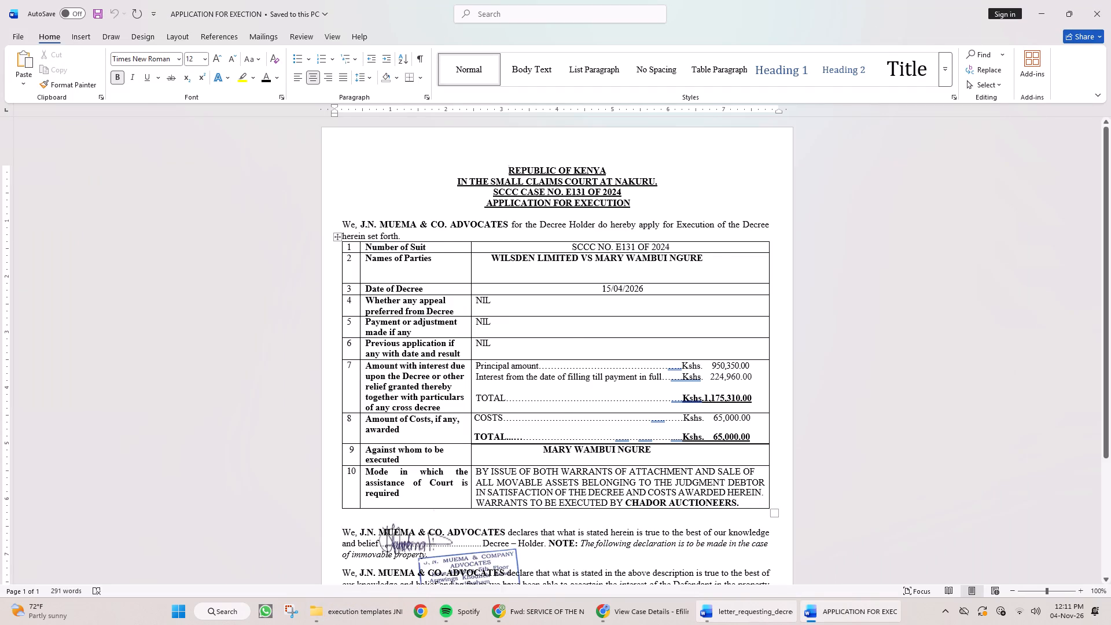
{"action": "scroll", "coordinate": [629, 398], "scroll_direction": "down", "scroll_amount": 18}
{"action": "left_click", "coordinate": [1088, 14]}
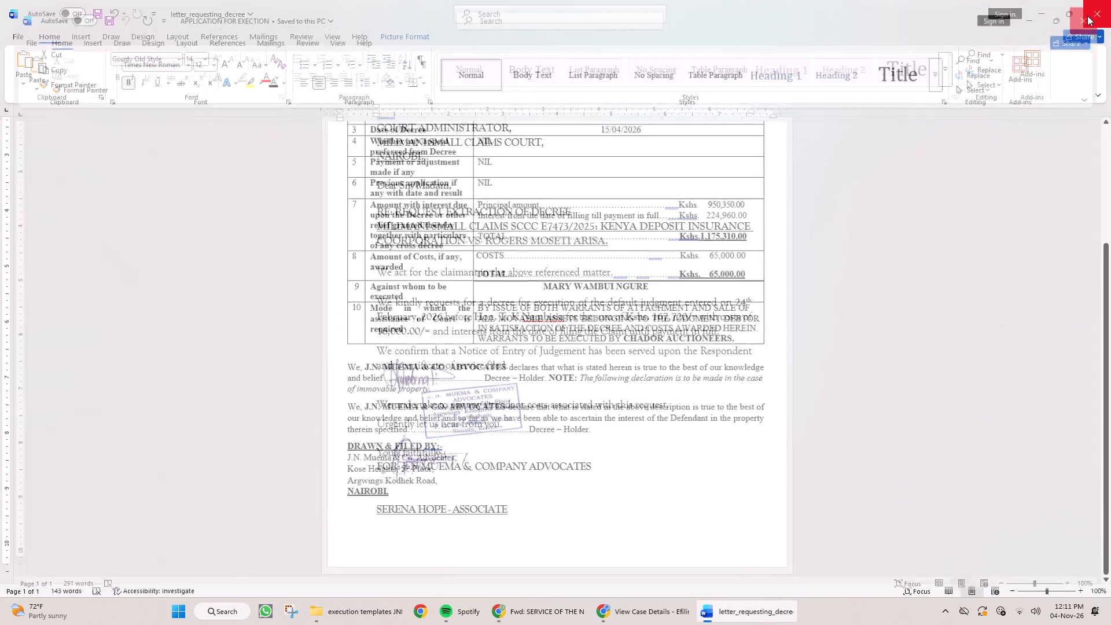
Insert "FOR" in the RE heading of the letter so it reads "REQUEST FOR EXTRACTION OF DECREE".
{"action": "left_click", "coordinate": [516, 508]}
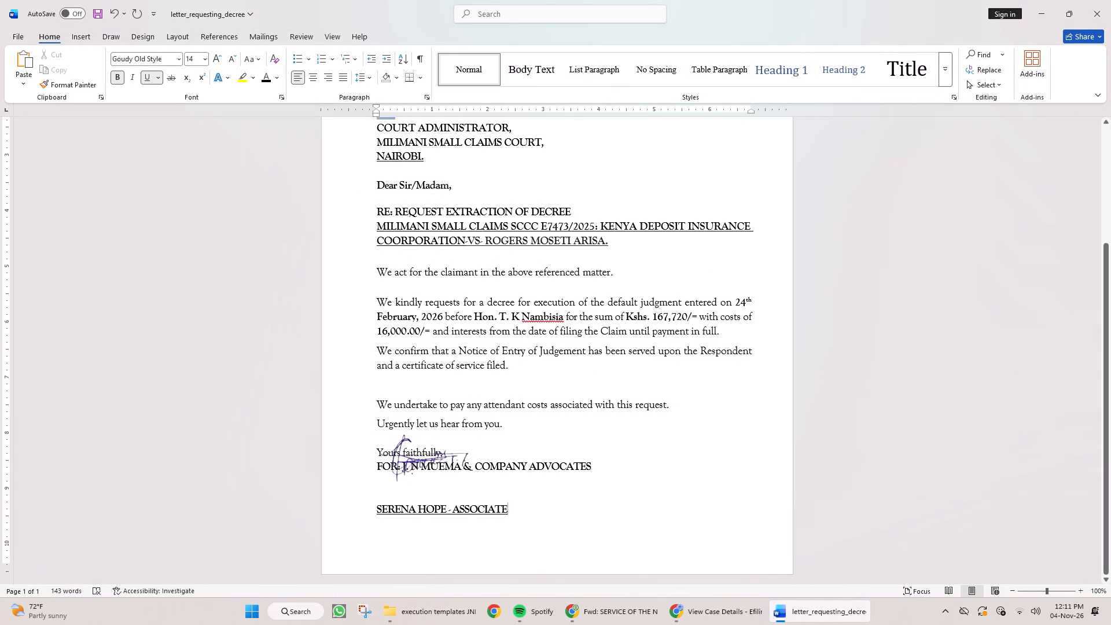
{"action": "left_click", "coordinate": [447, 214]}
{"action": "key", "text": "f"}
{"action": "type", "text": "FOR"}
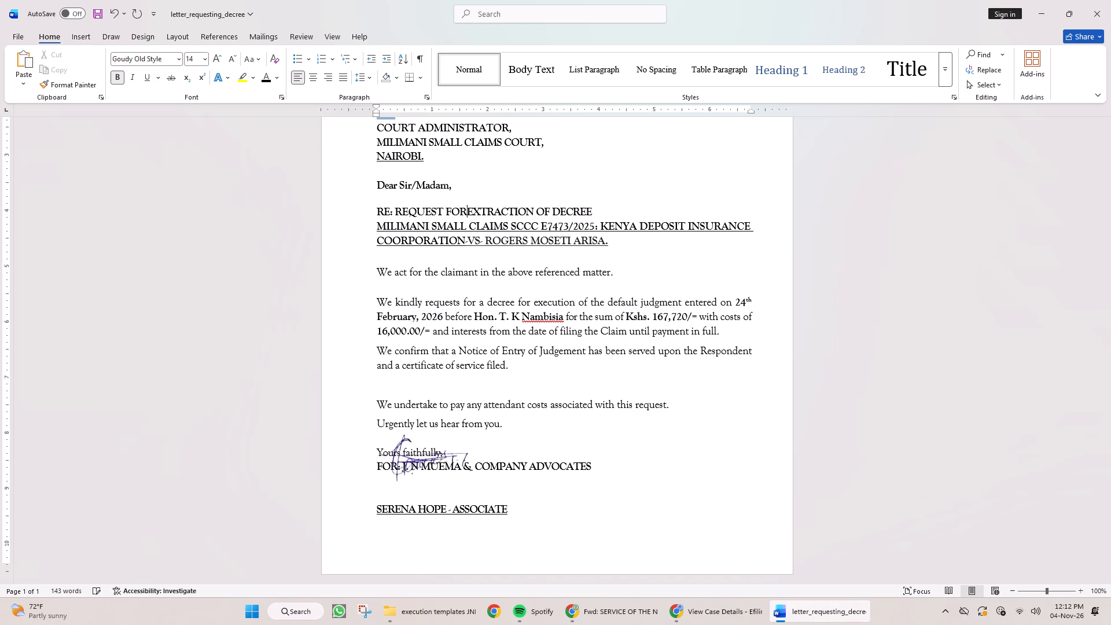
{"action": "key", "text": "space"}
Replace the underlined signatory line below the firm name with the new signatory's name followed by "- ADVOCATE".
{"action": "scroll", "coordinate": [591, 292], "scroll_direction": "down", "scroll_amount": 4}
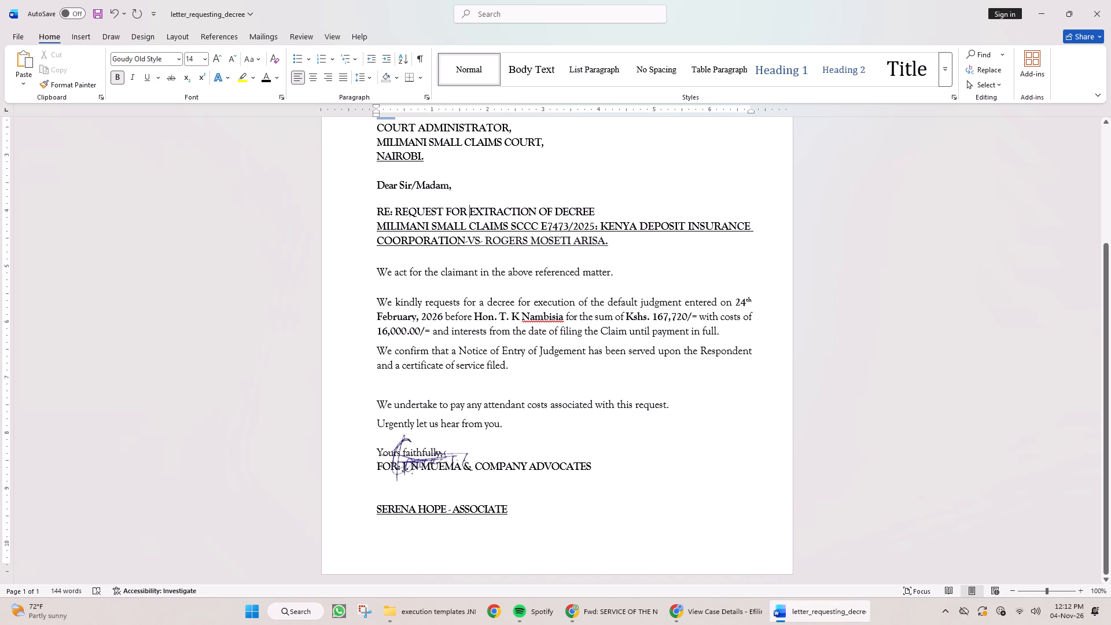
{"action": "left_click_drag", "start_coordinate": [376, 512], "coordinate": [480, 510]}
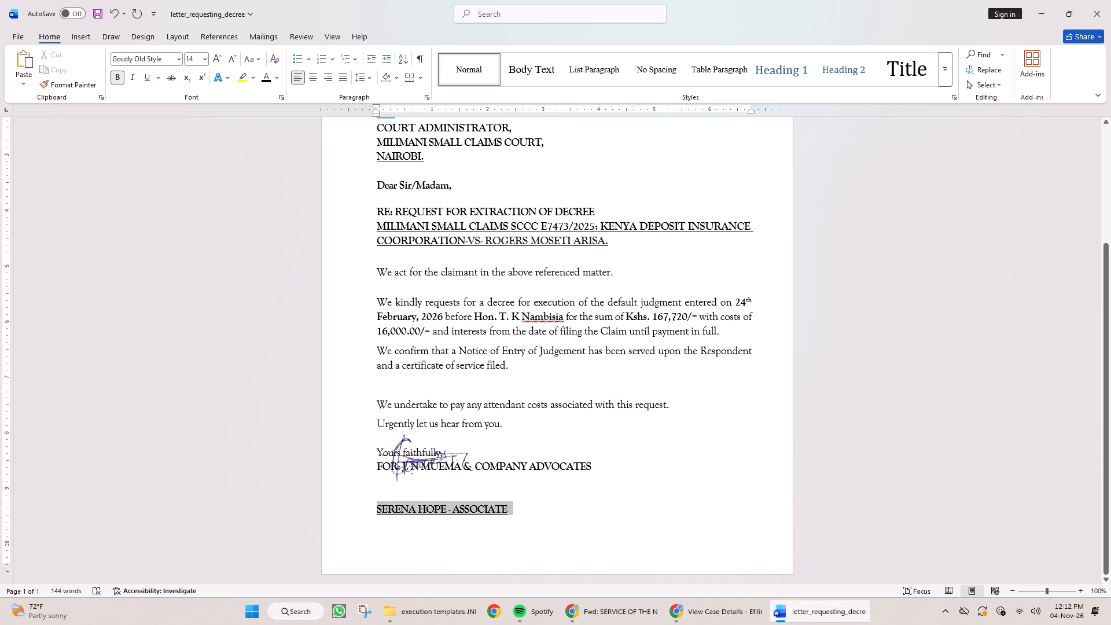
{"action": "left_click_drag", "start_coordinate": [480, 510], "coordinate": [507, 508]}
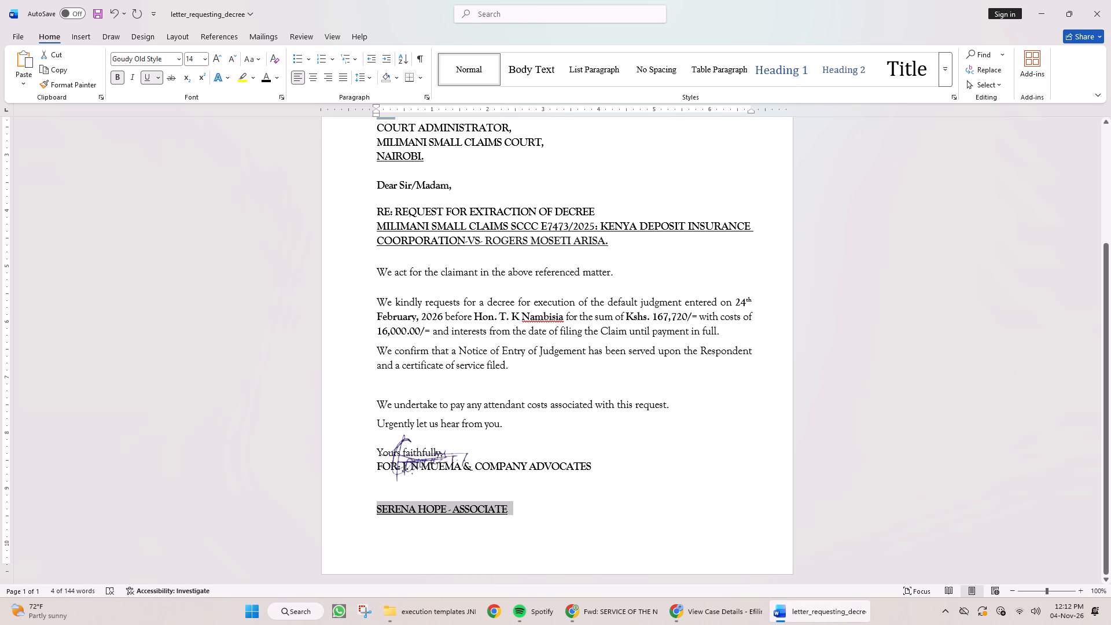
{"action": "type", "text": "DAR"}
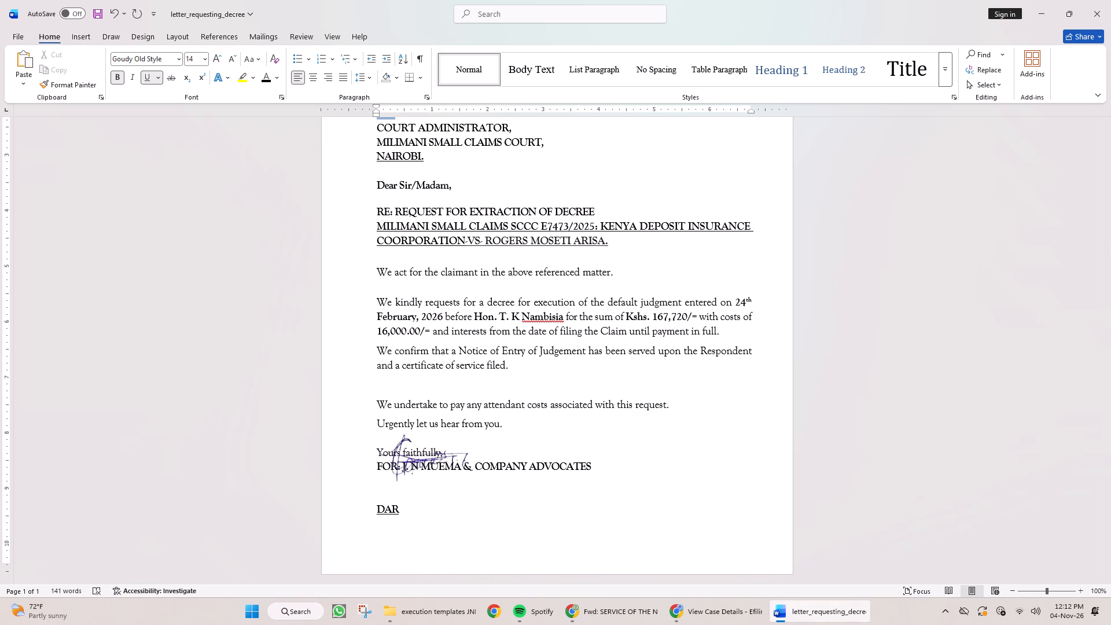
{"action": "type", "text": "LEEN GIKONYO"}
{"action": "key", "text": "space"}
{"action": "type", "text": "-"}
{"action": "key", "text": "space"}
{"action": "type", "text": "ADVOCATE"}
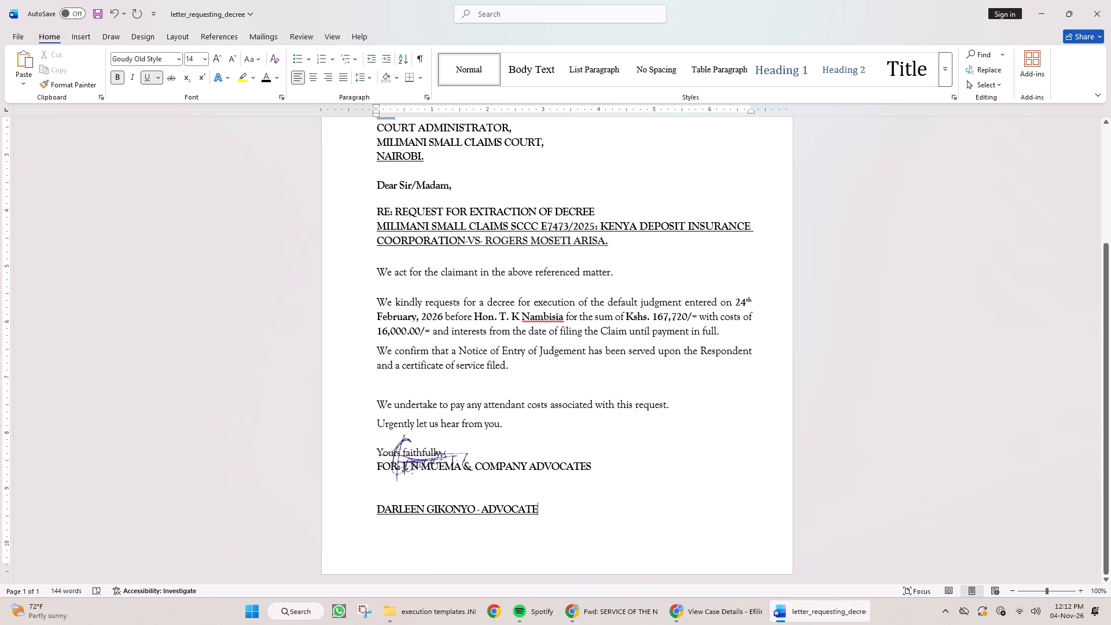
Start saving a copy of the letter in the execution templates JNM folder with PDF as the file type.
{"action": "left_click", "coordinate": [19, 38]}
{"action": "left_click", "coordinate": [40, 189]}
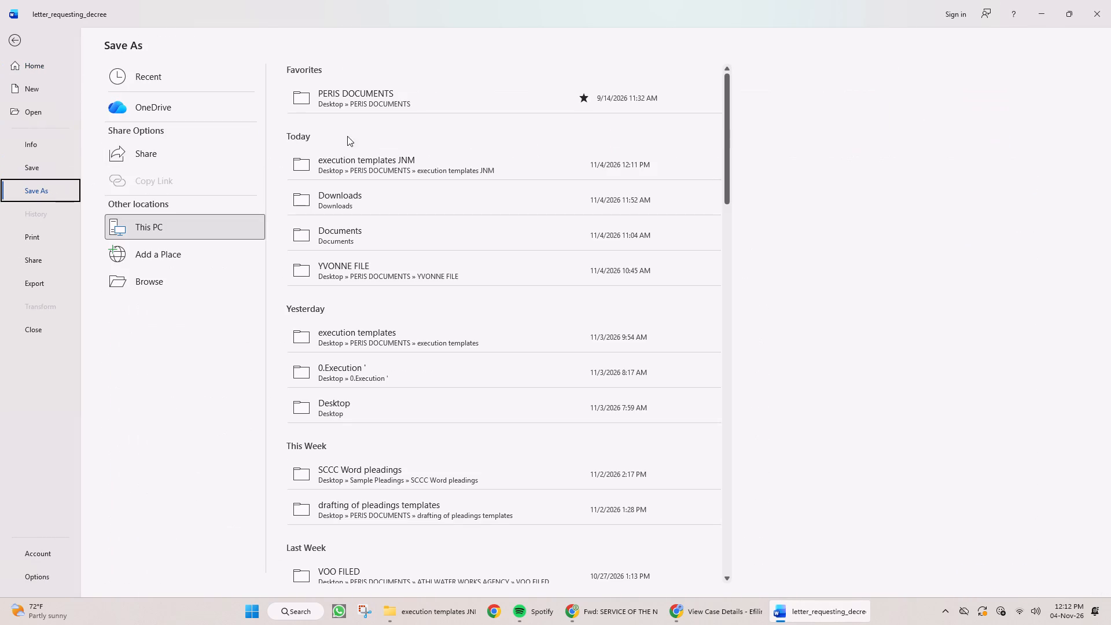
{"action": "left_click", "coordinate": [365, 160]}
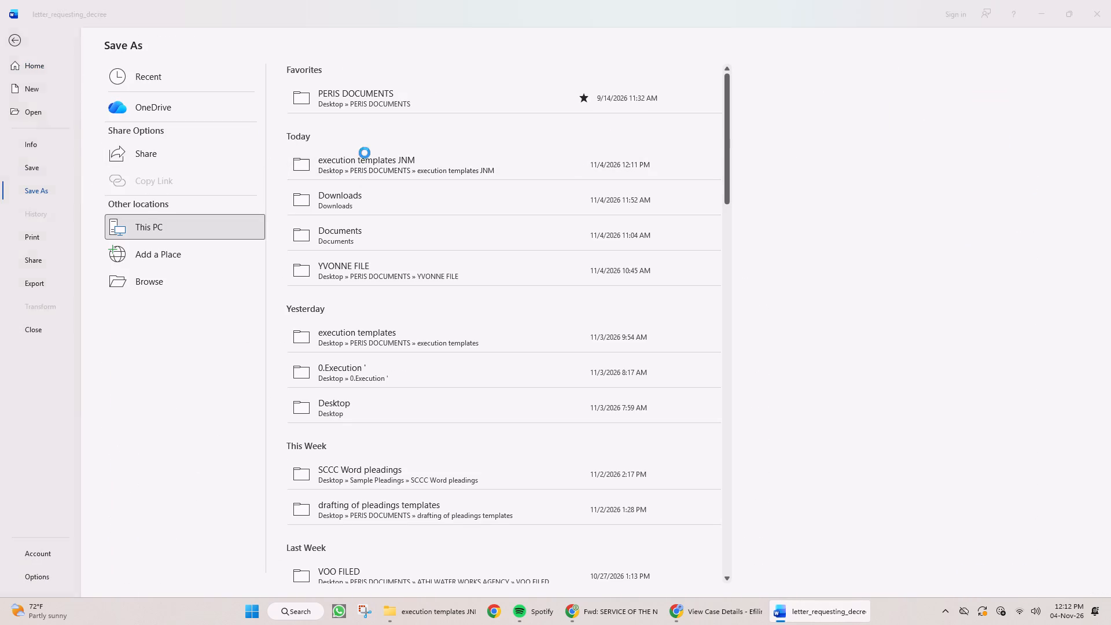
{"action": "left_click", "coordinate": [185, 247]}
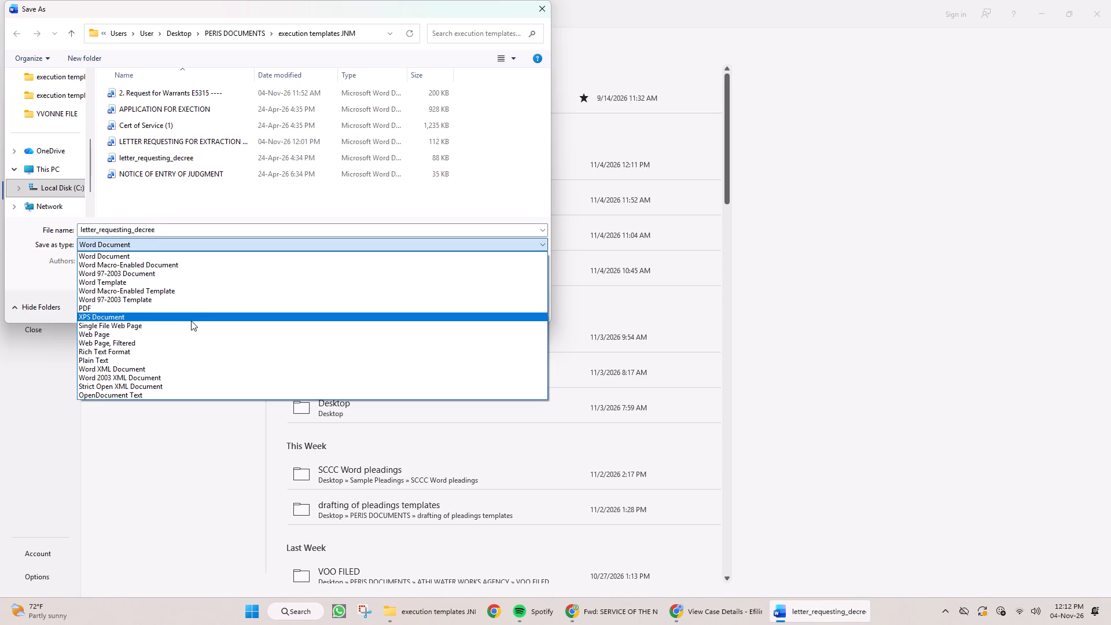
{"action": "left_click", "coordinate": [198, 309]}
Name the PDF copy "Letter Requesting for Decree", replacing the underscores with spaces and capitalising the main words.
{"action": "left_click", "coordinate": [84, 231]}
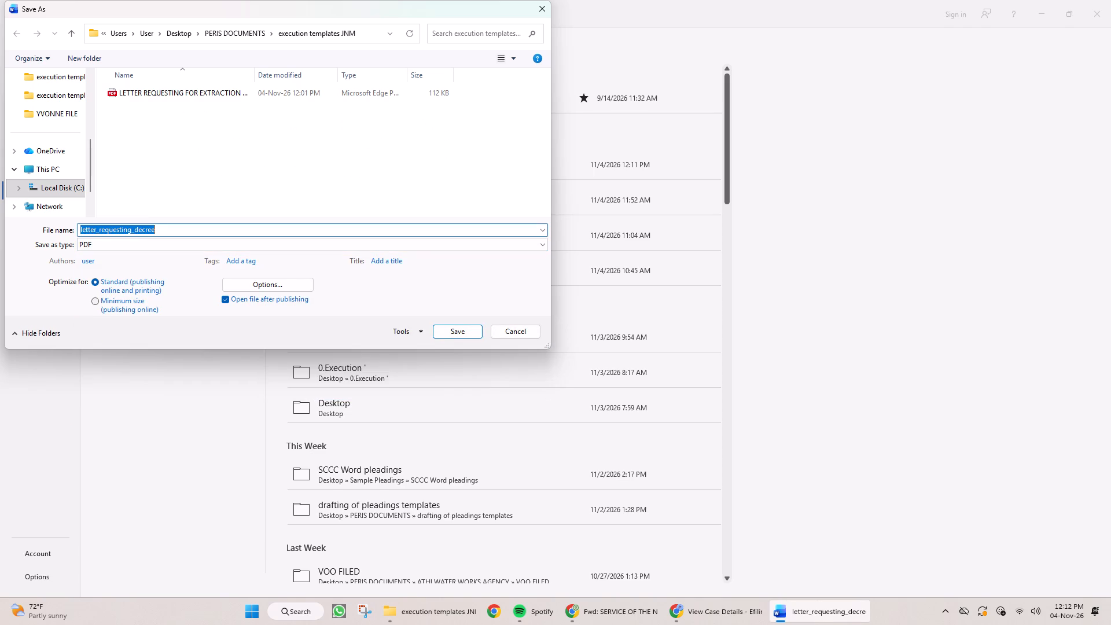
{"action": "left_click", "coordinate": [85, 231]}
{"action": "left_click", "coordinate": [82, 231]}
{"action": "key", "text": "BackSpace"}
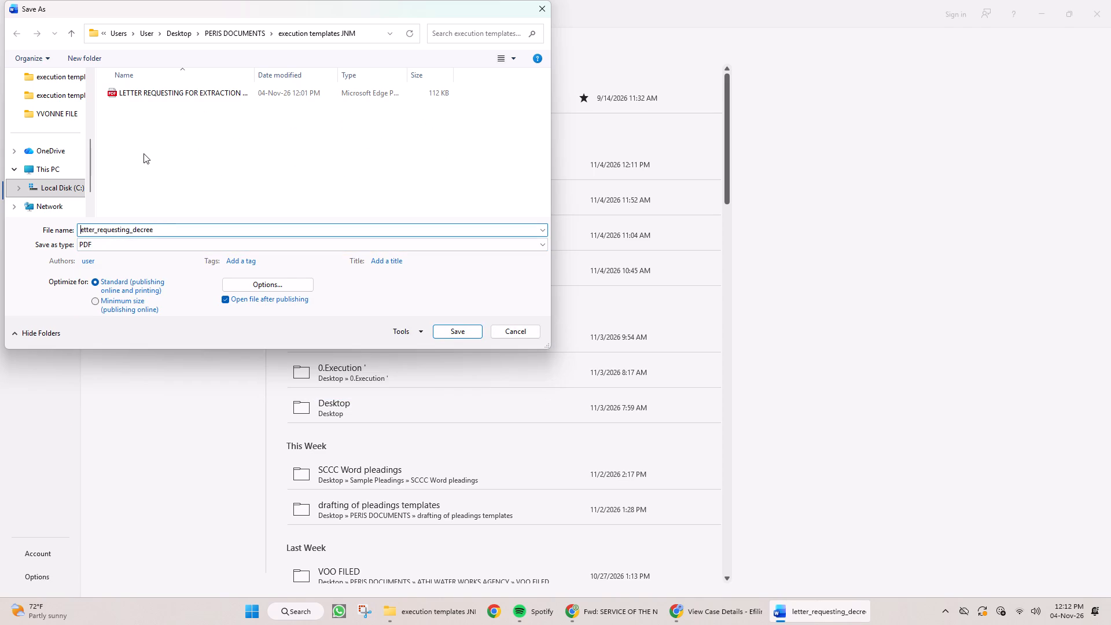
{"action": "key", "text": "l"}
{"action": "left_click", "coordinate": [101, 233]}
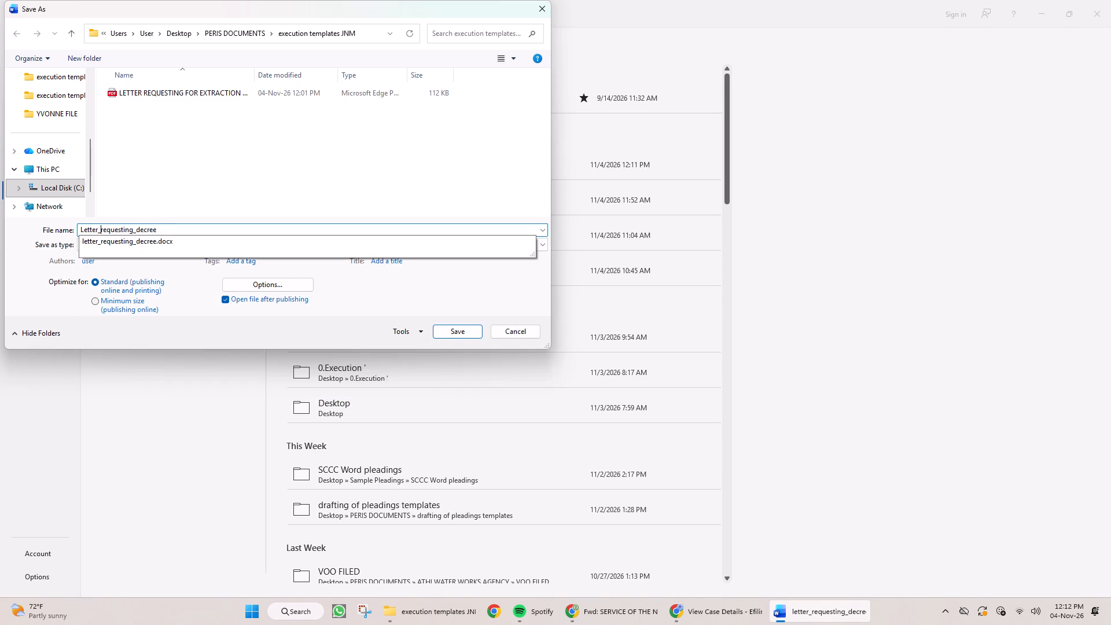
{"action": "key", "text": "Delete"}
{"action": "key", "text": "BackSpace"}
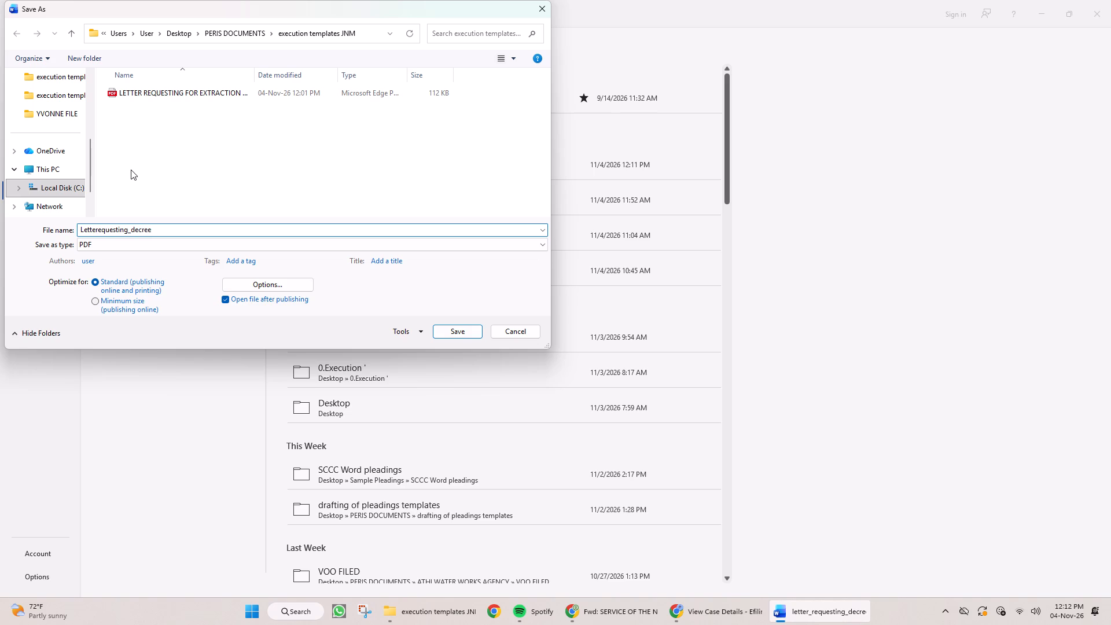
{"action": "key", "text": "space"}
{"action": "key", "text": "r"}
{"action": "left_click", "coordinate": [141, 231]}
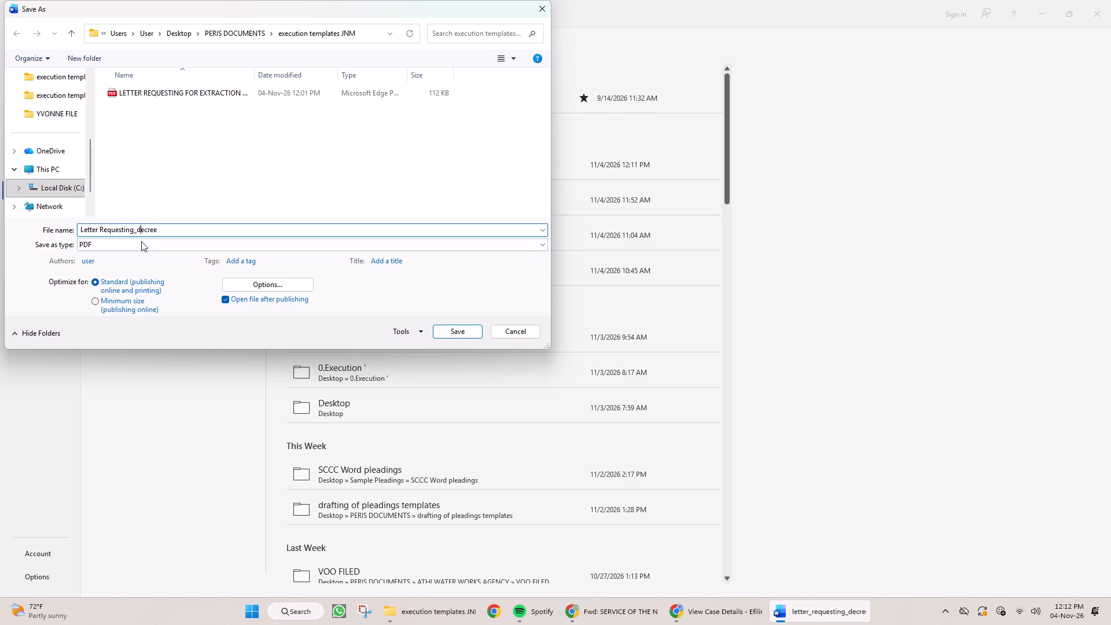
{"action": "key", "text": "BackSpace"}
{"action": "key", "text": "BackSpace"}
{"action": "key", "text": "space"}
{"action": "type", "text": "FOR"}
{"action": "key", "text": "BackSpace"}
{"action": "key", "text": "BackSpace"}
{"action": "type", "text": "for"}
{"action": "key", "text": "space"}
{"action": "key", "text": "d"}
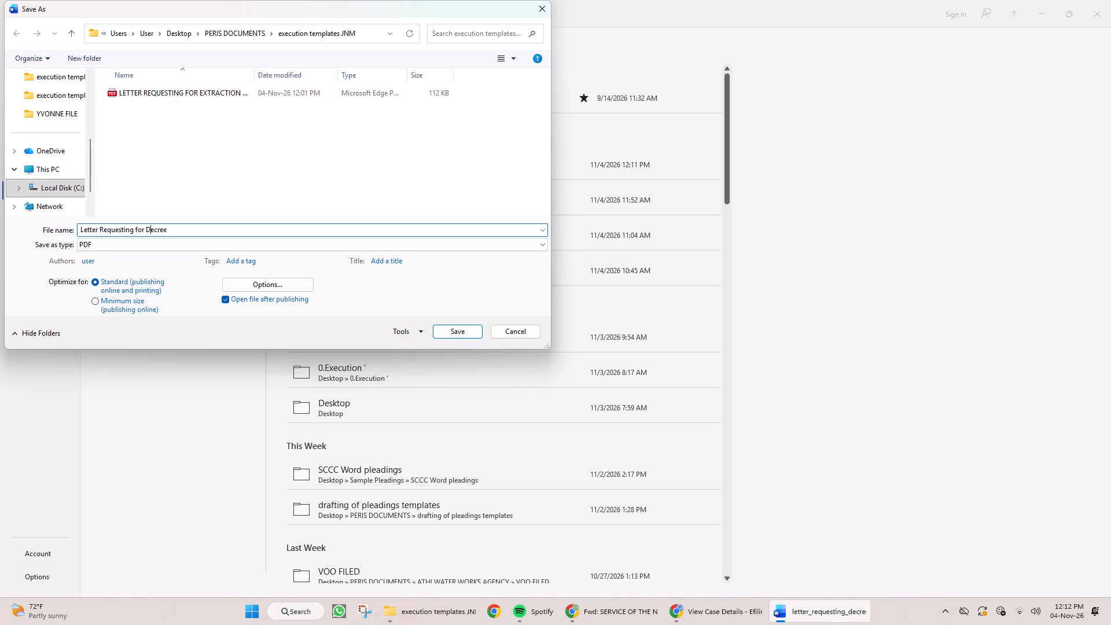
Save the letter as the PDF "Letter Requesting for Decree" and close the published copy to return to the document.
{"action": "left_click", "coordinate": [451, 335]}
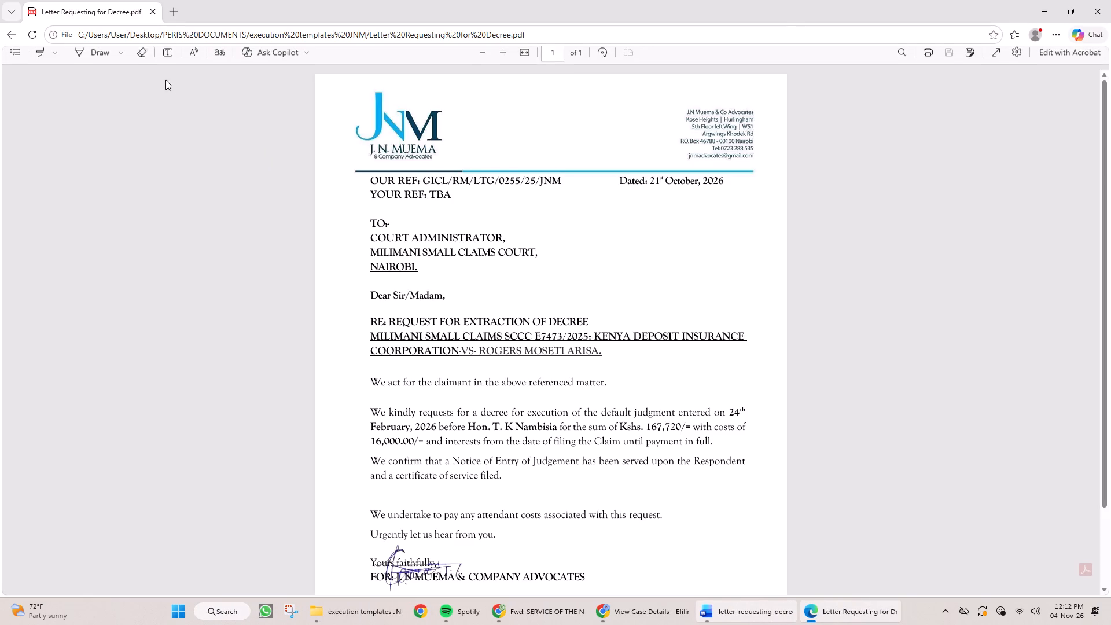
{"action": "left_click", "coordinate": [150, 10]}
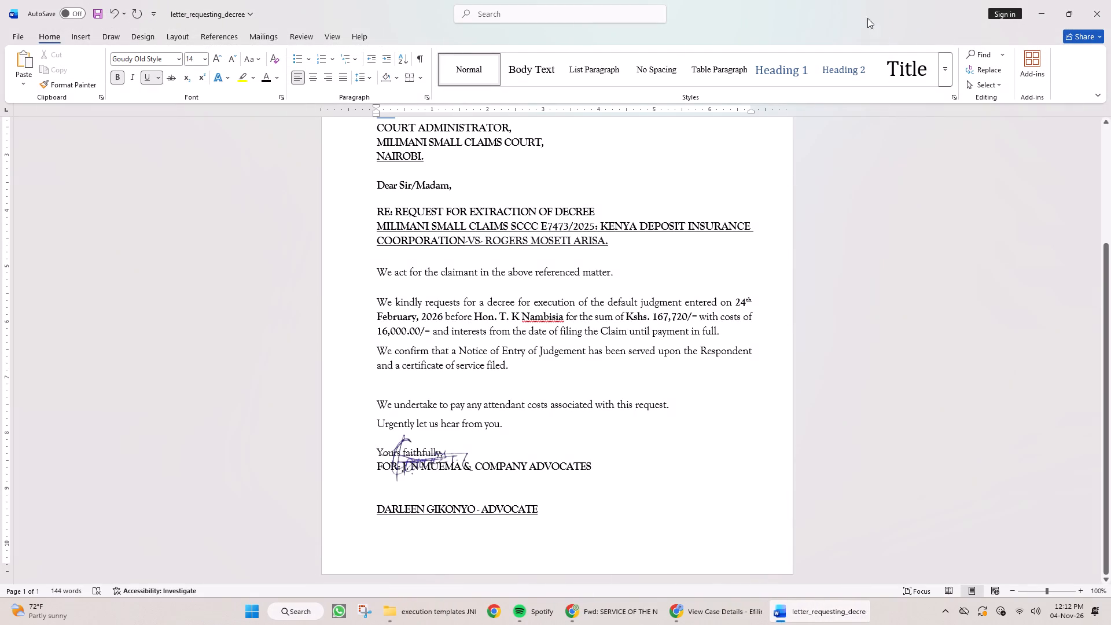
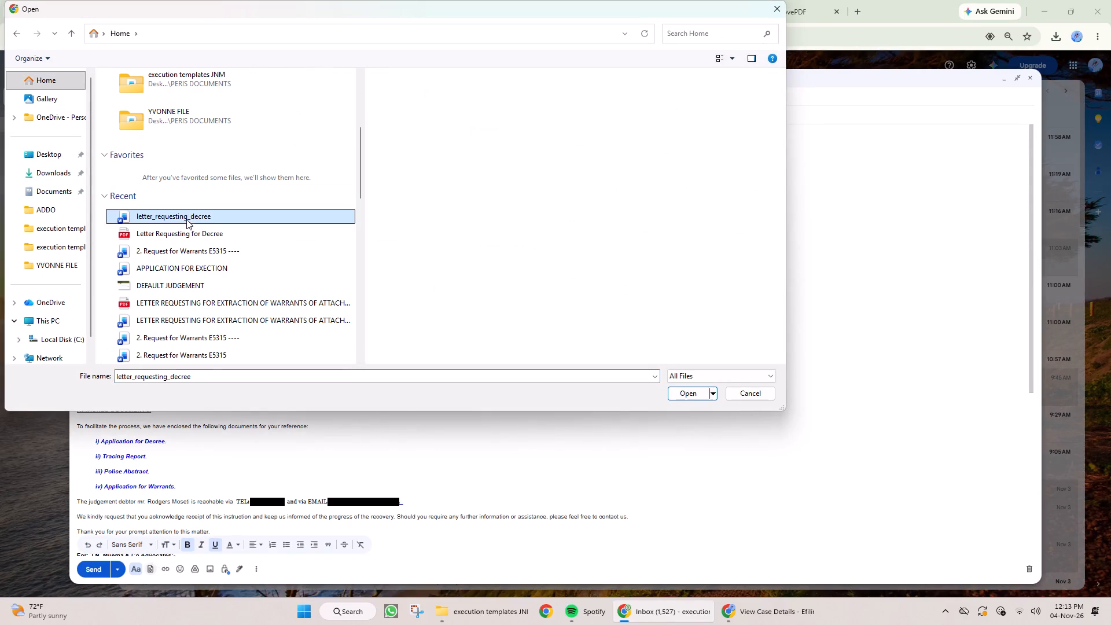
Choose the PDF "Letter Requesting for Decree" as an attachment for the debt recovery e-mail, checking its preview down to the signature block.
{"action": "left_click", "coordinate": [186, 233]}
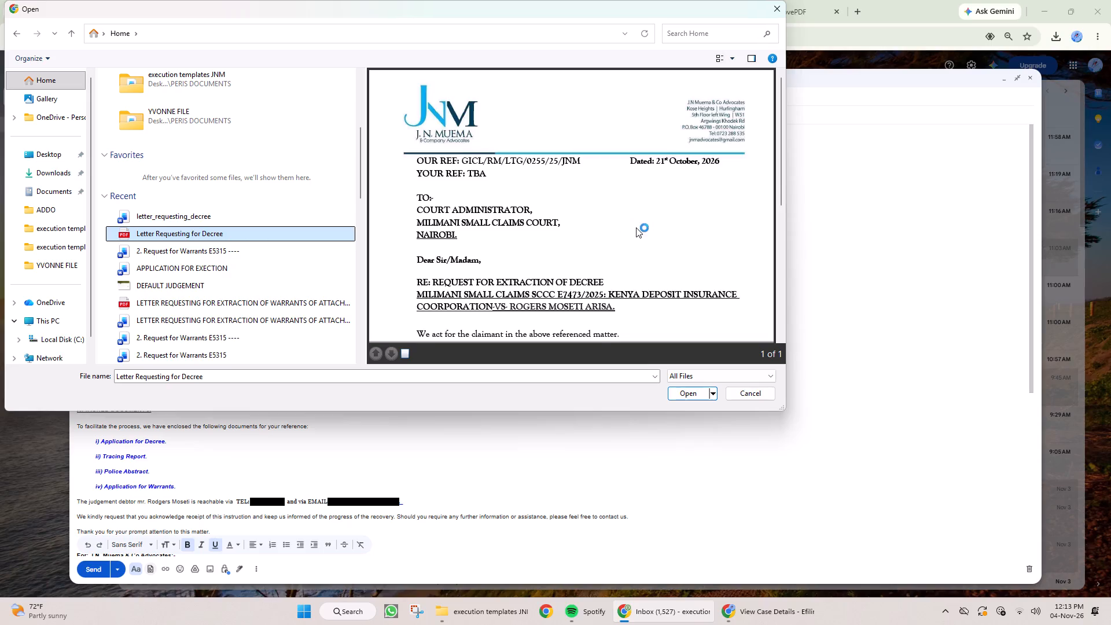
{"action": "scroll", "coordinate": [637, 231], "scroll_direction": "down", "scroll_amount": 3}
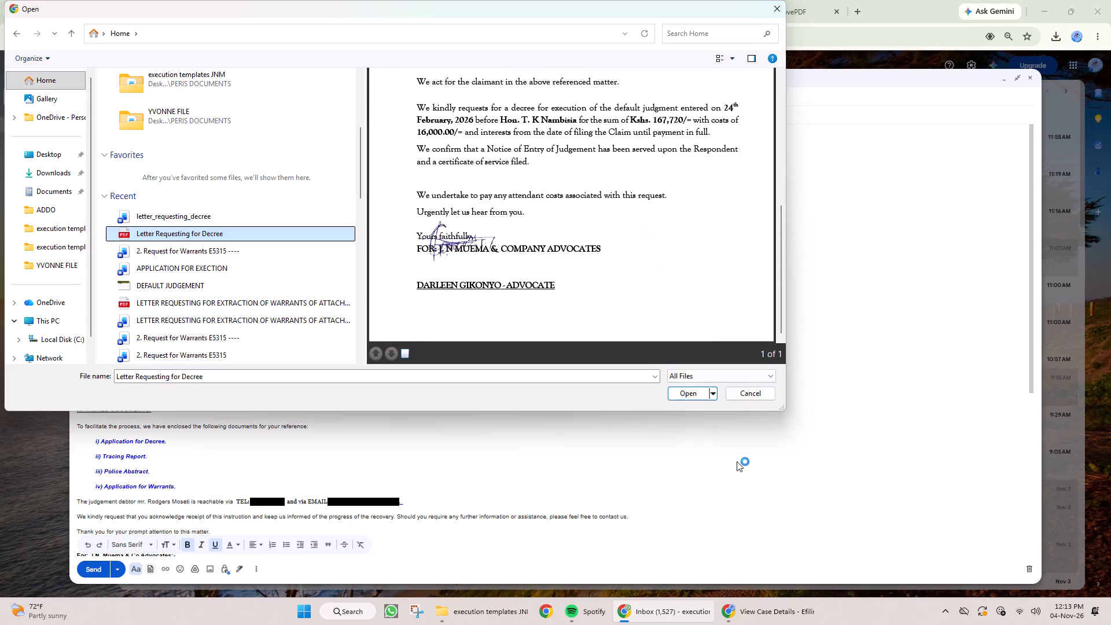
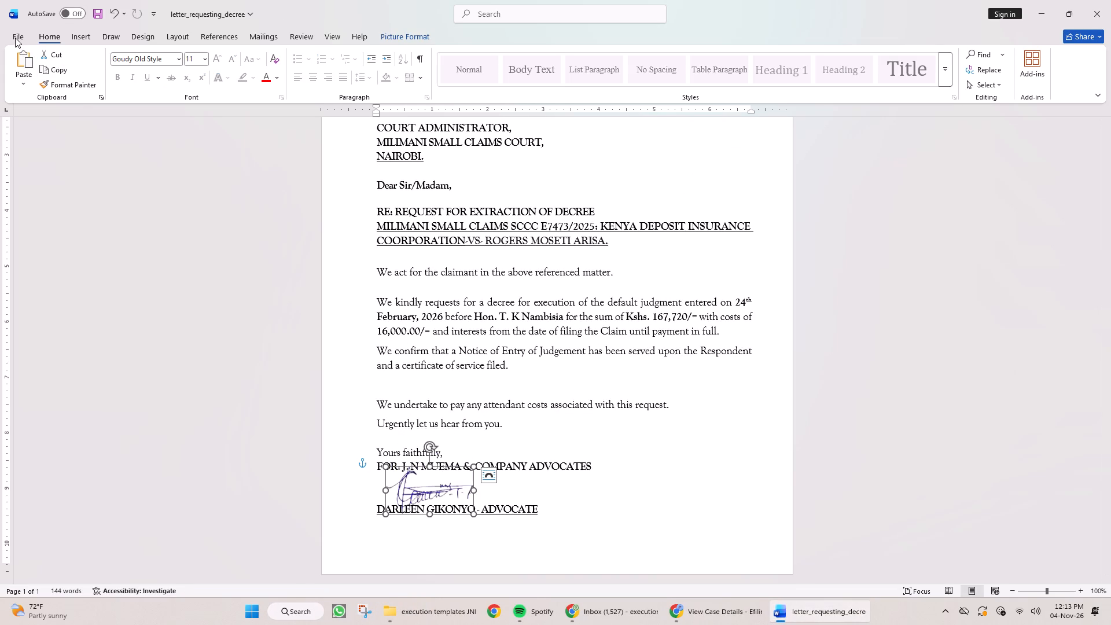
Save the signed letter again as a PDF in the execution templates JNM folder, over the existing "Letter Requesting for Decree" file.
{"action": "left_click", "coordinate": [15, 38]}
{"action": "left_click", "coordinate": [51, 190]}
{"action": "left_click", "coordinate": [376, 103]}
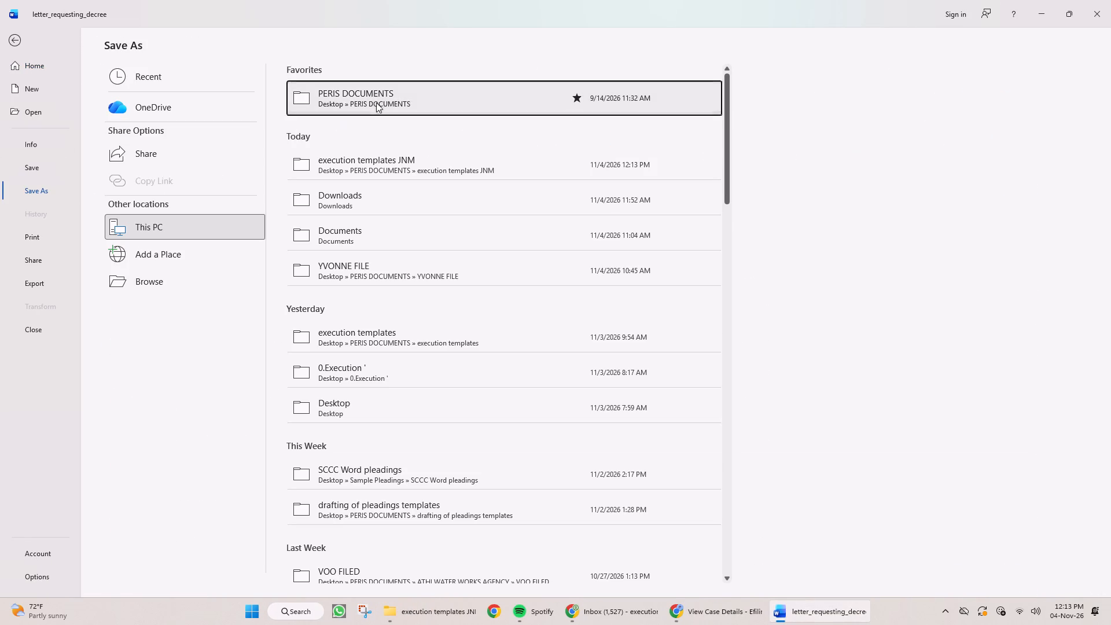
{"action": "scroll", "coordinate": [86, 142], "scroll_direction": "up", "scroll_amount": 1}
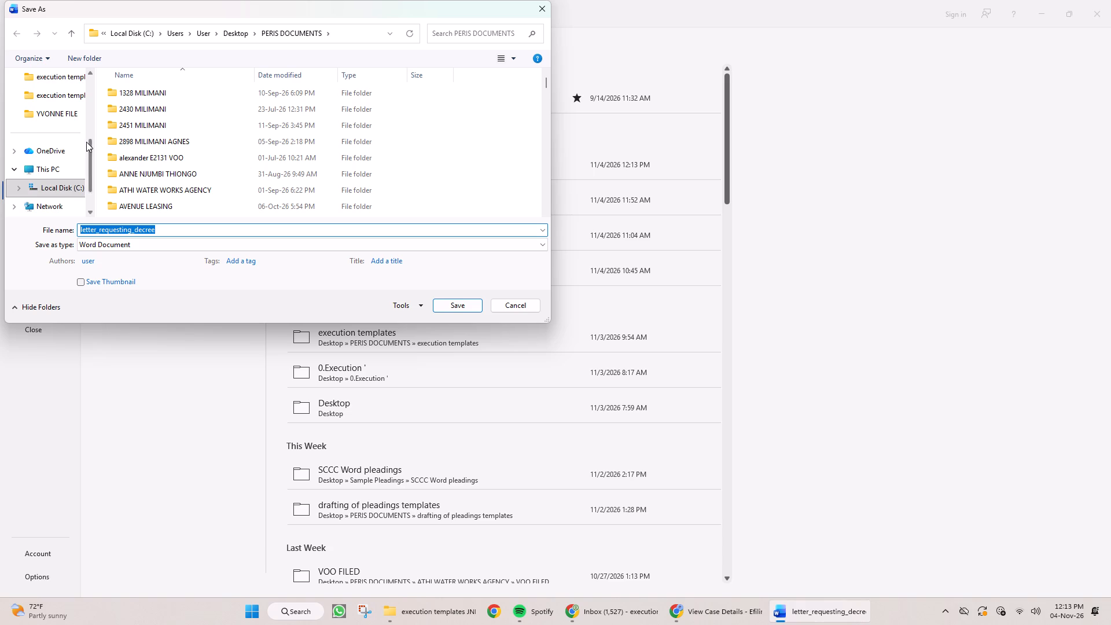
{"action": "scroll", "coordinate": [86, 142], "scroll_direction": "up", "scroll_amount": 2}
{"action": "scroll", "coordinate": [67, 128], "scroll_direction": "down", "scroll_amount": 2}
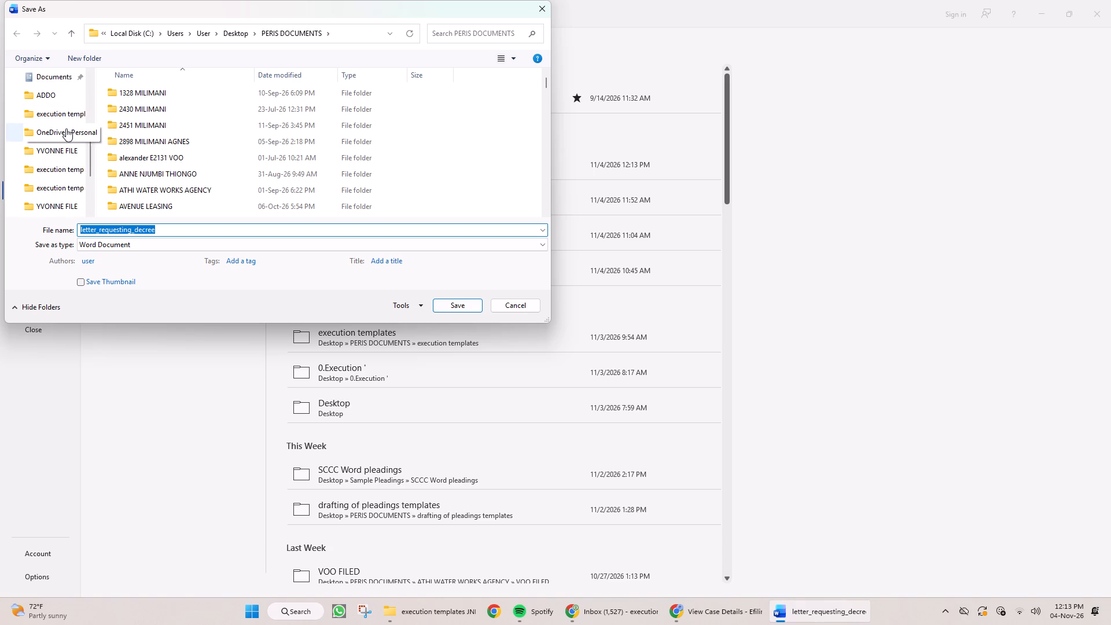
{"action": "left_click", "coordinate": [68, 116]}
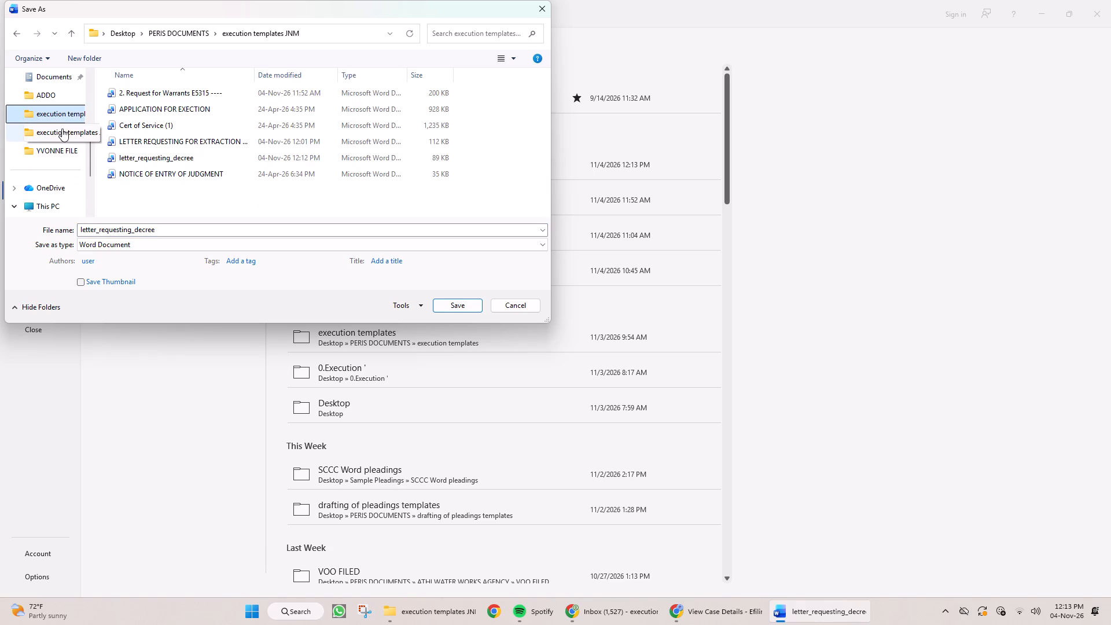
{"action": "left_click", "coordinate": [165, 244]}
{"action": "left_click", "coordinate": [151, 307]}
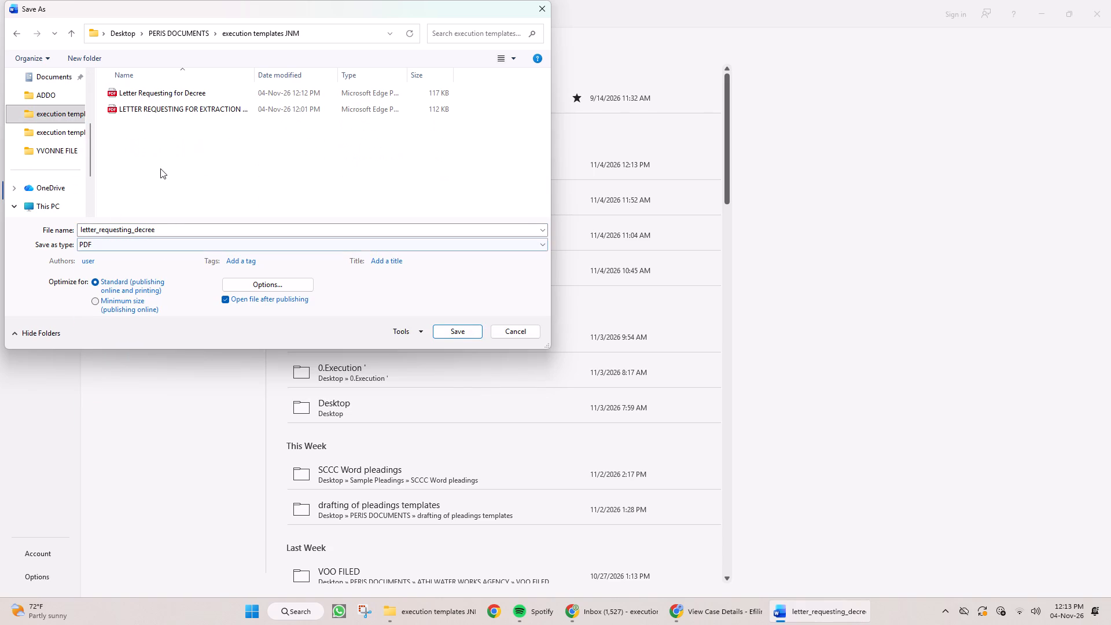
{"action": "left_click", "coordinate": [204, 96]}
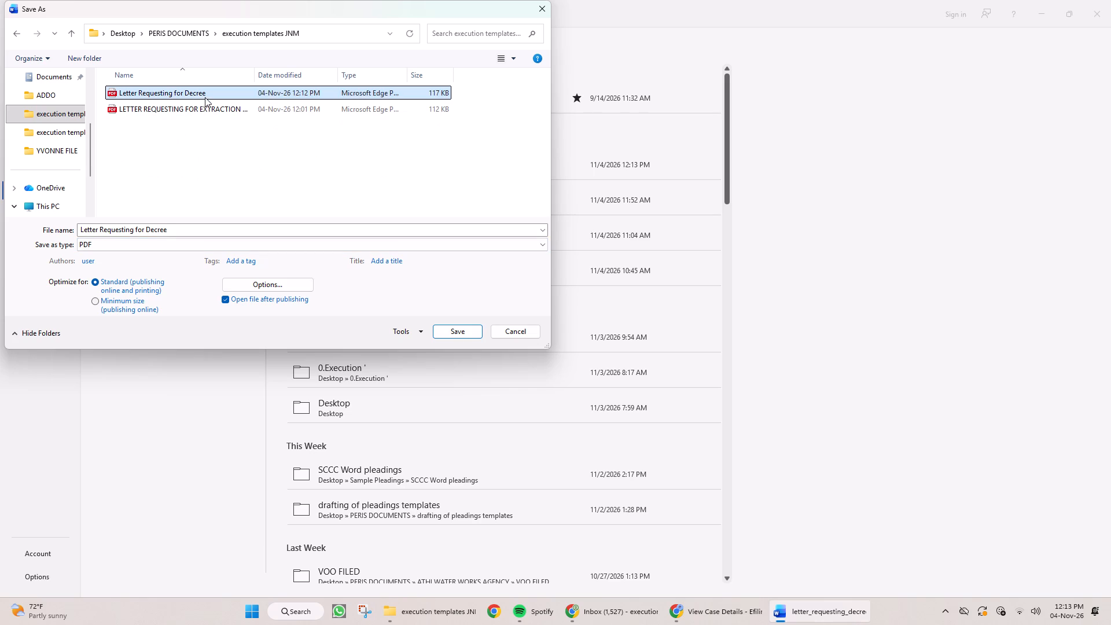
Overwrite the existing "Letter Requesting for Decree" PDF with the signed letter and close the published copy.
{"action": "left_click", "coordinate": [470, 331]}
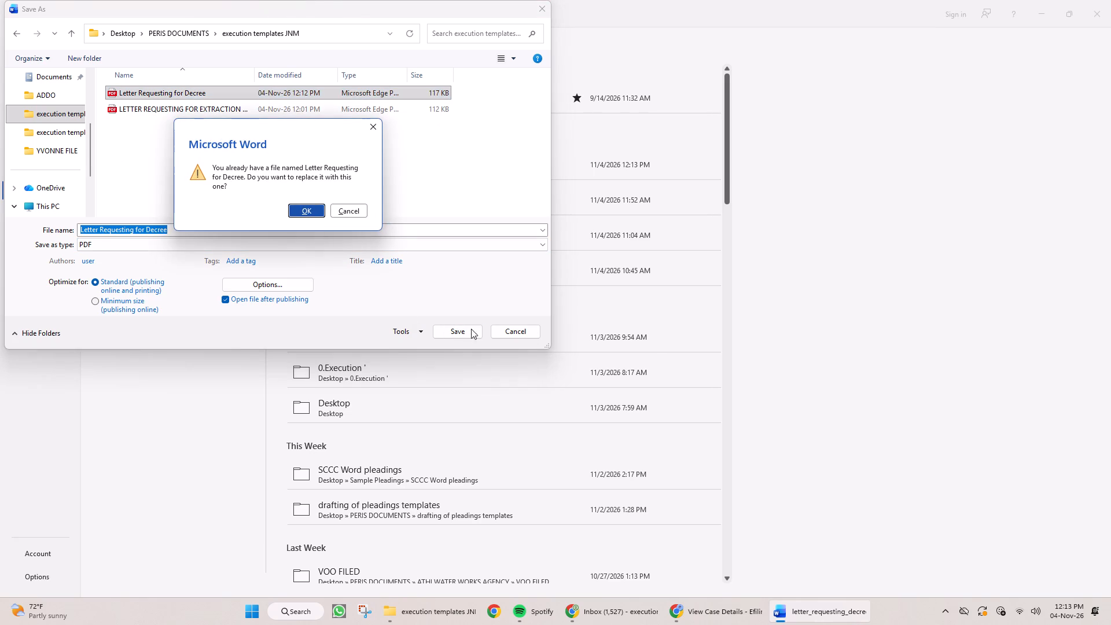
{"action": "left_click", "coordinate": [317, 209]}
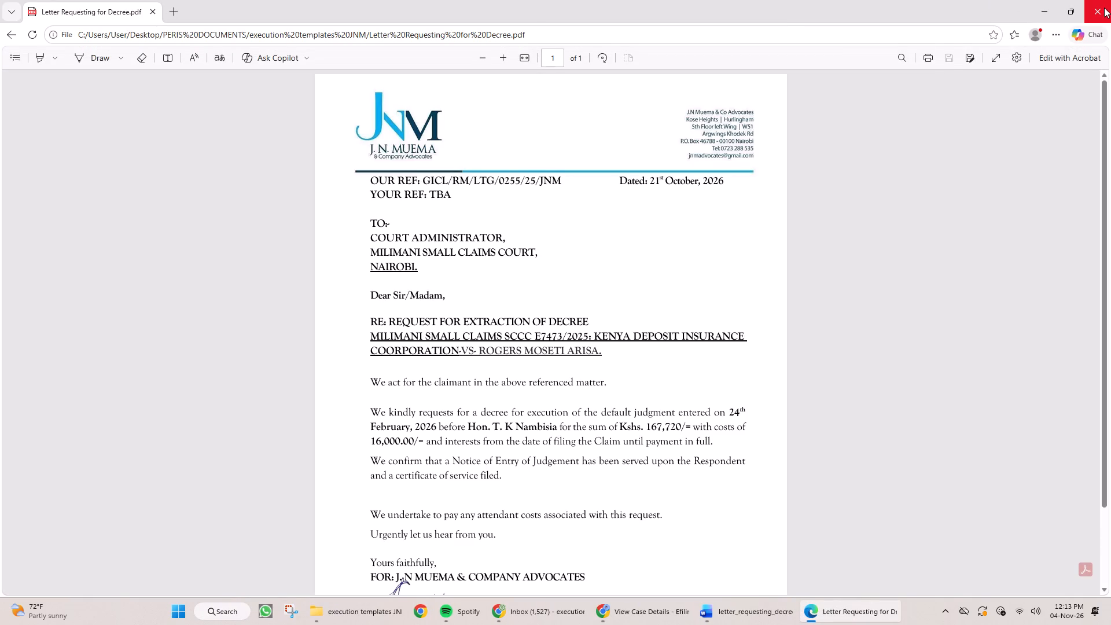
{"action": "left_click", "coordinate": [1102, 9]}
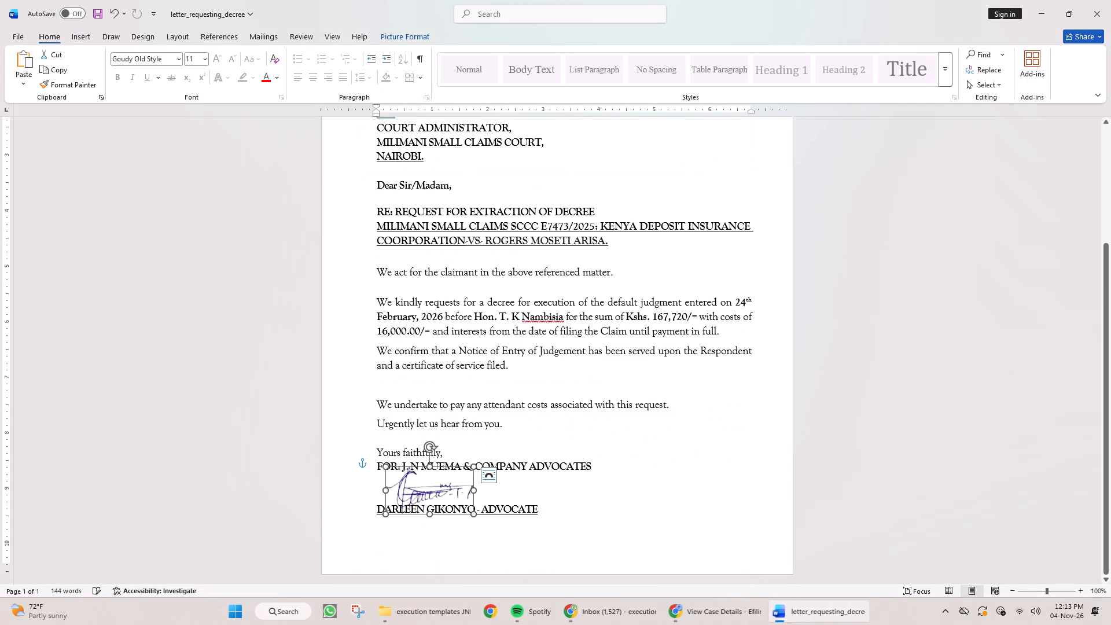
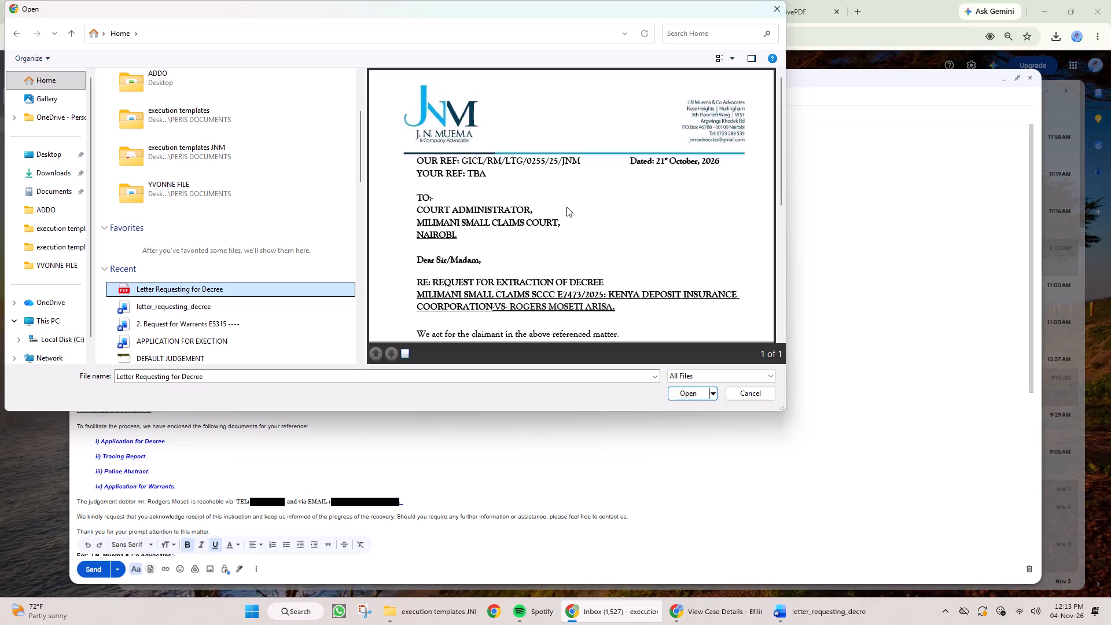
Review the preview of the "Letter Requesting for Decree" PDF through to its signature block while choosing the e-mail attachment.
{"action": "scroll", "coordinate": [576, 203], "scroll_direction": "down", "scroll_amount": 2}
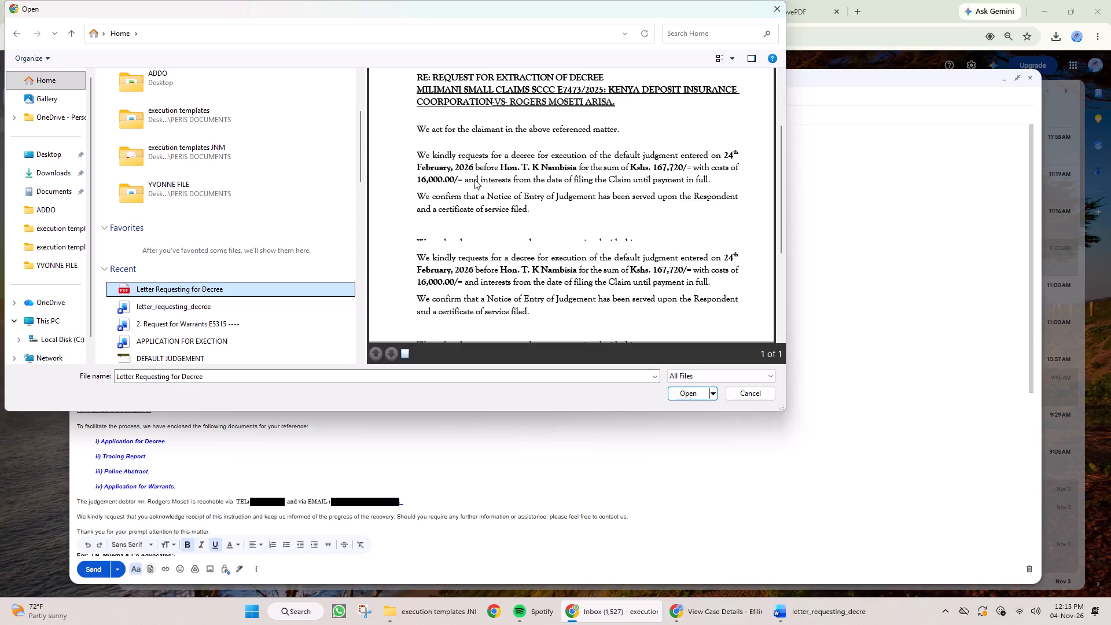
{"action": "scroll", "coordinate": [645, 216], "scroll_direction": "down", "scroll_amount": 2}
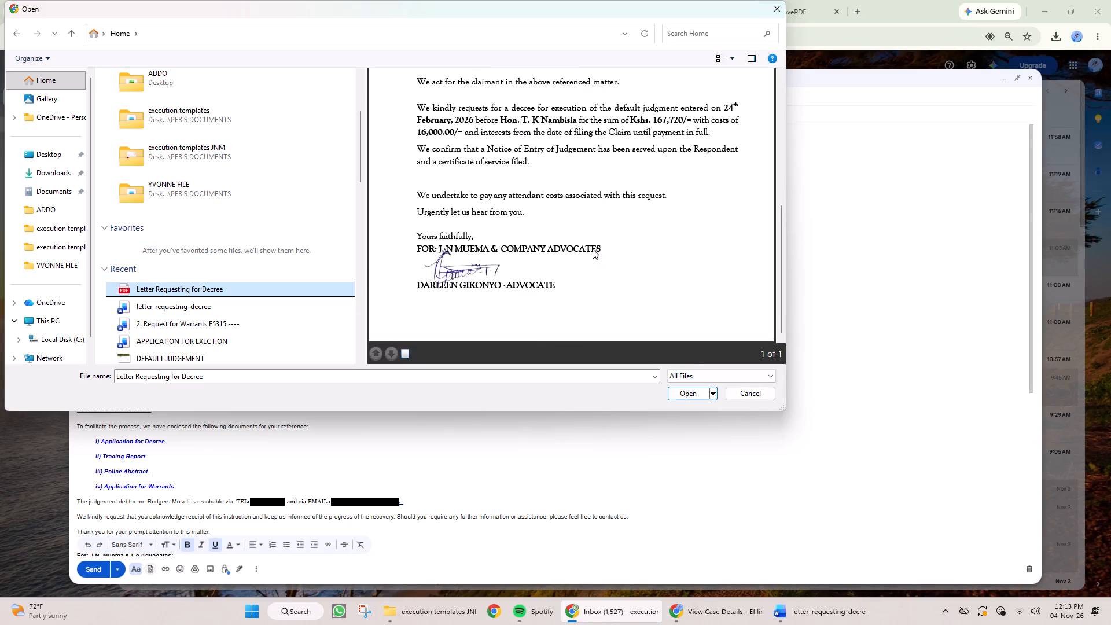
{"action": "scroll", "coordinate": [573, 295], "scroll_direction": "down", "scroll_amount": 3}
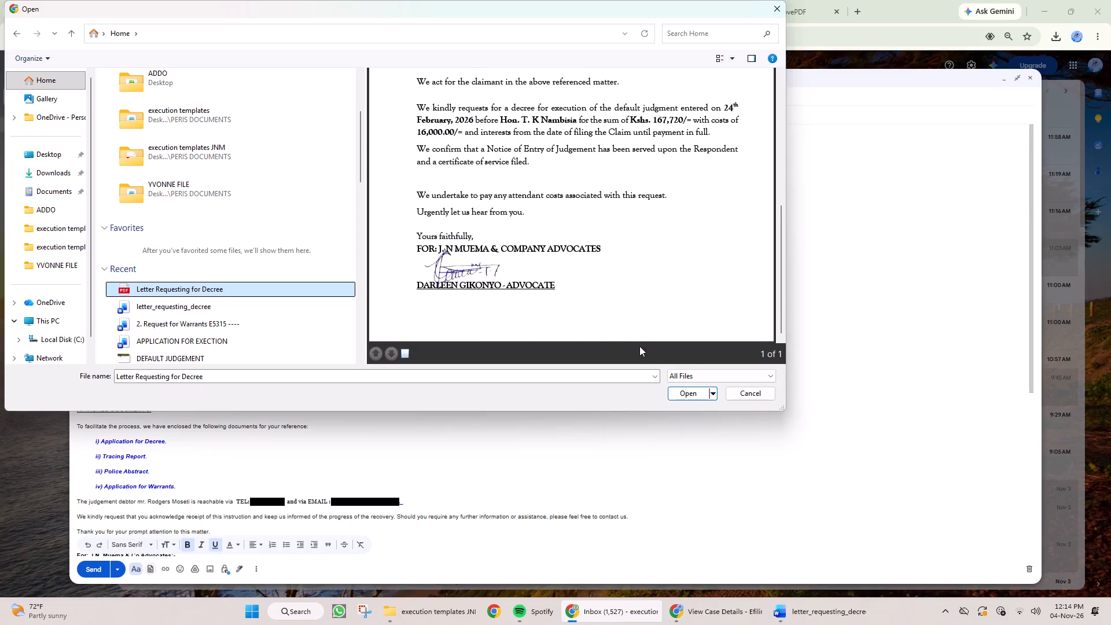
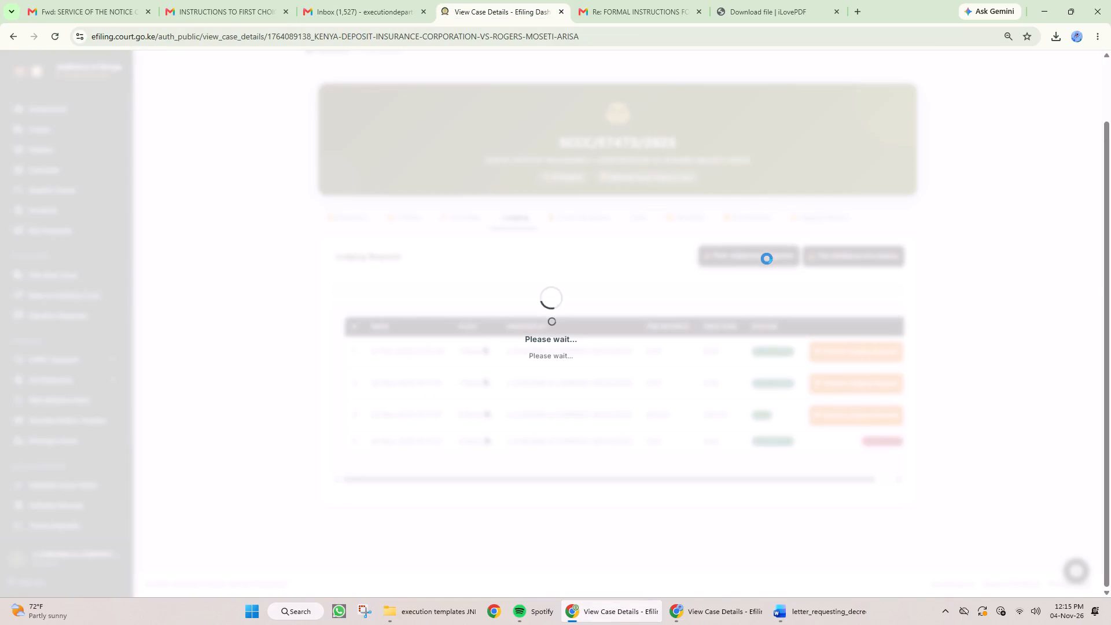
Set up a Request for Decree by the claimant, KENYA DEPOSIT INSURANCE CORPORATION, with decree type New Decree.
{"action": "left_click", "coordinate": [466, 271]}
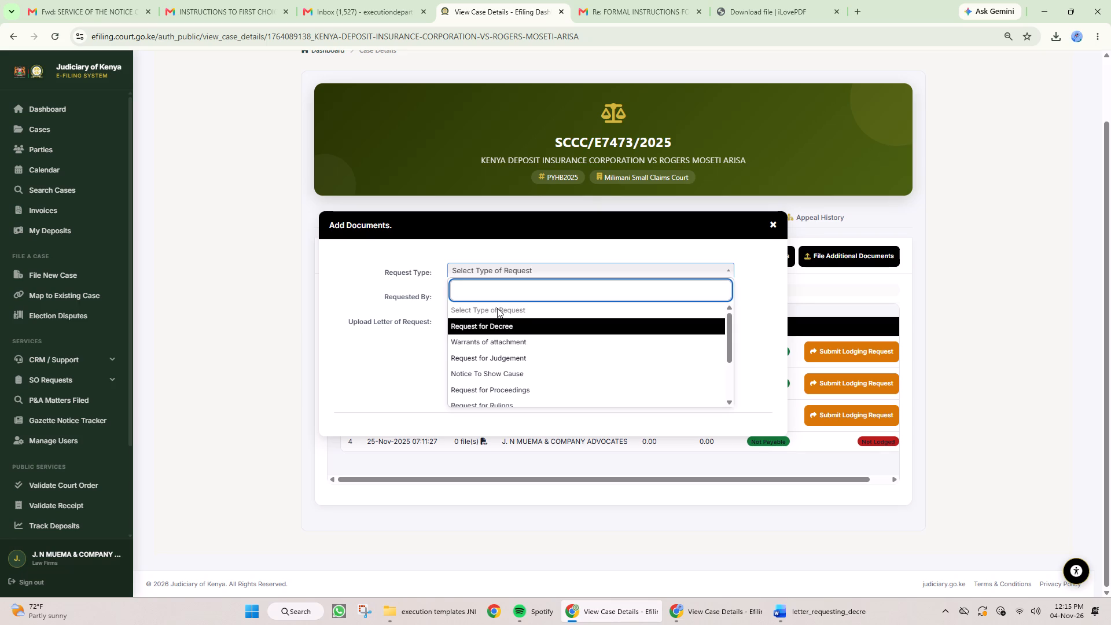
{"action": "left_click", "coordinate": [496, 321]}
{"action": "left_click", "coordinate": [492, 318]}
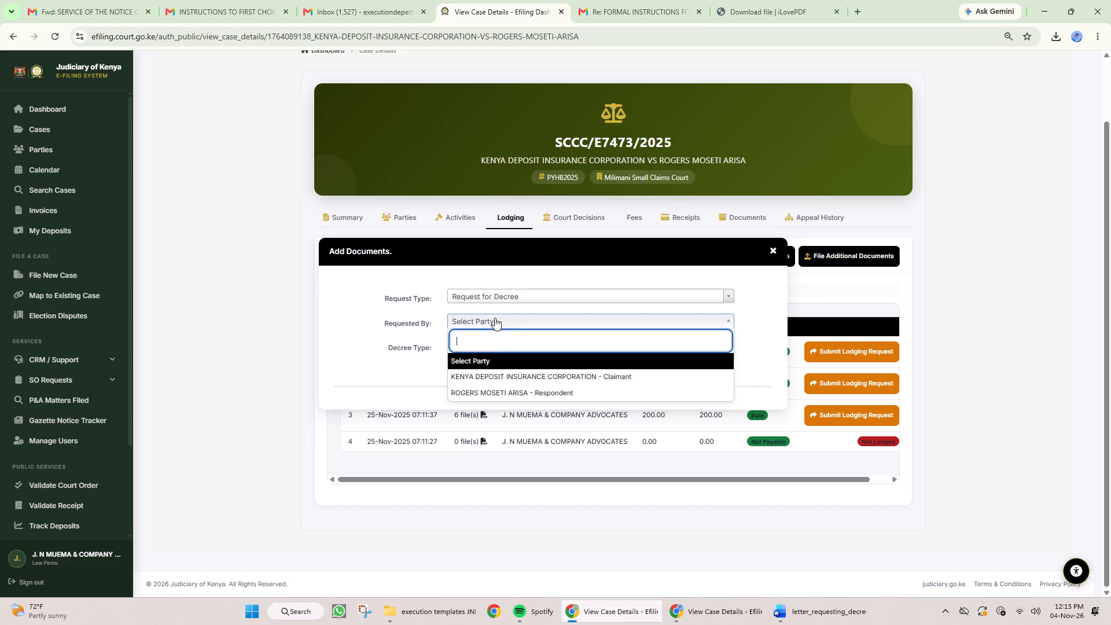
{"action": "left_click", "coordinate": [501, 374]}
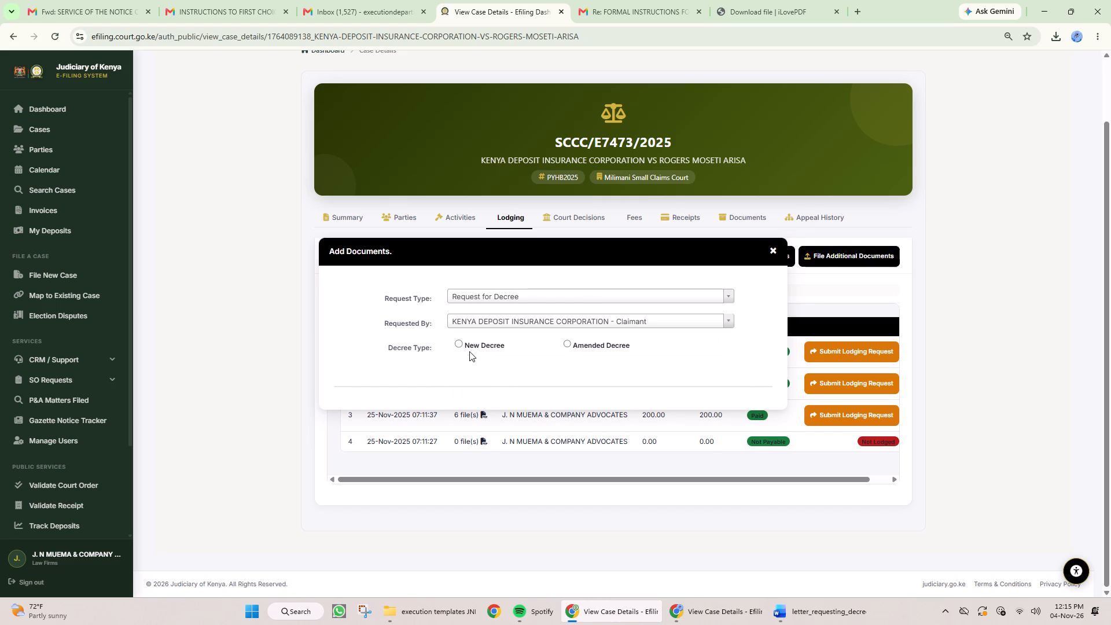
{"action": "left_click", "coordinate": [459, 343]}
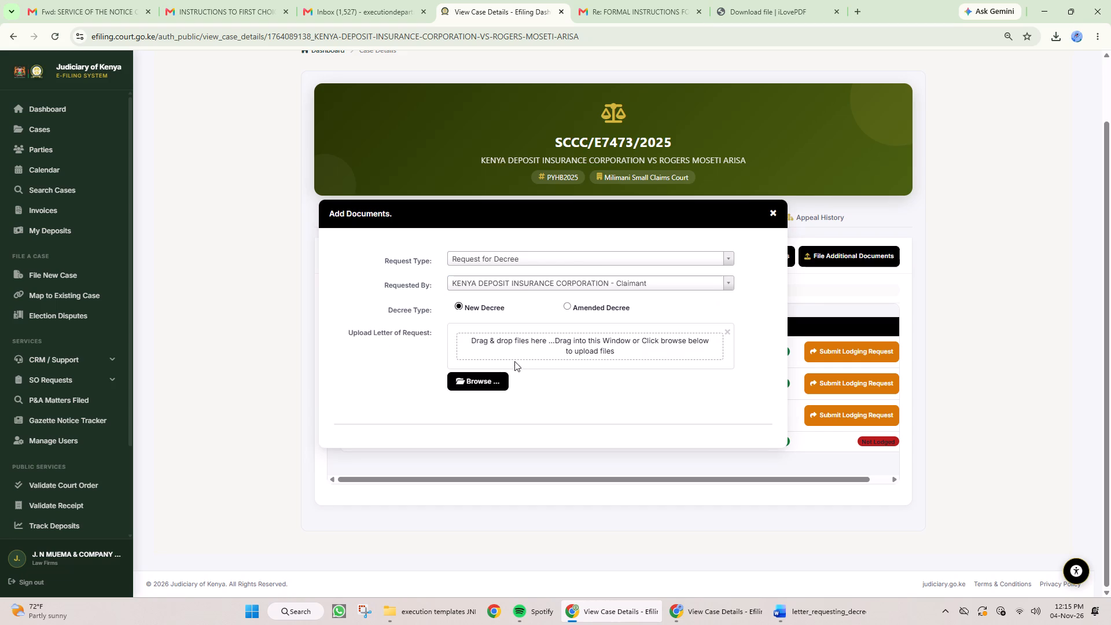
Attach the "Letter Requesting for Decree" PDF from the execution templates JNM folder as the letter of request.
{"action": "left_click", "coordinate": [516, 347]}
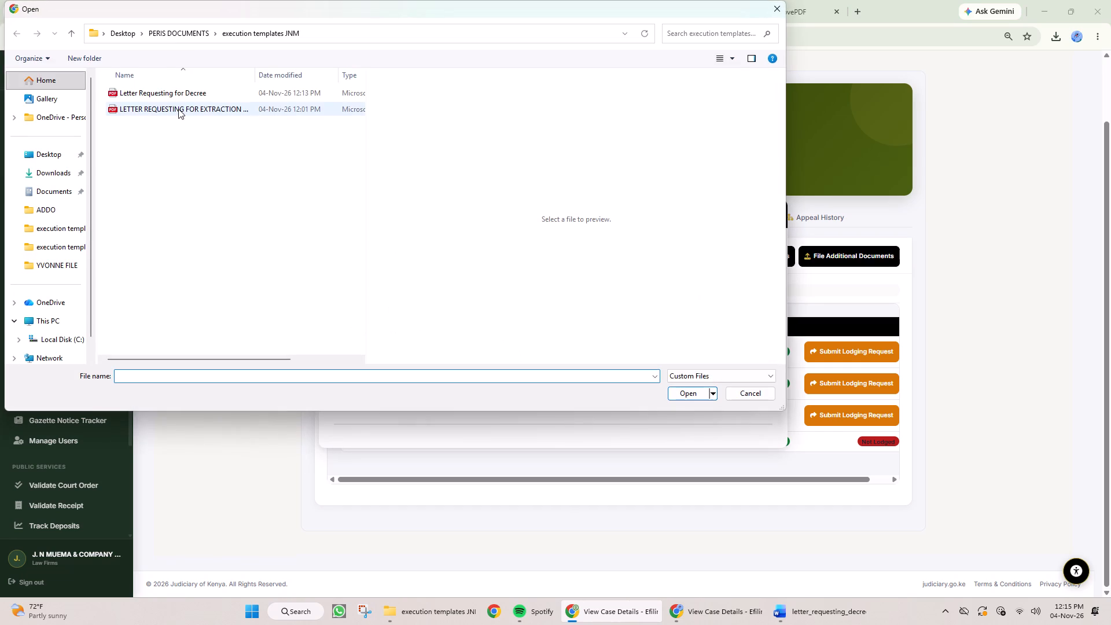
{"action": "left_click", "coordinate": [179, 94]}
{"action": "scroll", "coordinate": [637, 282], "scroll_direction": "down", "scroll_amount": 5}
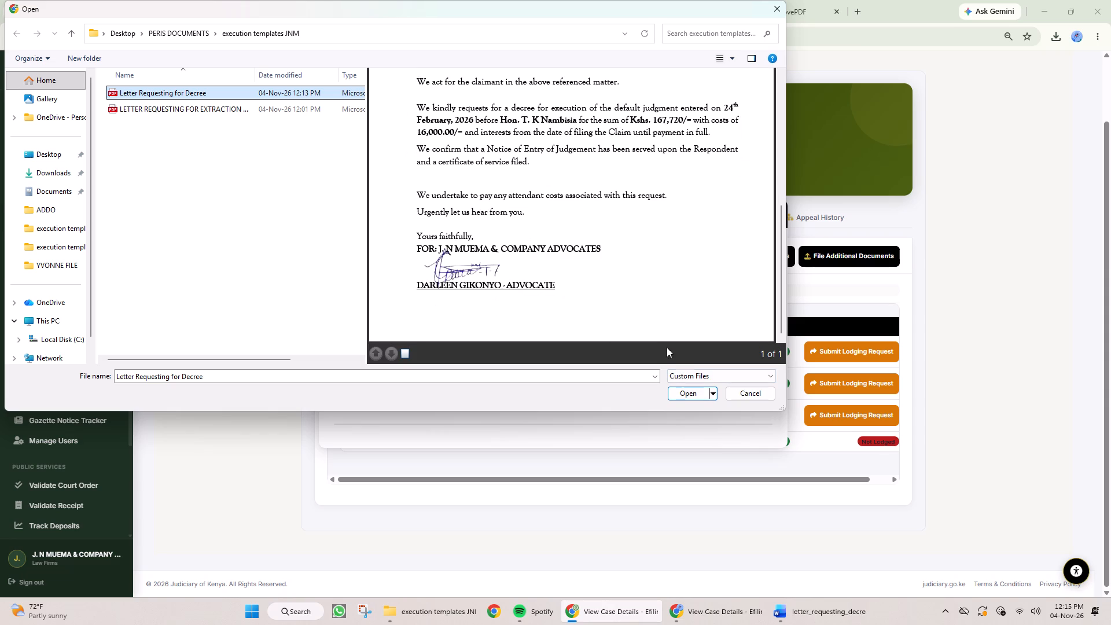
{"action": "left_click", "coordinate": [685, 391]}
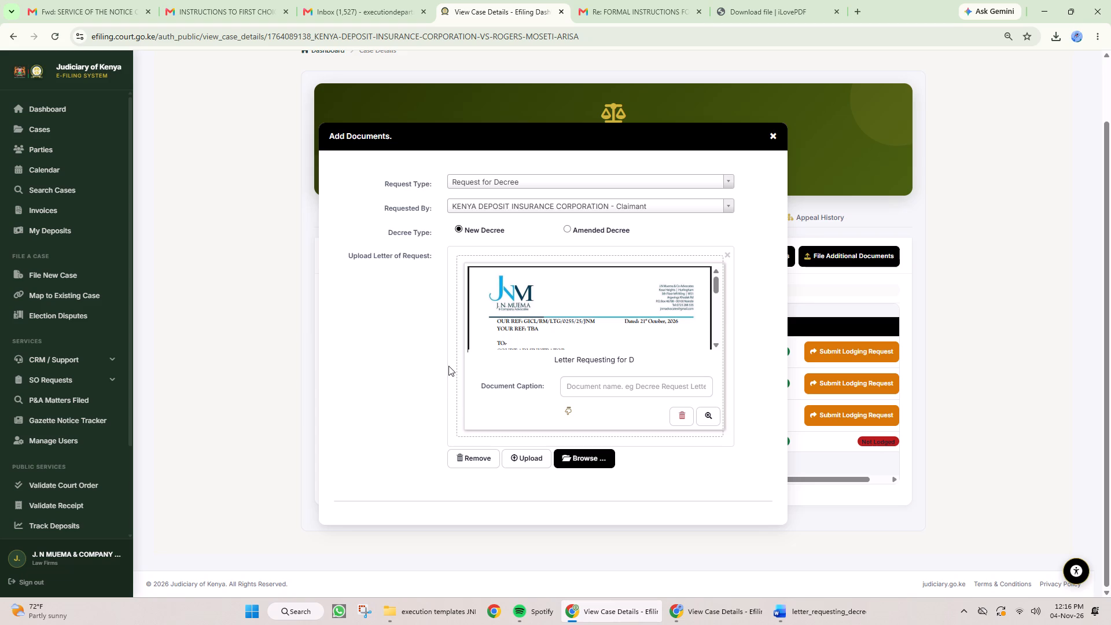
Caption the attached letter "Request for Decree" and upload it to the request.
{"action": "scroll", "coordinate": [590, 338], "scroll_direction": "down", "scroll_amount": 1}
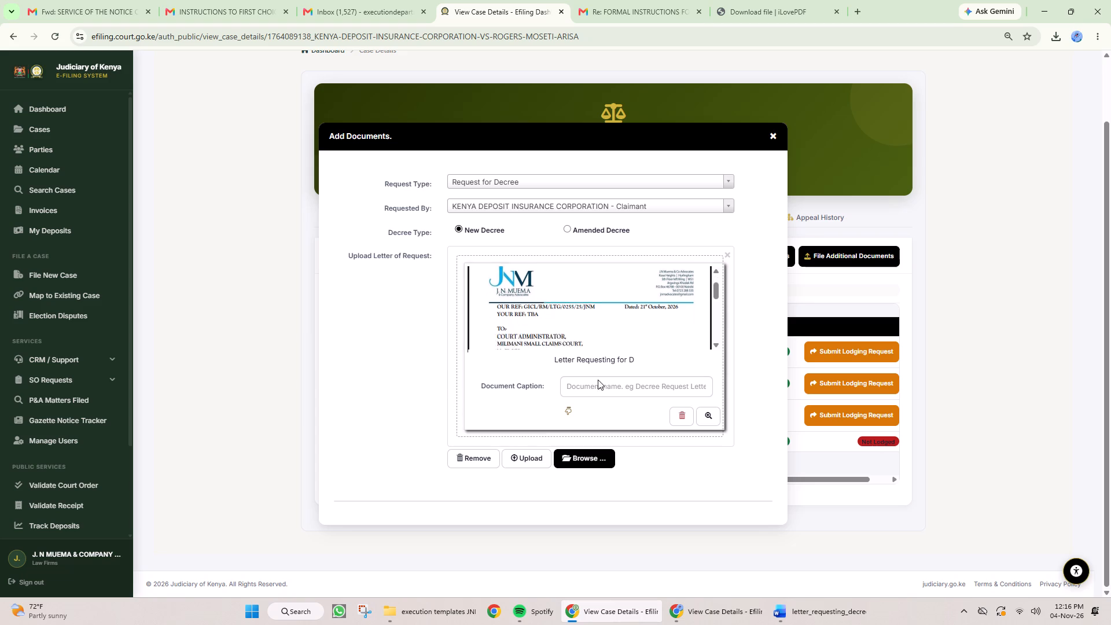
{"action": "left_click", "coordinate": [599, 386]}
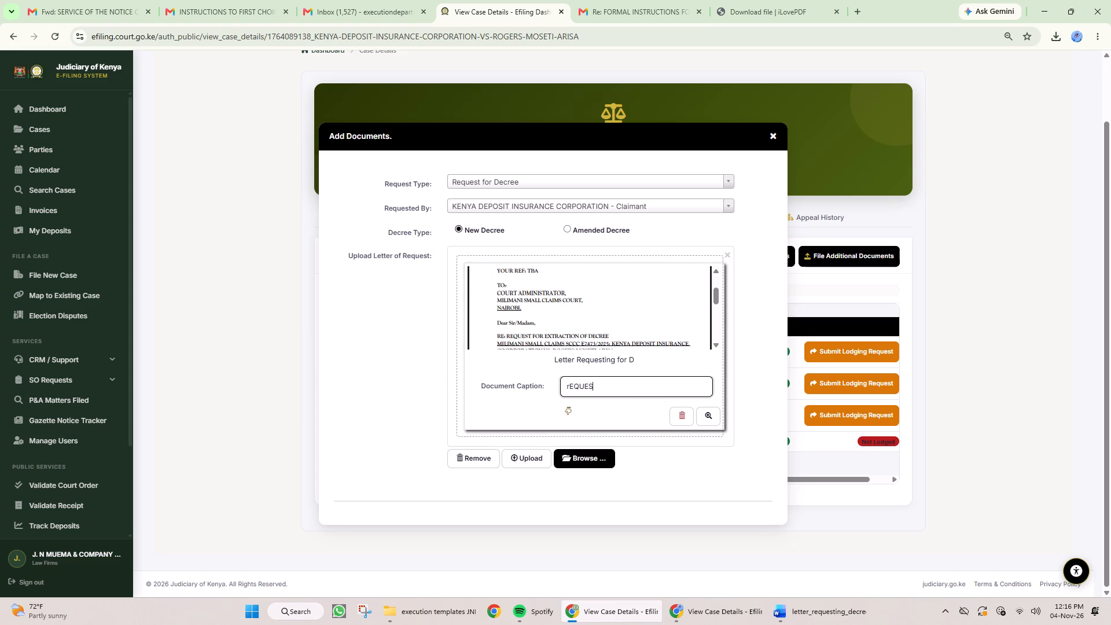
{"action": "key", "text": "BackSpace"}
{"action": "key", "text": "BackSpace"}
{"action": "key", "text": "BackSpace"}
{"action": "key", "text": "BackSpace"}
{"action": "key", "text": "BackSpace"}
{"action": "key", "text": "BackSpace"}
{"action": "key", "text": "BackSpace"}
{"action": "key", "text": "BackSpace"}
{"action": "key", "text": "BackSpace"}
{"action": "key", "text": "BackSpace"}
{"action": "key", "text": "BackSpace"}
{"action": "key", "text": "BackSpace"}
{"action": "key", "text": "BackSpace"}
{"action": "key", "text": "r"}
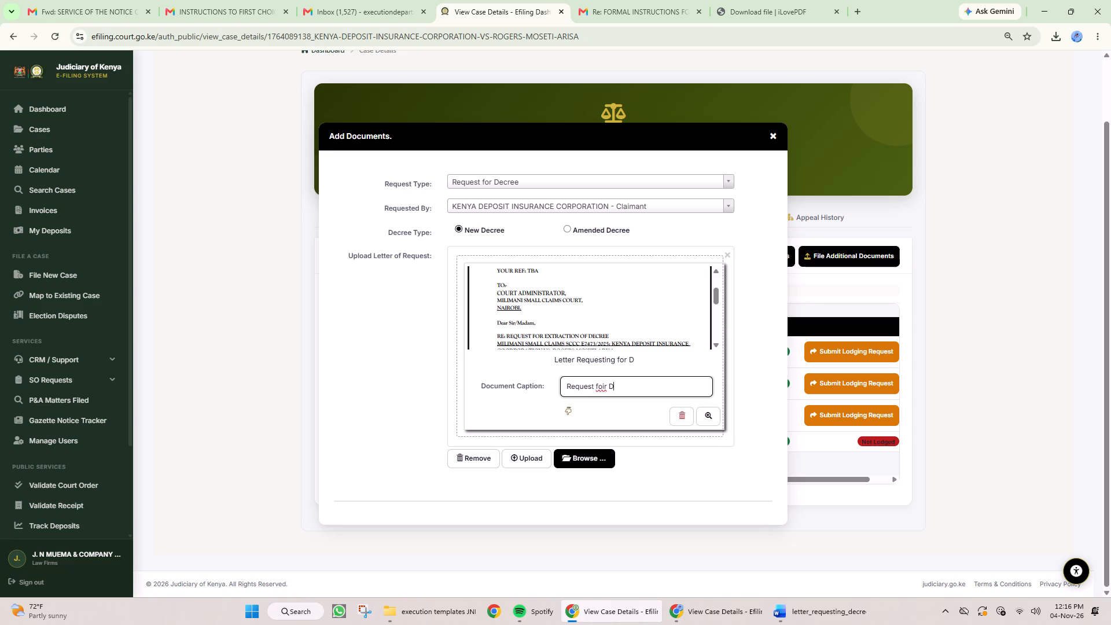
{"action": "key", "text": "BackSpace"}
{"action": "key", "text": "BackSpace"}
{"action": "key", "text": "BackSpace"}
{"action": "key", "text": "BackSpace"}
{"action": "key", "text": "BackSpace"}
{"action": "left_click", "coordinate": [520, 461]}
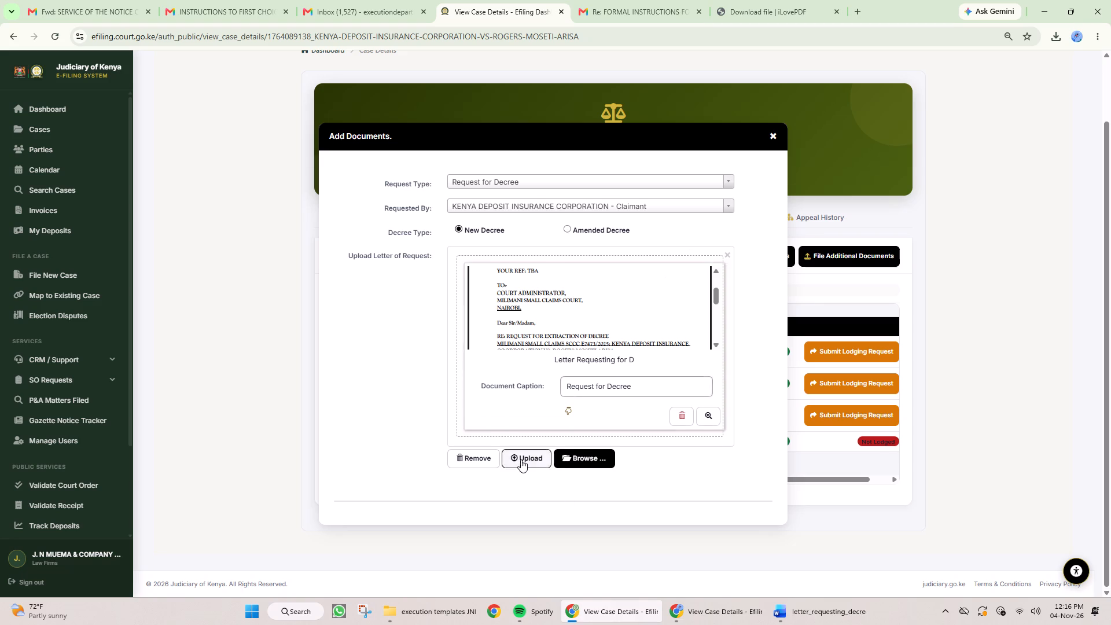
{"action": "scroll", "coordinate": [626, 434], "scroll_direction": "down", "scroll_amount": 3}
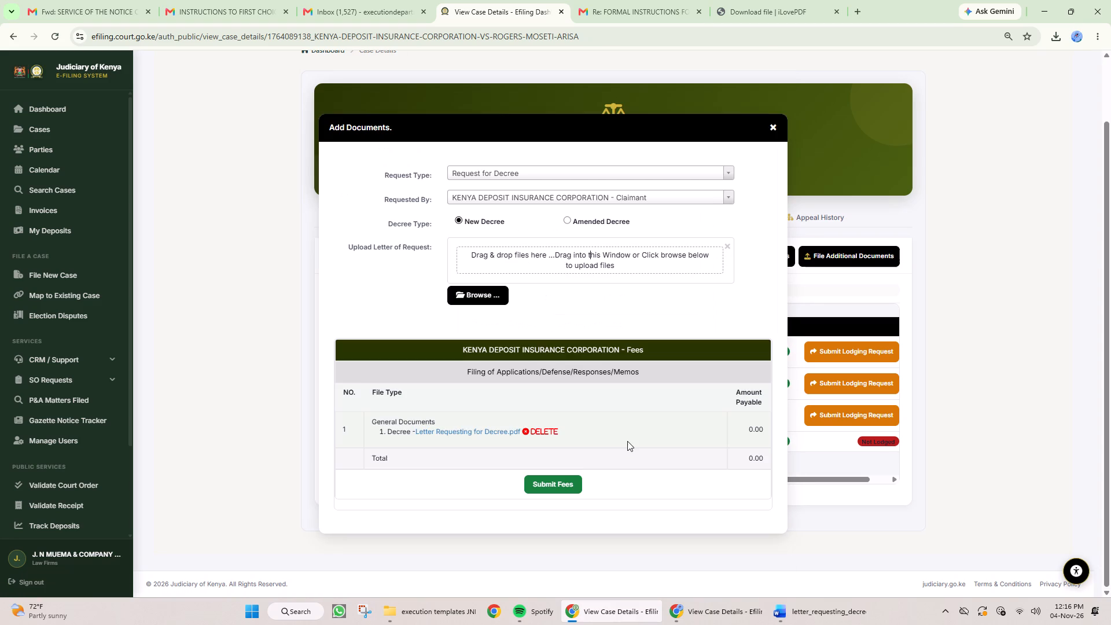
{"action": "scroll", "coordinate": [627, 441], "scroll_direction": "down", "scroll_amount": 3}
{"action": "scroll", "coordinate": [576, 456], "scroll_direction": "down", "scroll_amount": 1}
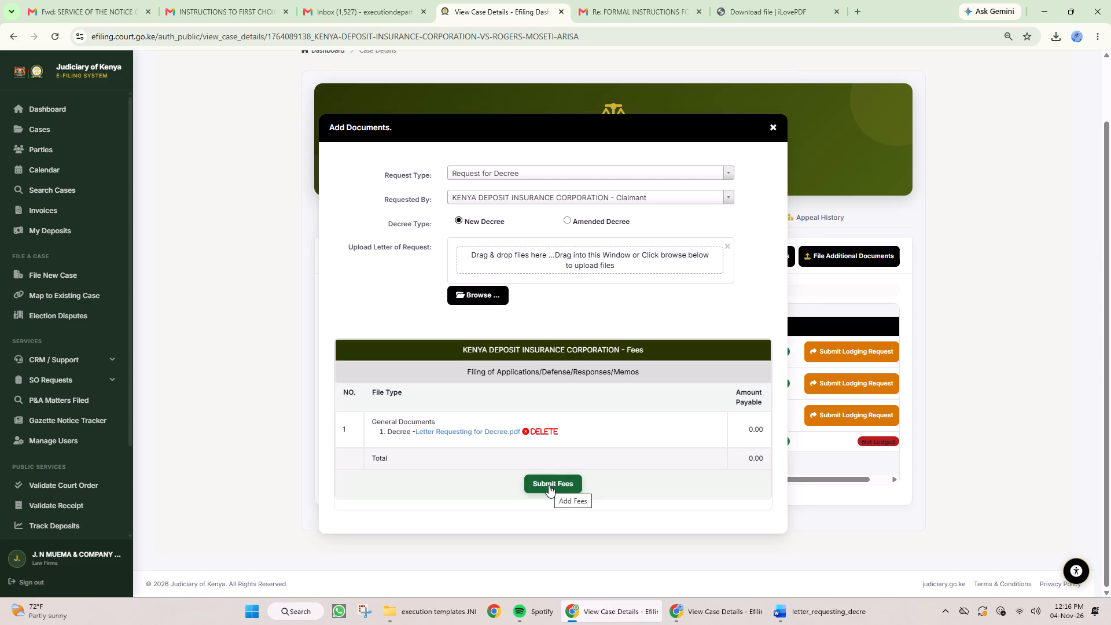